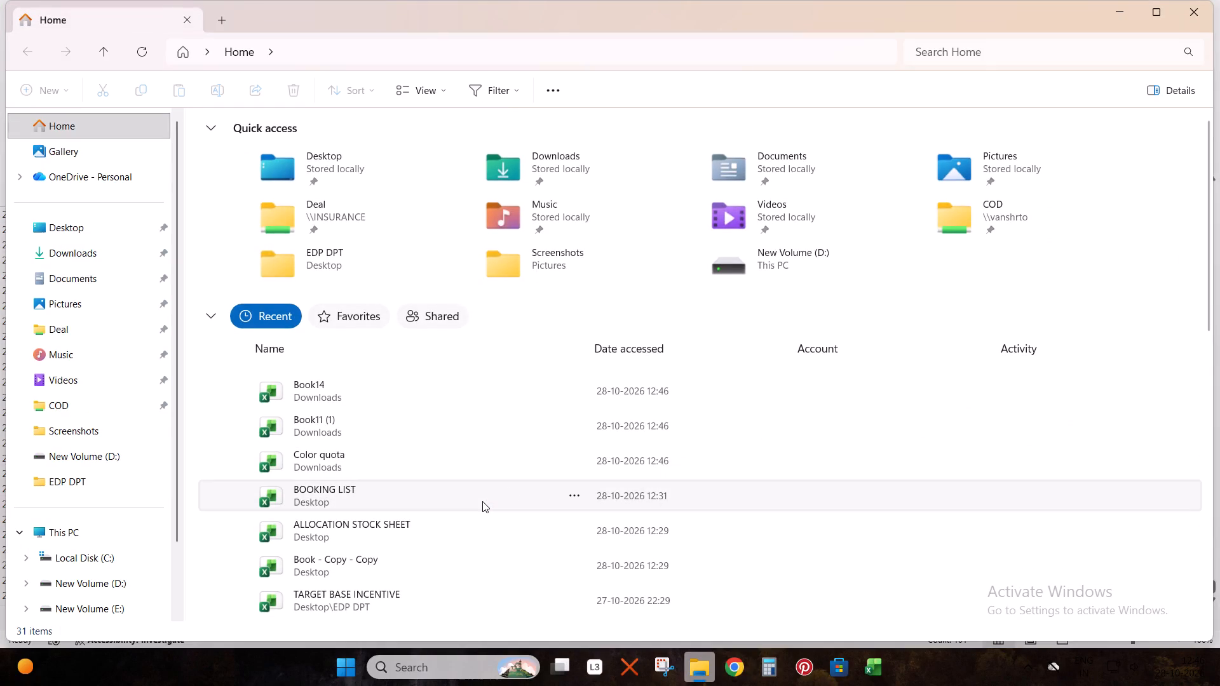
# Search the Downloads folder for "color" in a maximized file window.
pyautogui.click(41, 249)
pyautogui.doubleClick(452, 20)
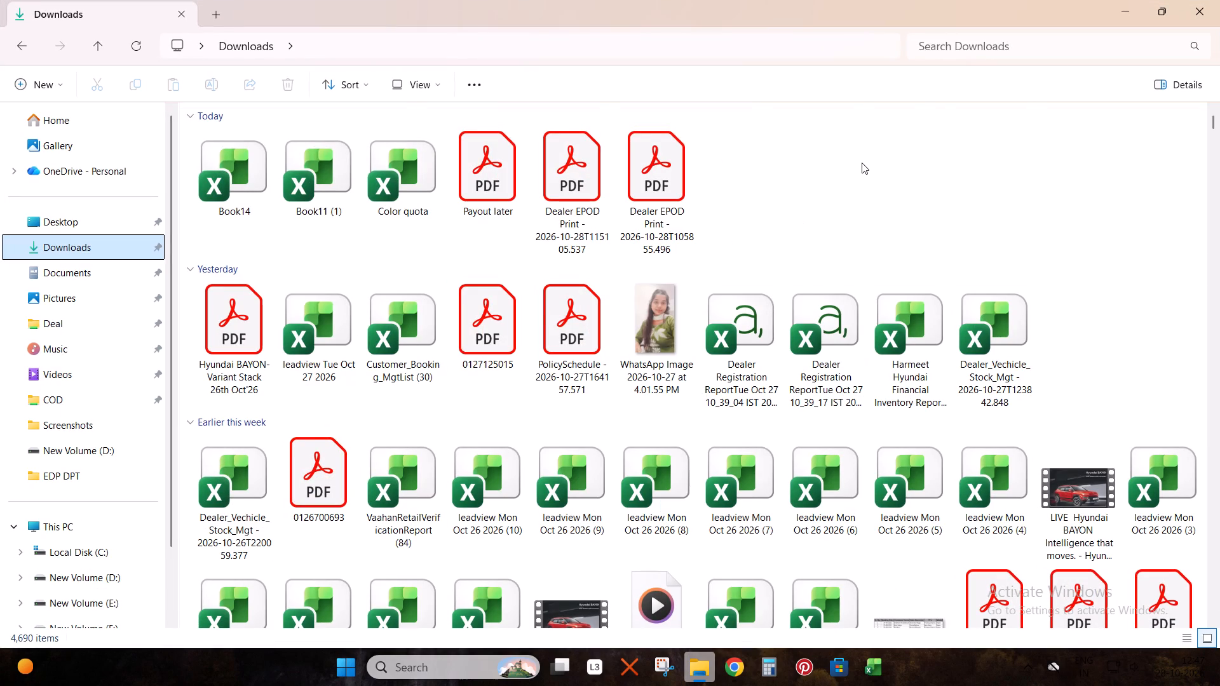
pyautogui.scroll(-1, 862, 163)
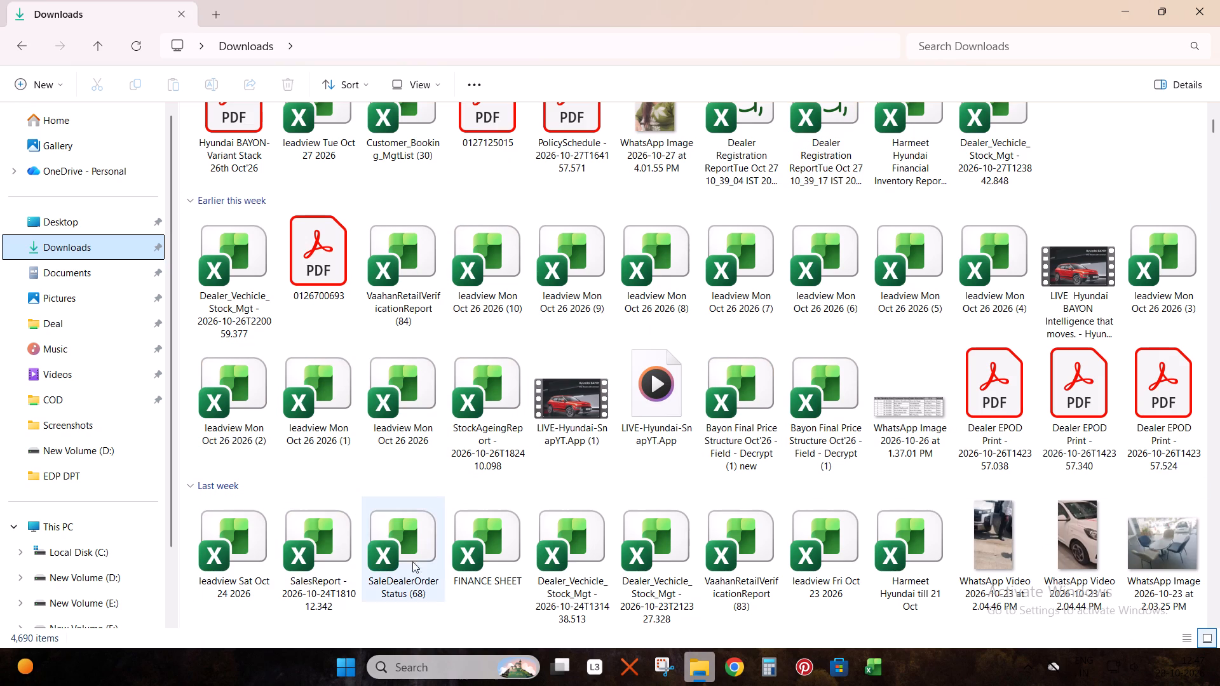
pyautogui.click(1104, 50)
pyautogui.scroll(4, 814, 297)
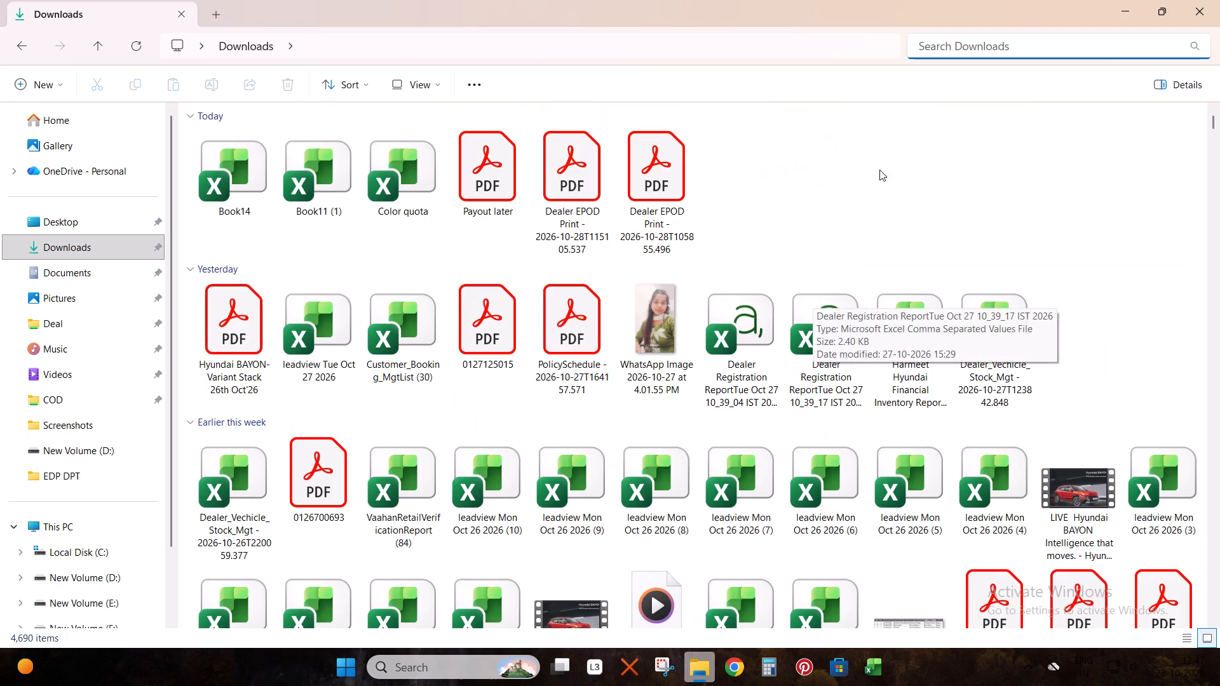
pyautogui.write('color')
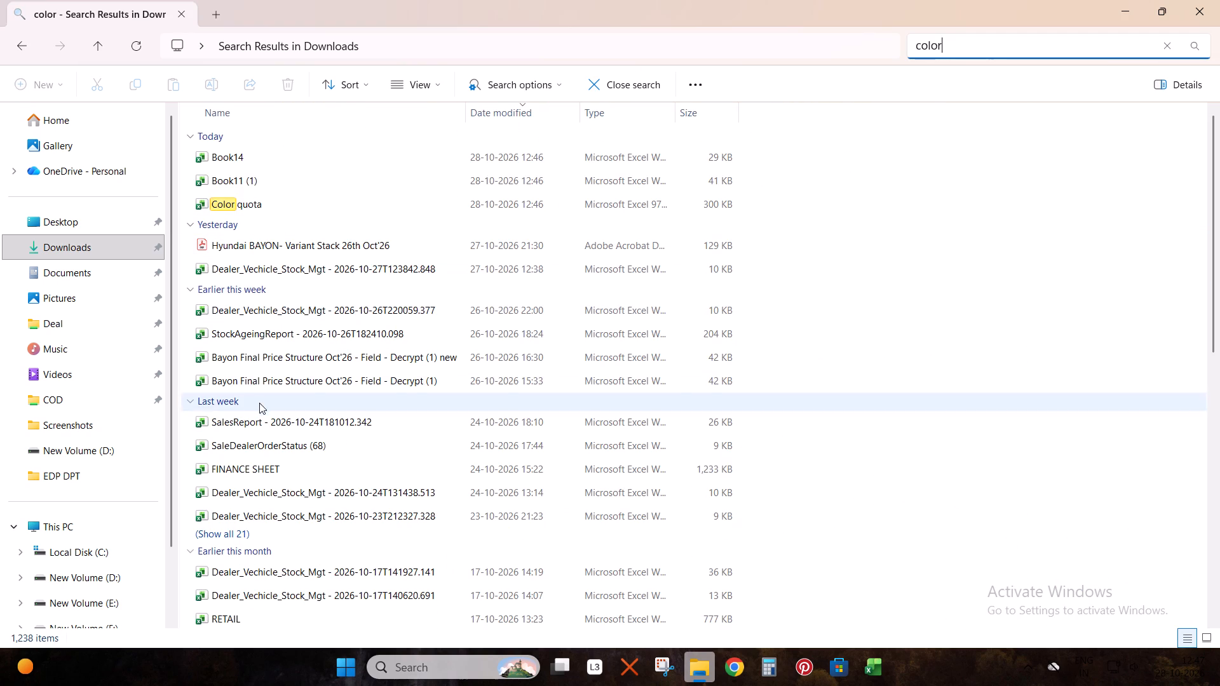
# Expand the Last week, Earlier this month and Last month result groups and look through them for color files.
pyautogui.scroll(-1, 264, 416)
pyautogui.click(226, 485)
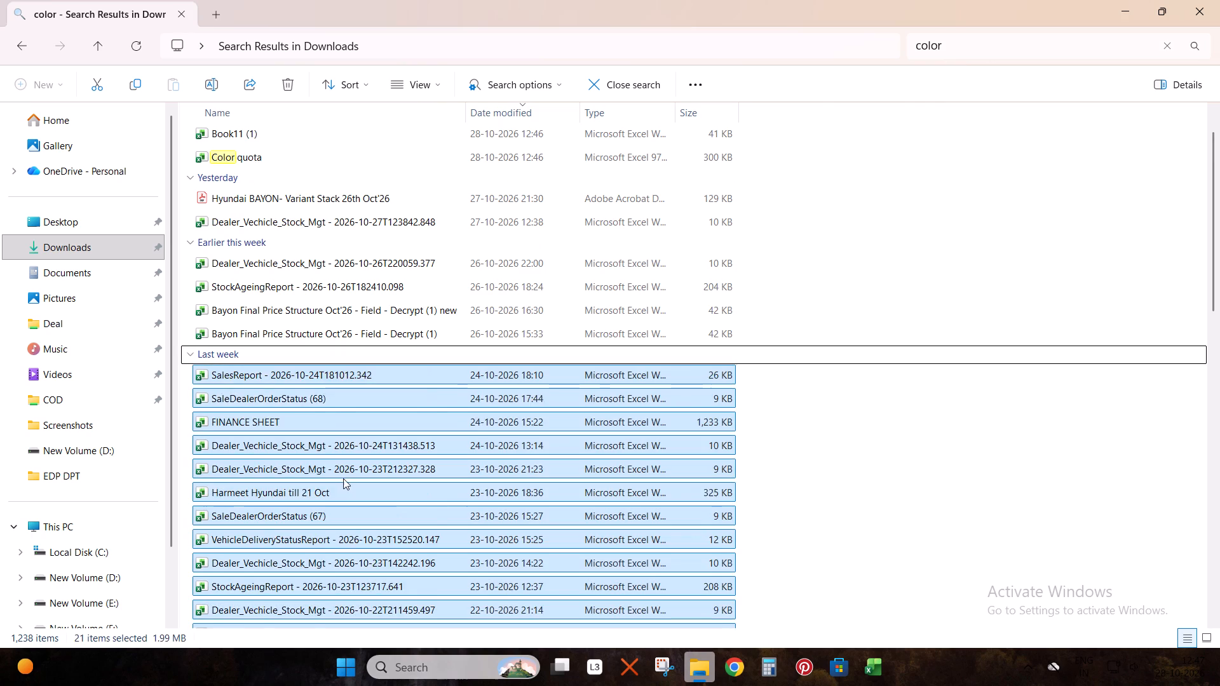
pyautogui.scroll(-8, 344, 477)
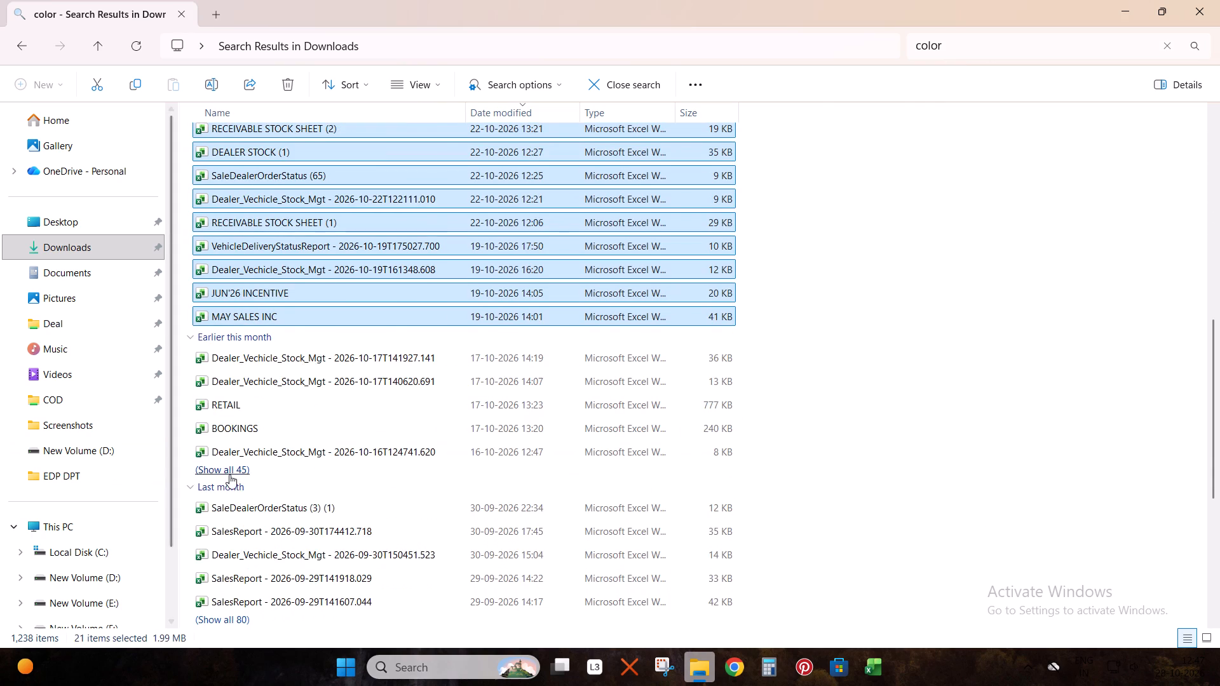
pyautogui.click(229, 474)
pyautogui.scroll(-12, 307, 466)
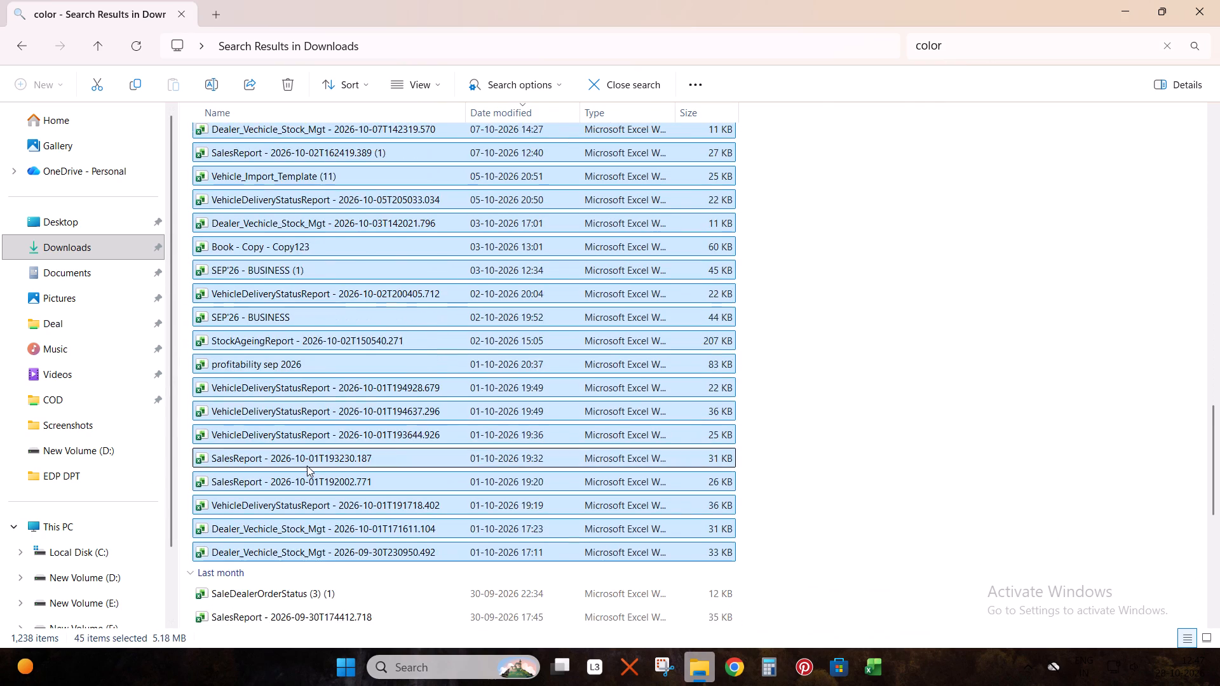
pyautogui.scroll(-7, 307, 466)
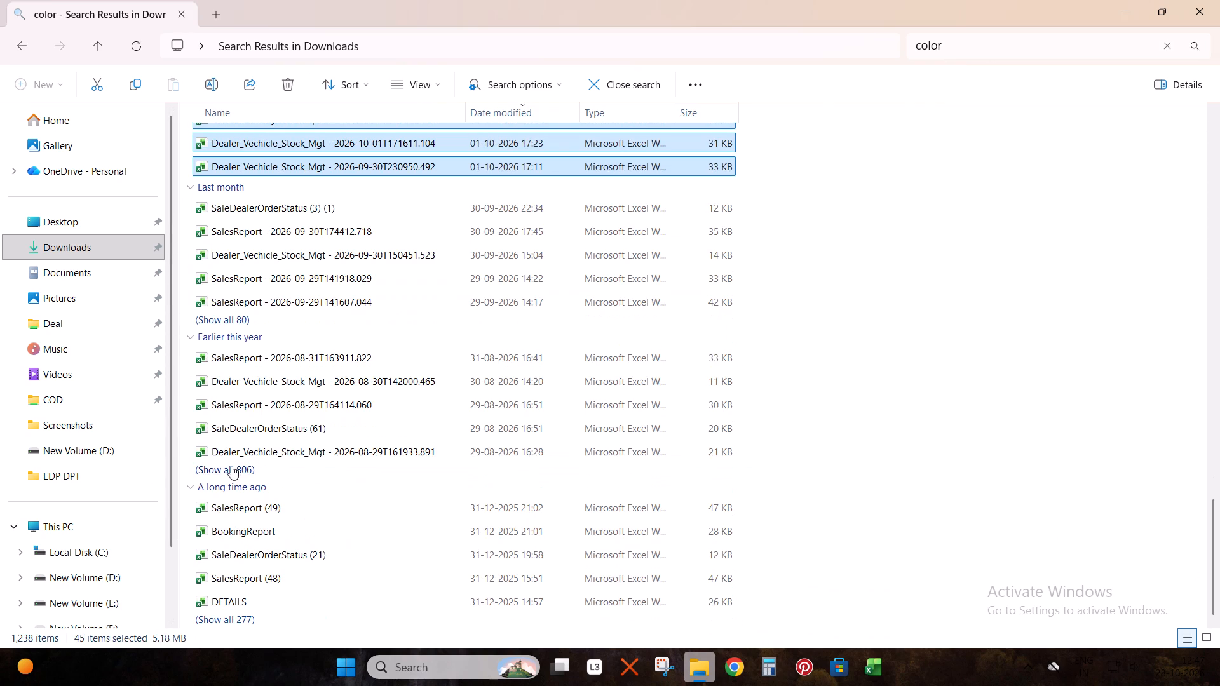
pyautogui.click(229, 320)
pyautogui.scroll(-10, 339, 407)
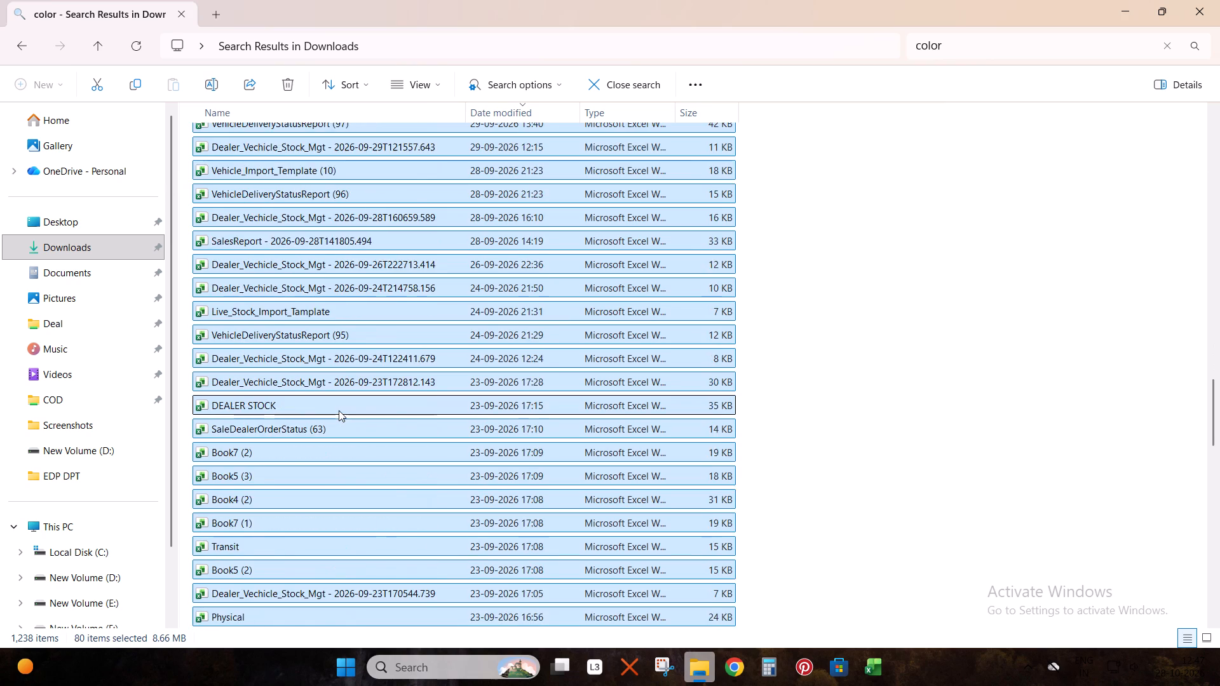
pyautogui.scroll(-5, 339, 410)
pyautogui.click(1021, 39)
pyautogui.press('Return')
pyautogui.press('Return')
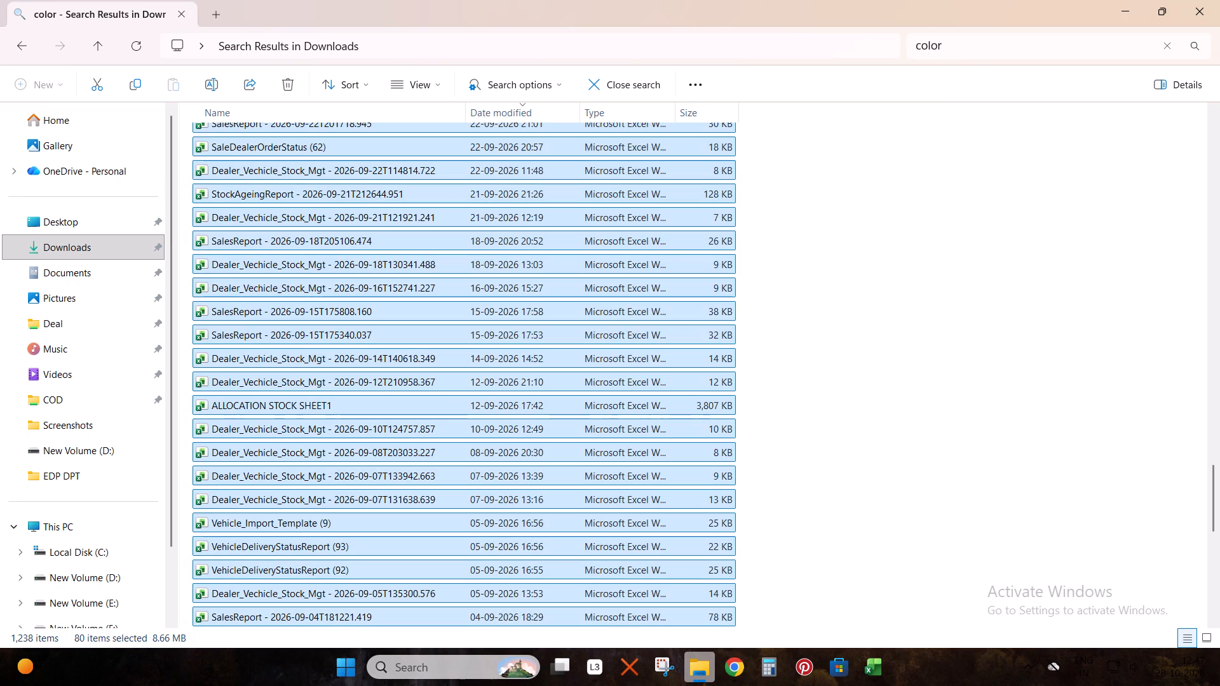
pyautogui.press('Return')
pyautogui.press('Return')
# Expand the Earlier this year result group and look through its file names for a color workbook, back to early June 2026.
pyautogui.scroll(-11, 435, 363)
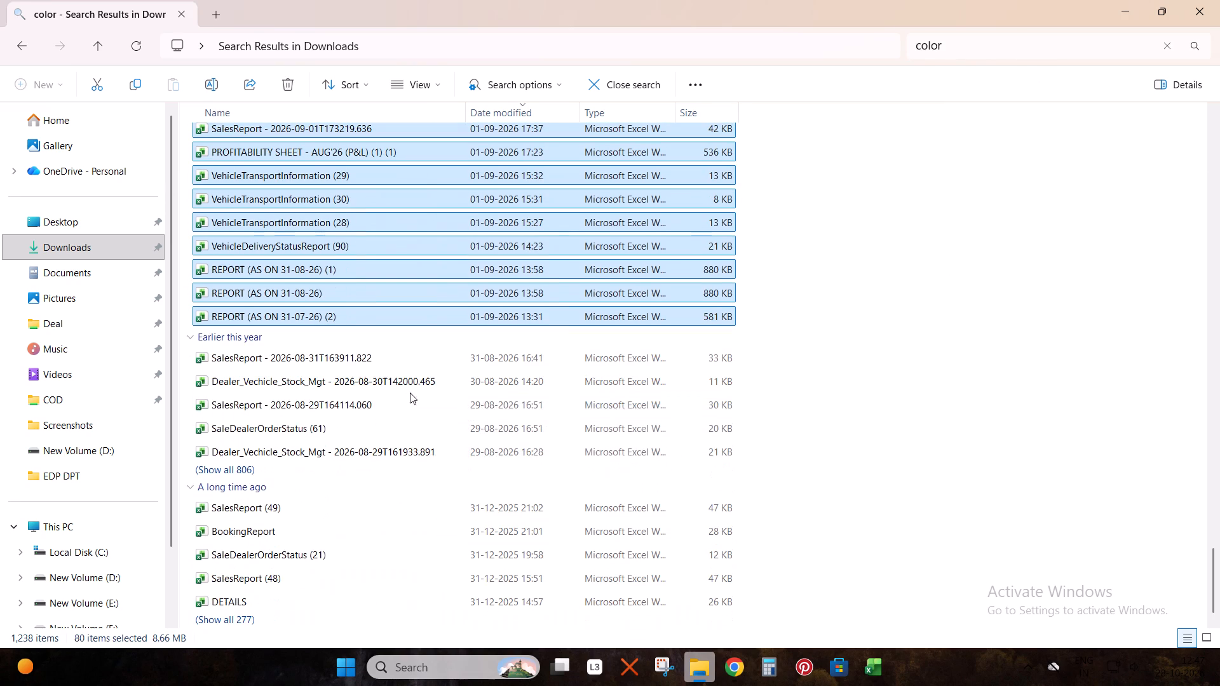
pyautogui.click(226, 473)
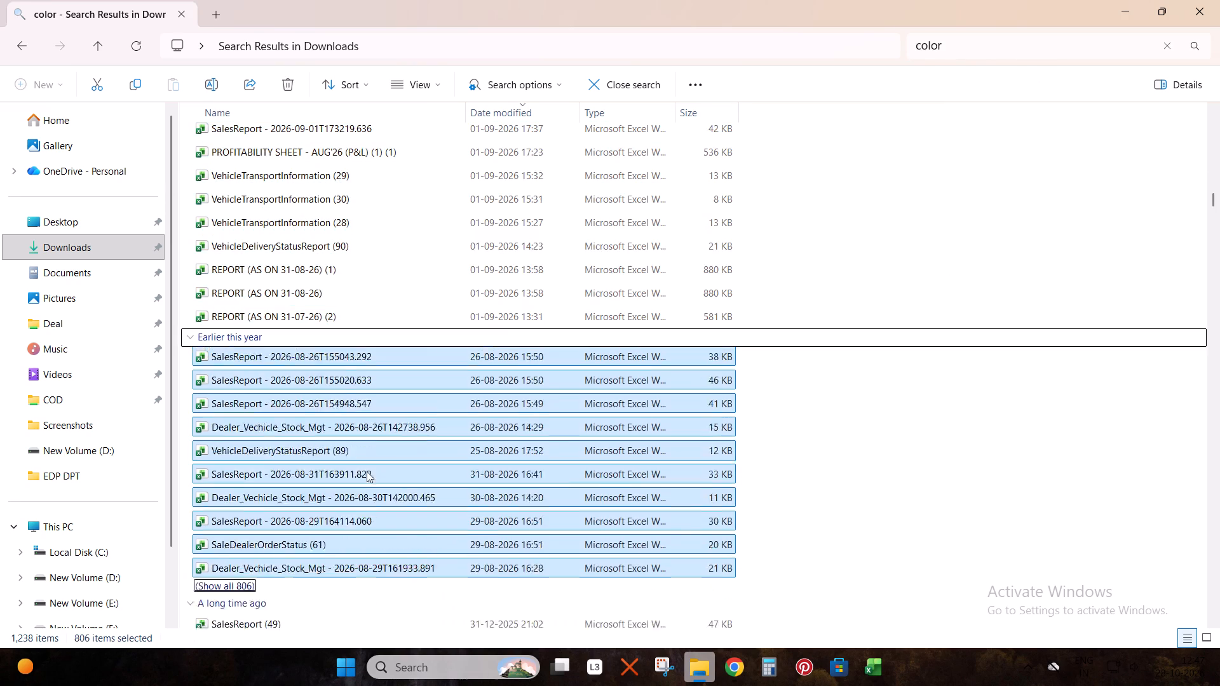
pyautogui.scroll(-10, 325, 470)
pyautogui.scroll(1, 325, 470)
pyautogui.scroll(-5, 325, 470)
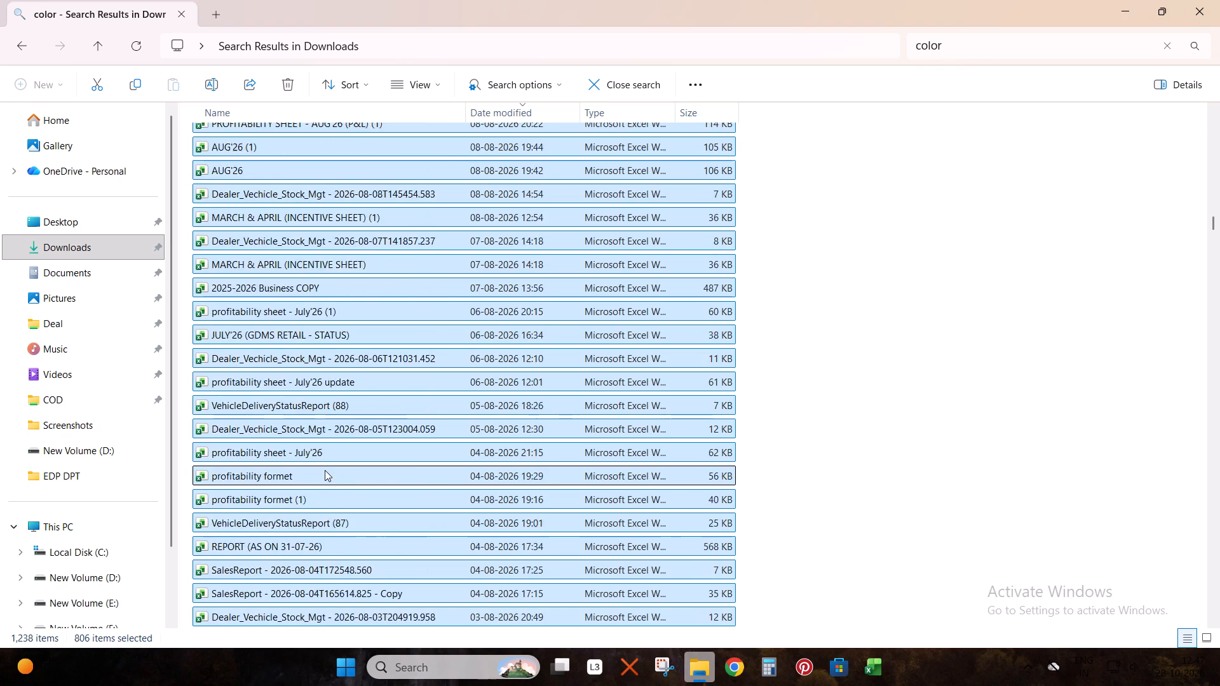
pyautogui.scroll(-9, 325, 470)
pyautogui.scroll(1, 325, 470)
pyautogui.scroll(-6, 325, 470)
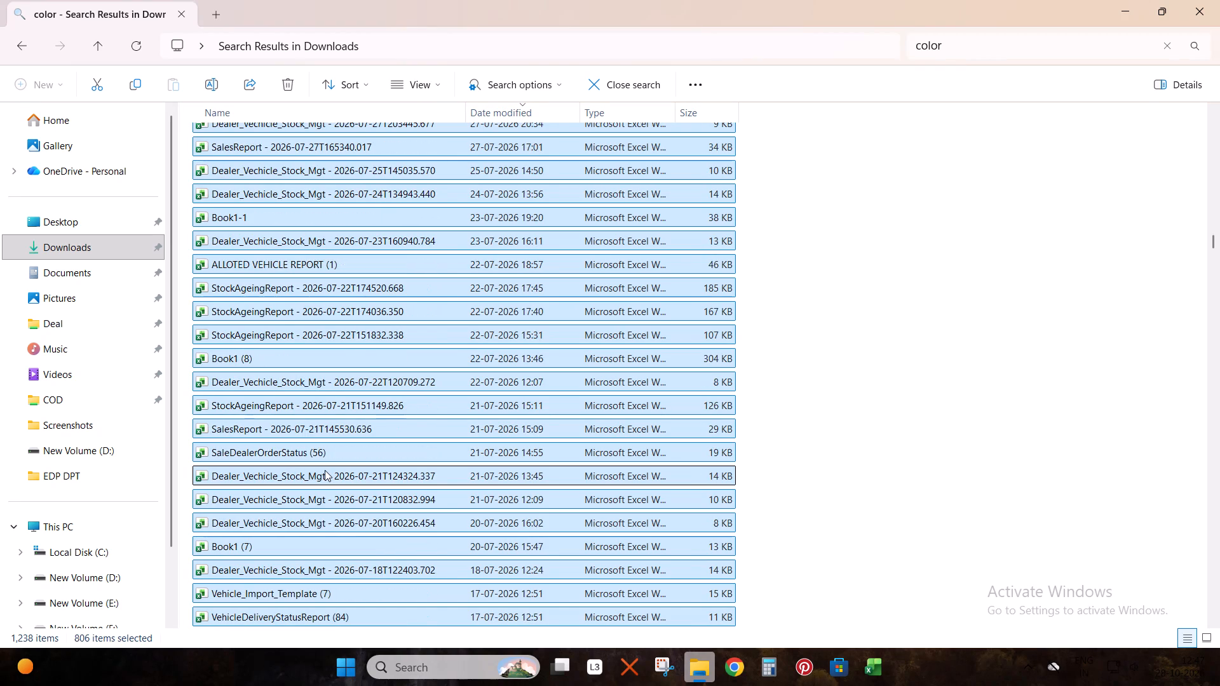
pyautogui.scroll(-8, 320, 470)
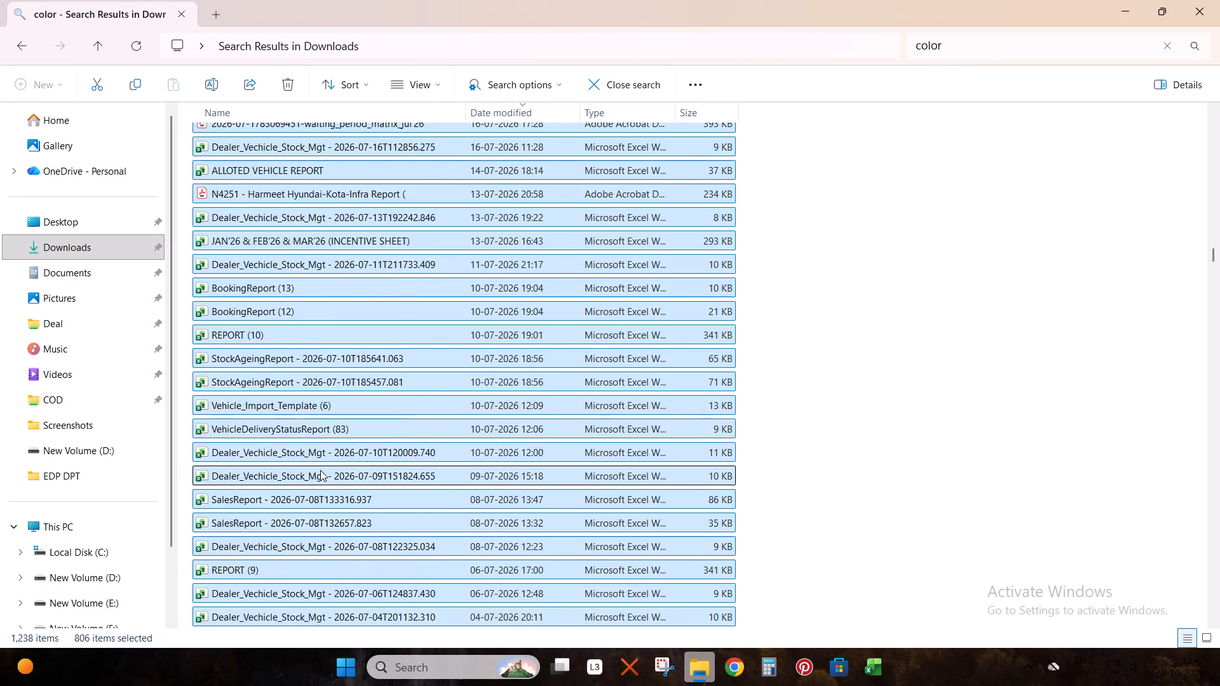
pyautogui.scroll(-18, 320, 470)
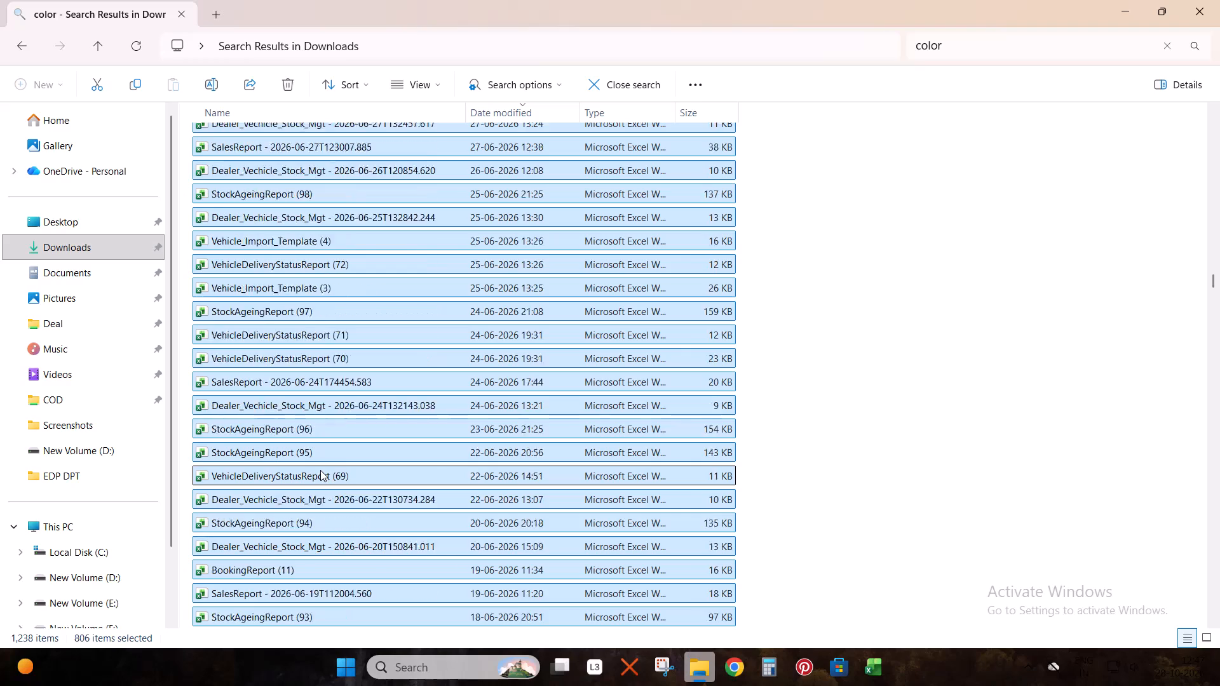
pyautogui.scroll(-20, 320, 470)
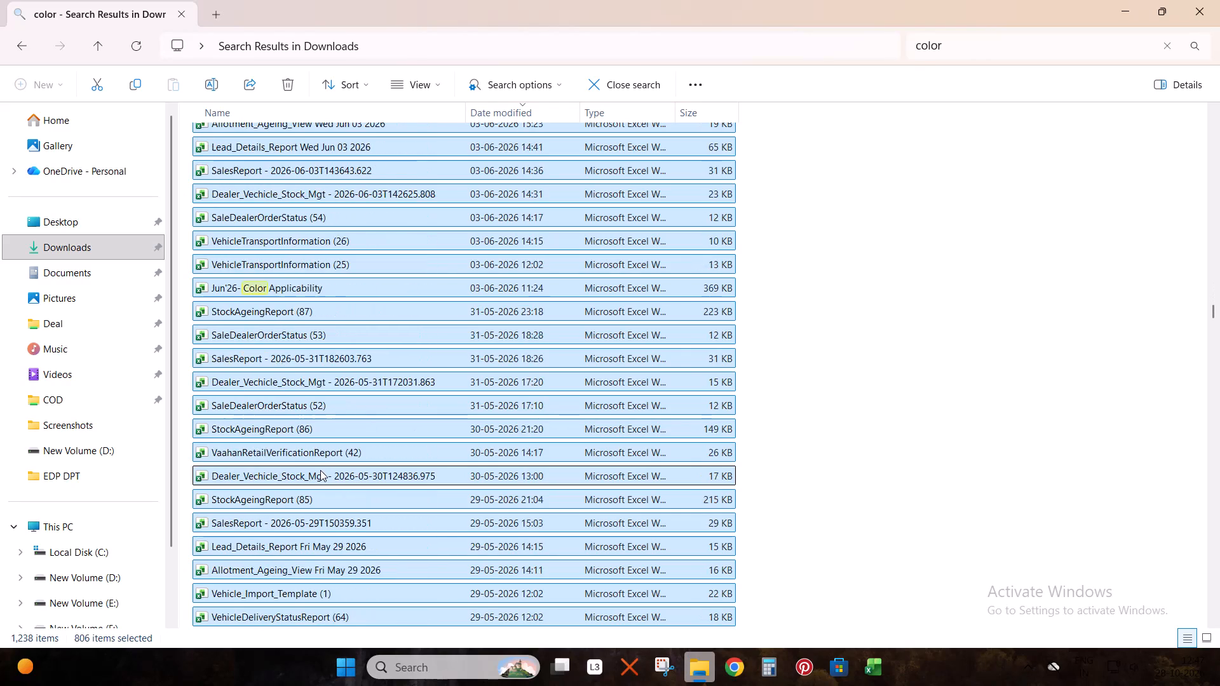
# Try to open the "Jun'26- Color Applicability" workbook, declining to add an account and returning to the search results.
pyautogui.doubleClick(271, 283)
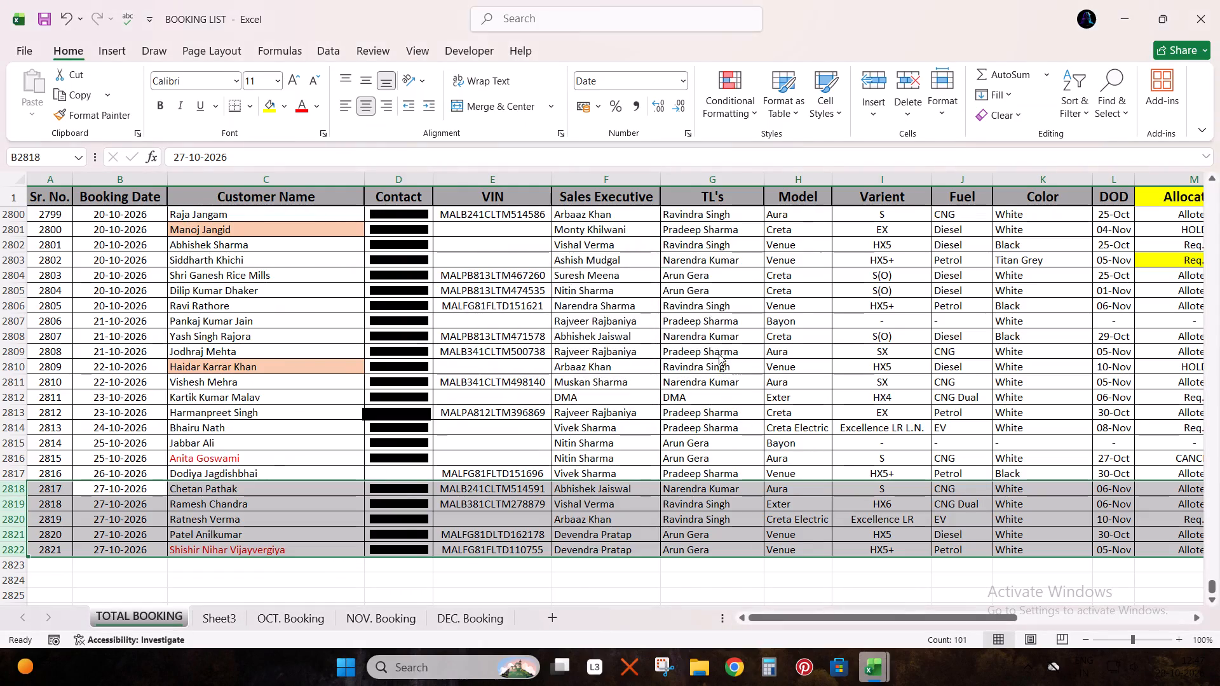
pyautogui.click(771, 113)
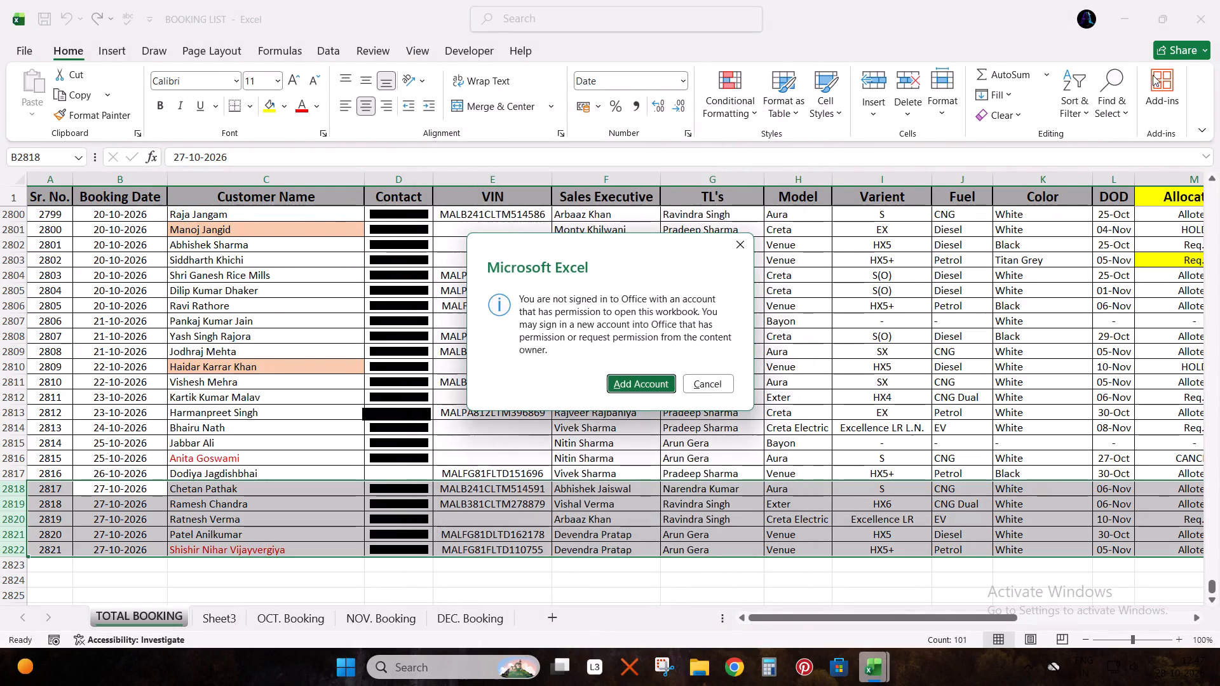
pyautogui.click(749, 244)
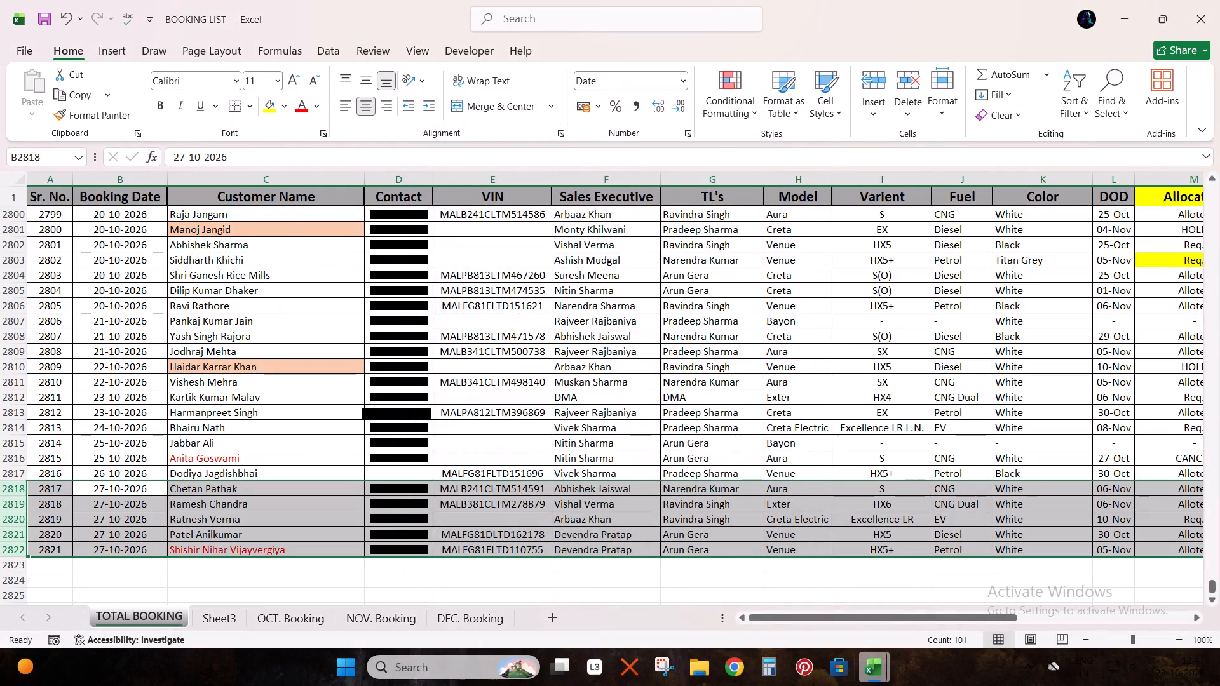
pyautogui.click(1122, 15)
# Look through the older files in the Earlier this year group, from May back to April 2026, for another color workbook.
pyautogui.scroll(-3, 334, 450)
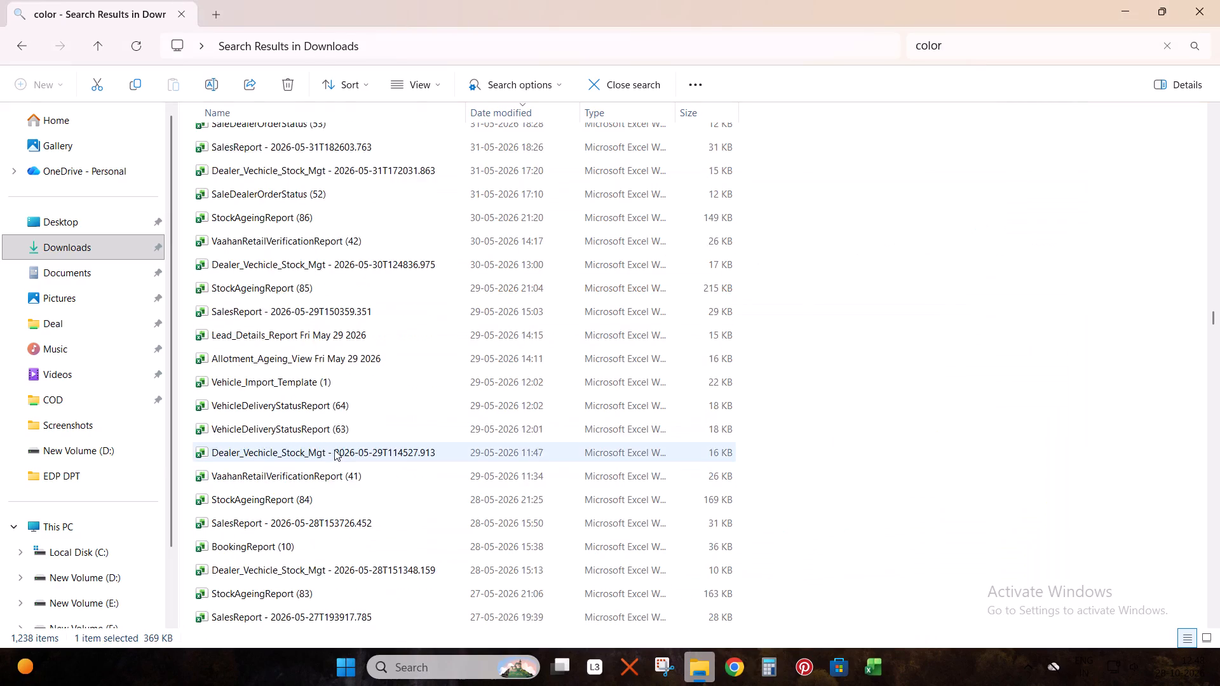
pyautogui.scroll(-18, 334, 450)
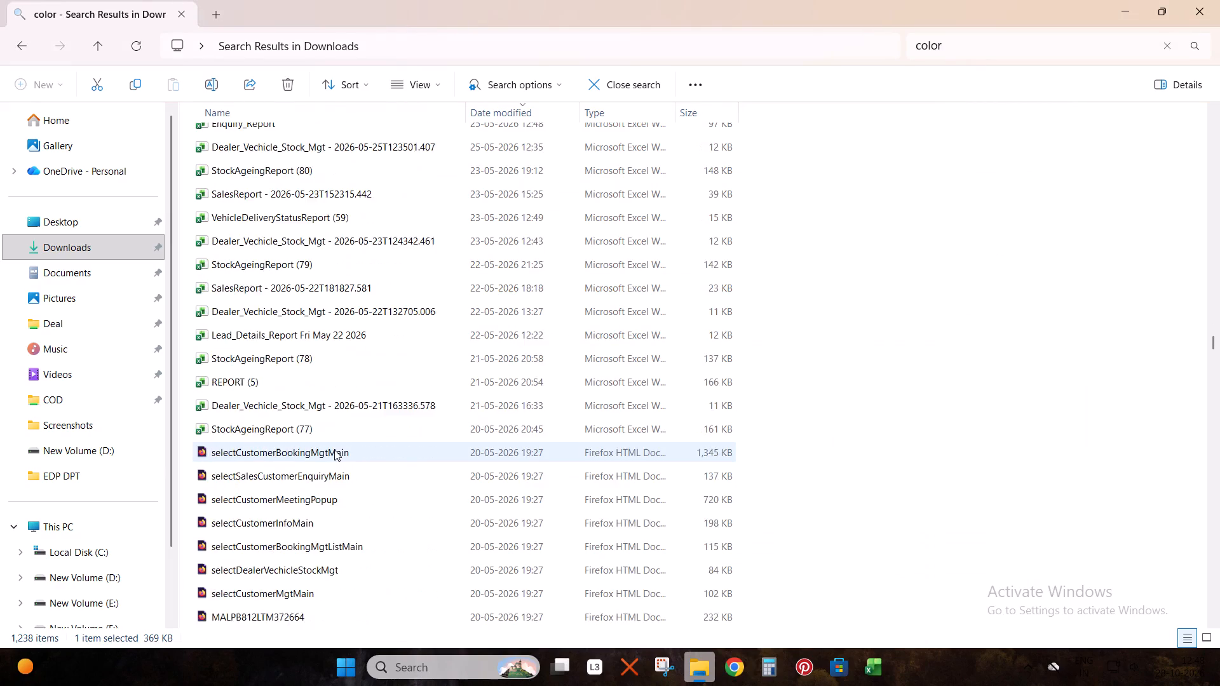
pyautogui.scroll(-16, 334, 450)
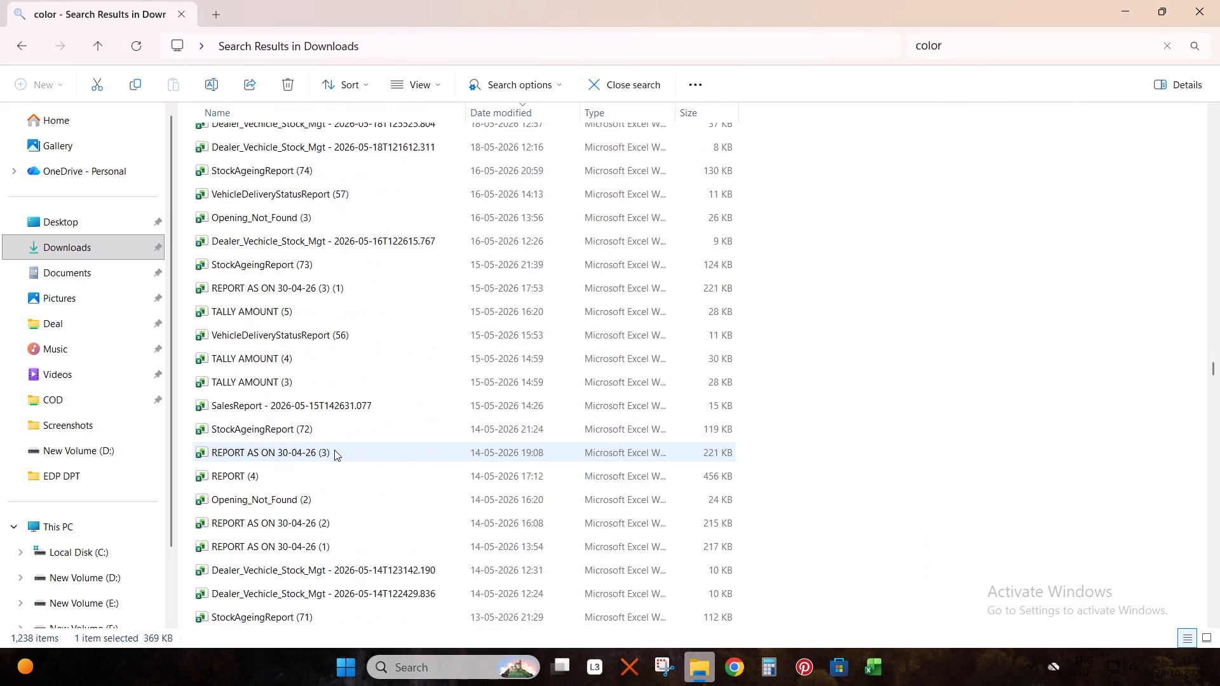
pyautogui.scroll(-15, 334, 450)
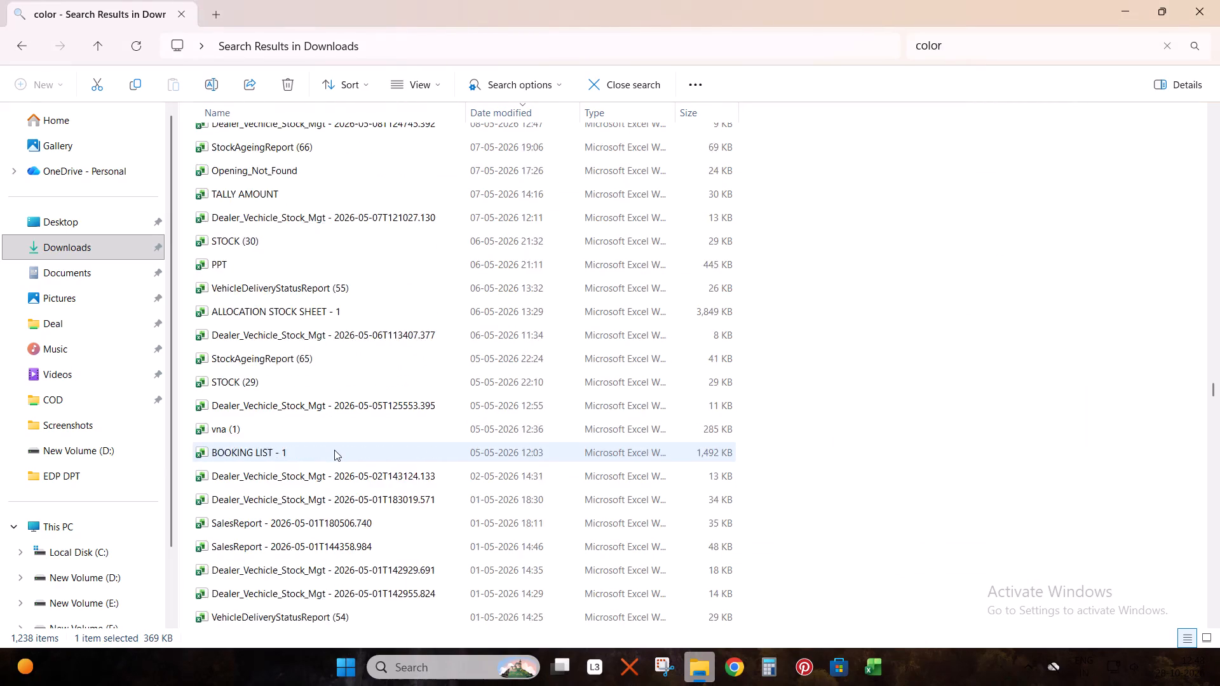
pyautogui.scroll(-11, 334, 450)
pyautogui.scroll(-11, 334, 450)
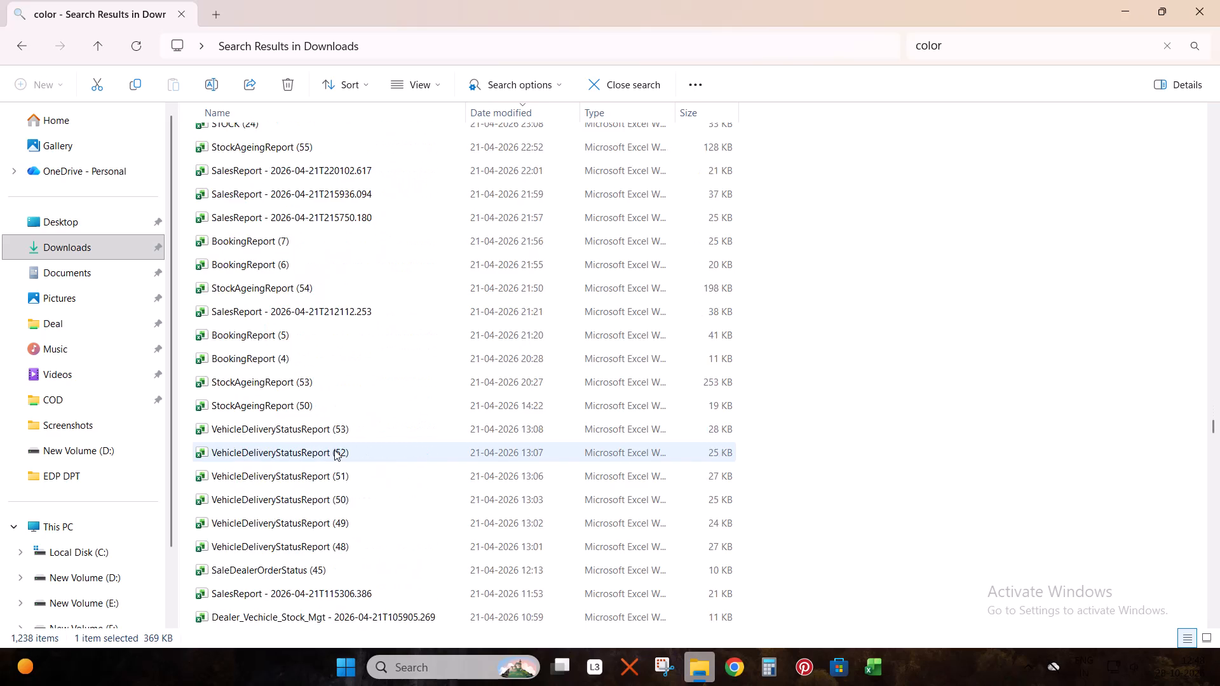
pyautogui.scroll(-20, 334, 450)
pyautogui.scroll(-6, 334, 450)
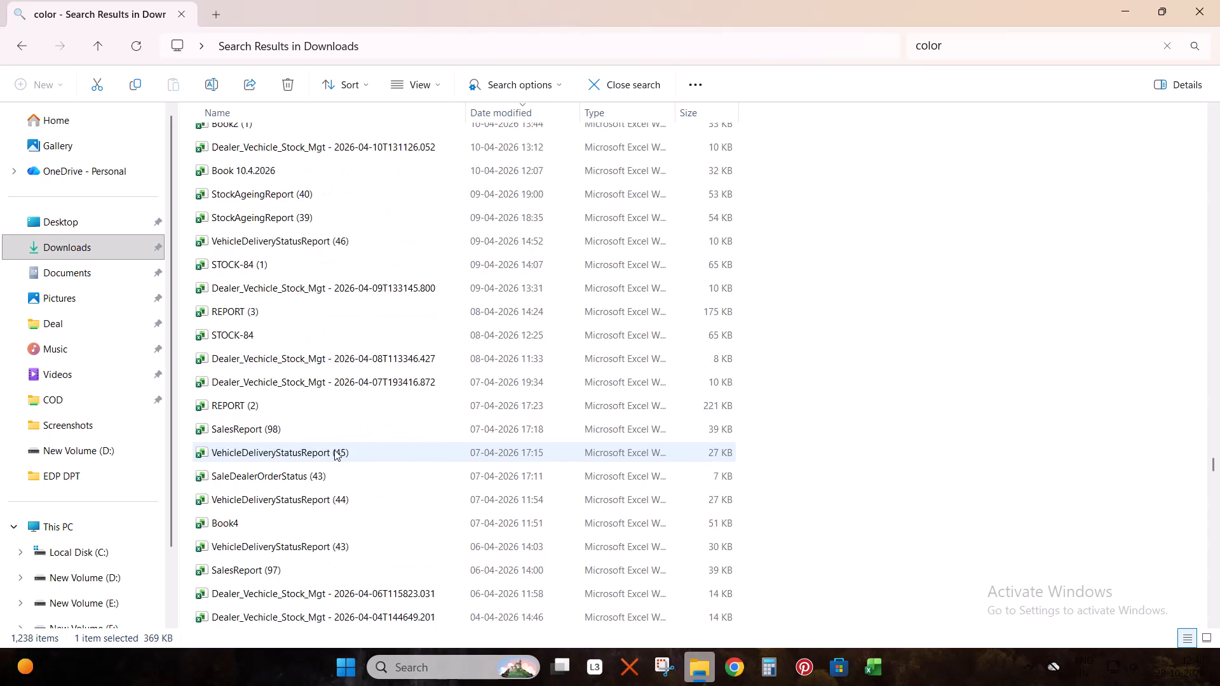
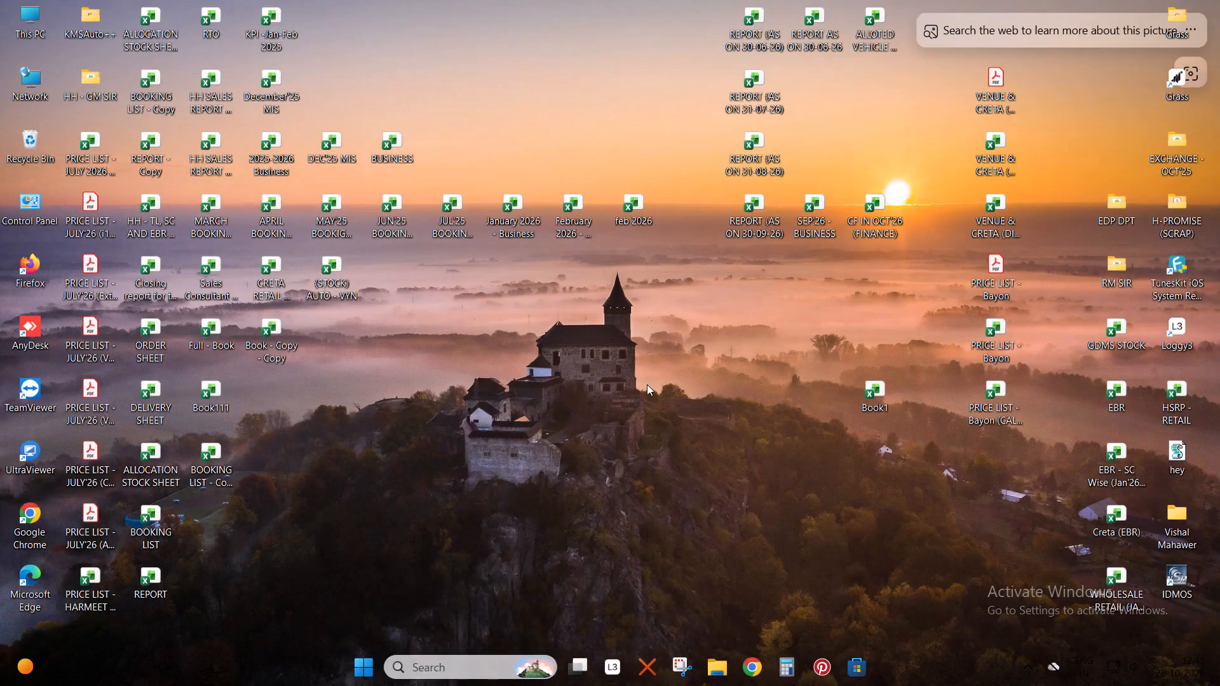
# Start Excel from the desktop and create a new blank workbook.
pyautogui.press('ctrl+alt+shift+super+x')
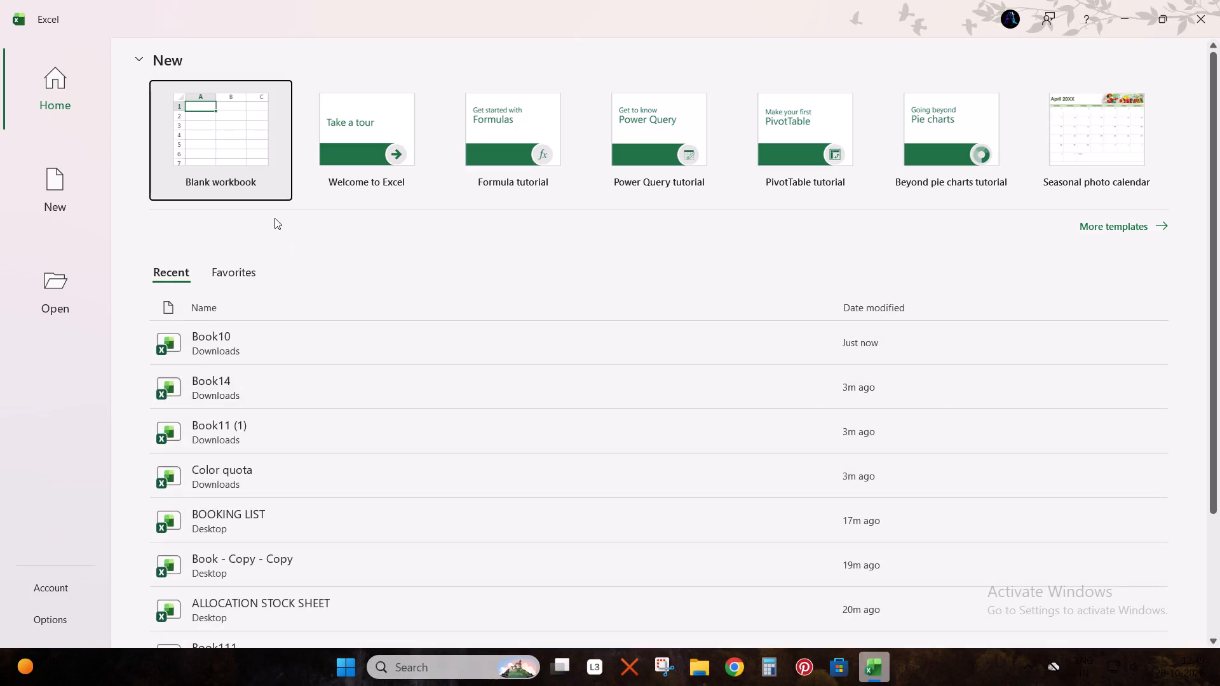
pyautogui.press('Return')
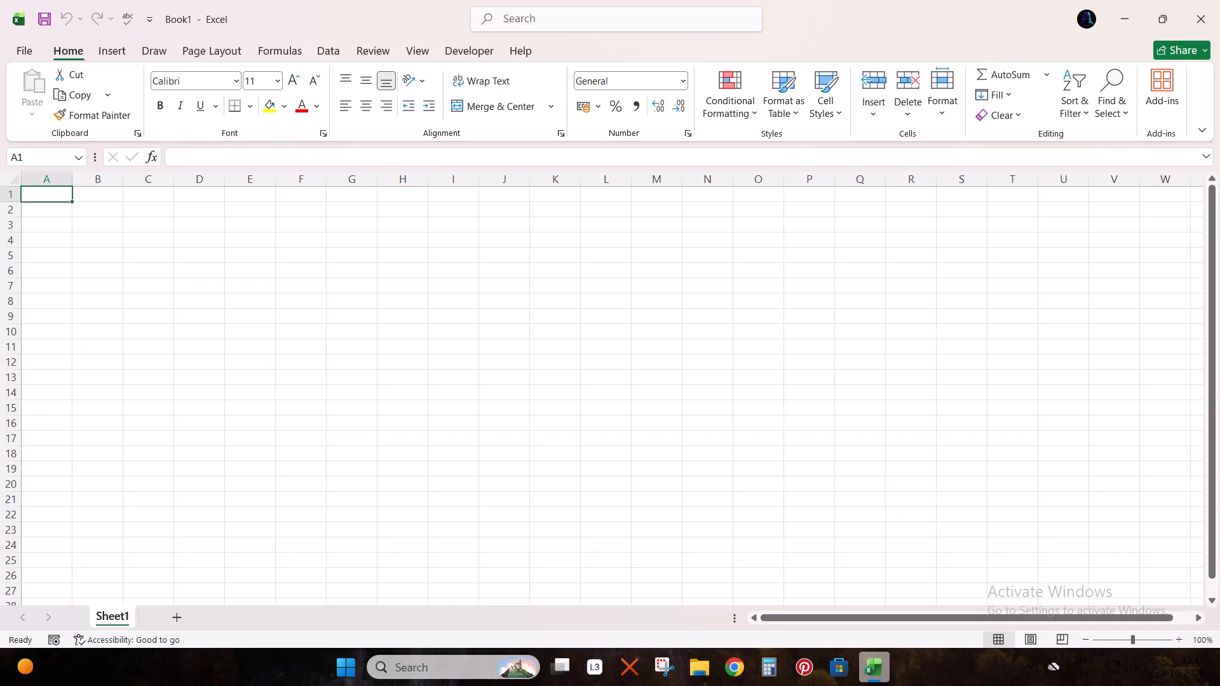
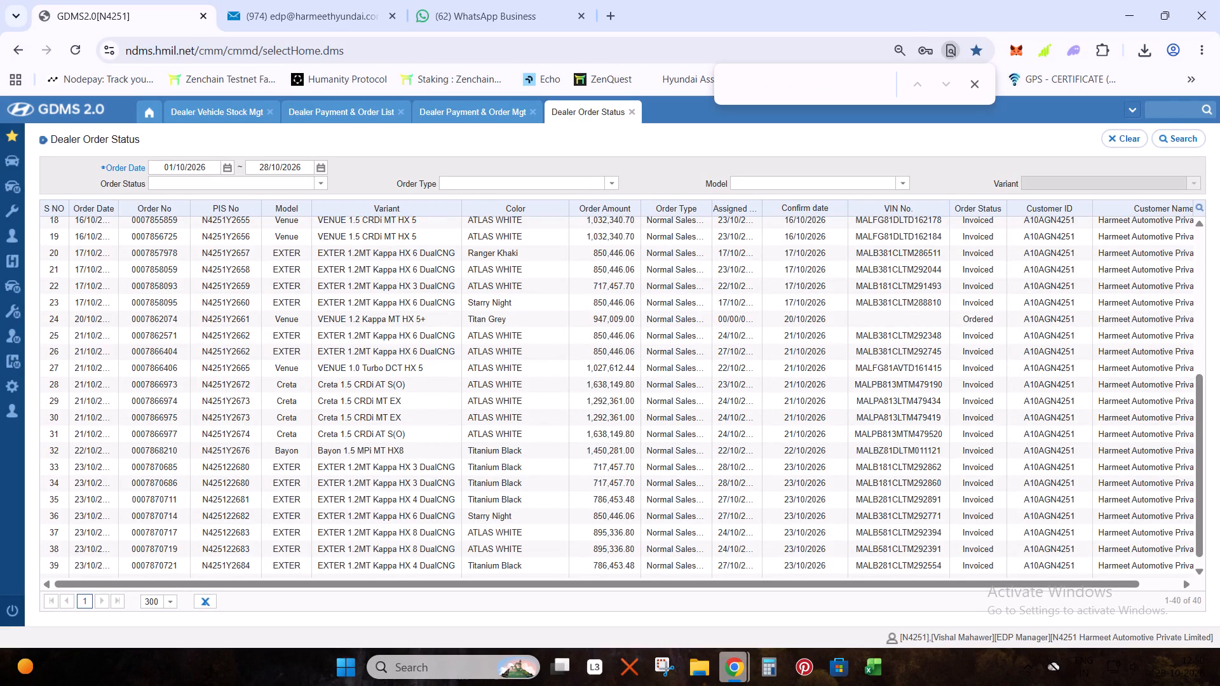
# Copy the text VARIANT from the browser's page search and add it as the column B header in the new Excel workbook.
pyautogui.write('VA')
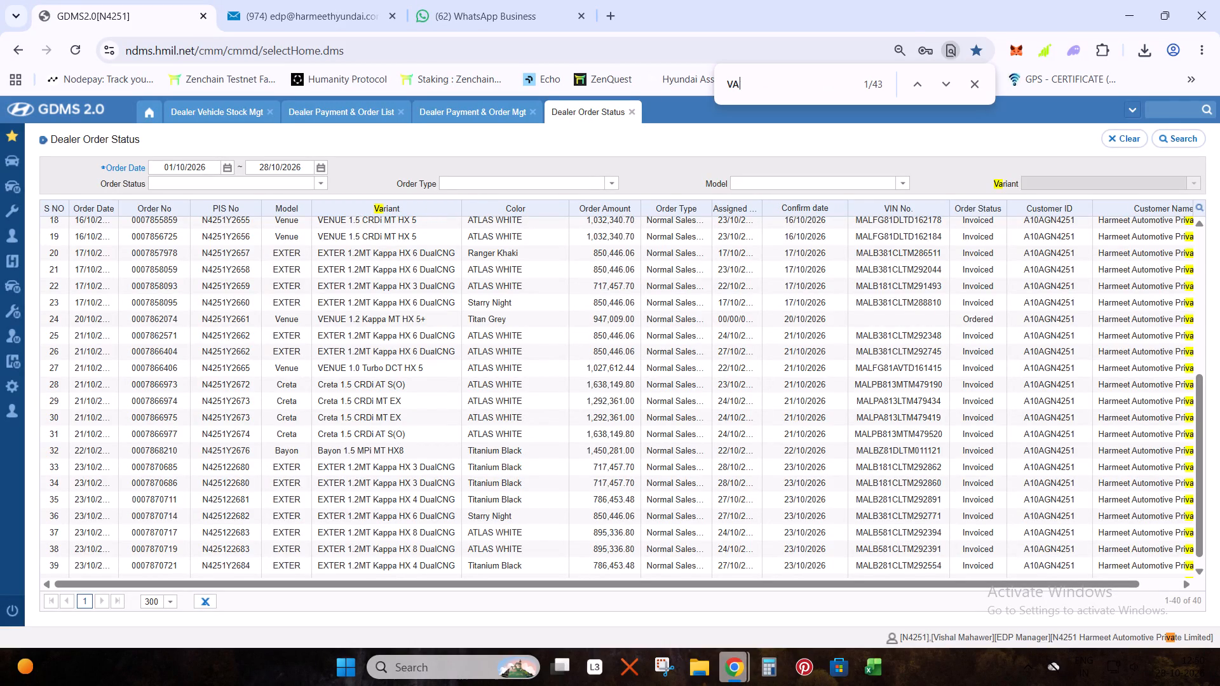
pyautogui.write('RA')
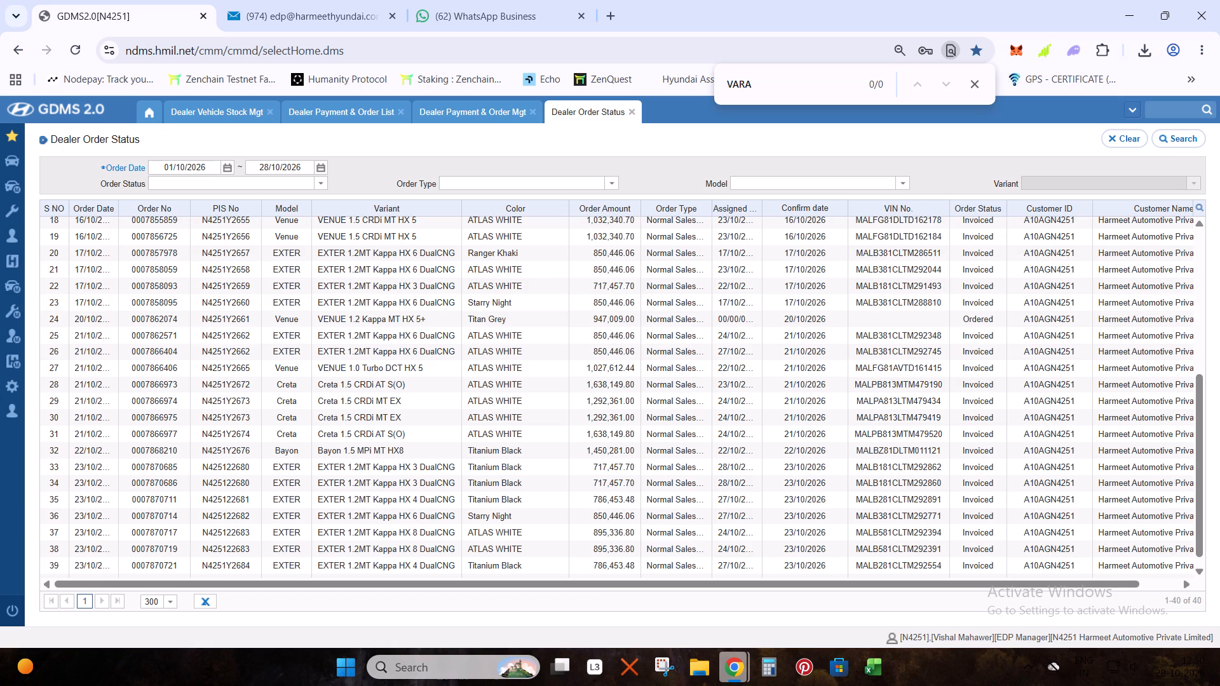
pyautogui.press('BackSpace')
pyautogui.write('IAN')
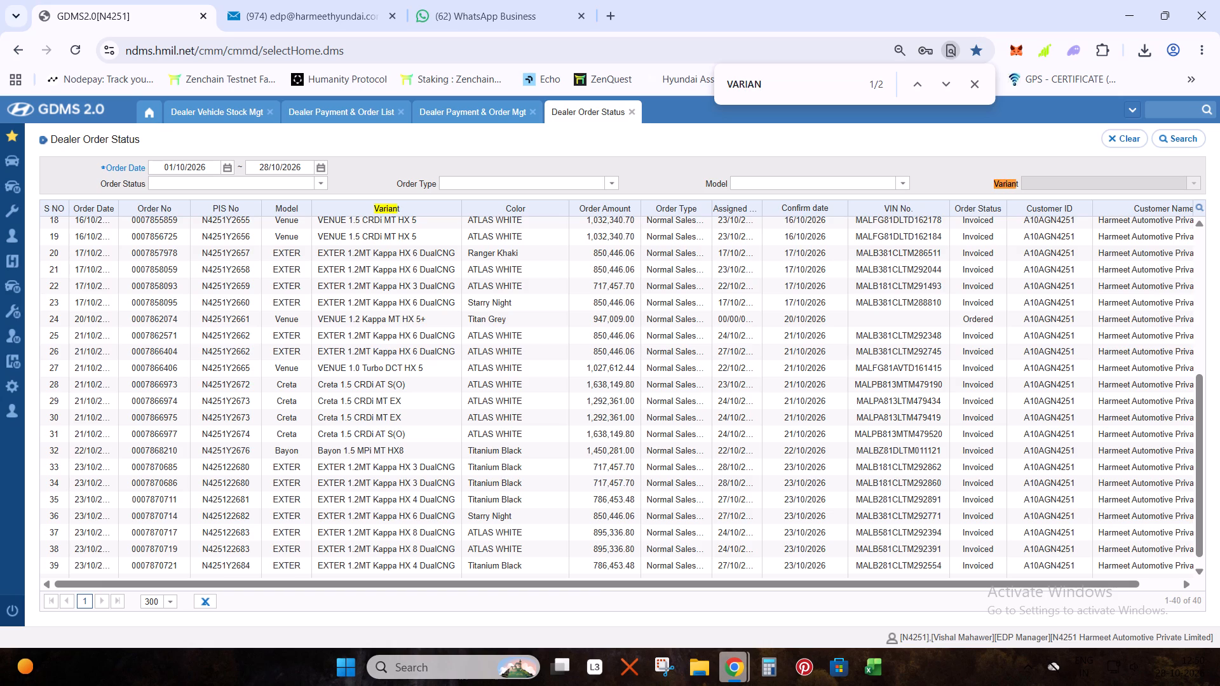
pyautogui.press('t')
pyautogui.hotkey('ctrl', 'shift', 'Left')
pyautogui.hotkey('ctrl', 'c')
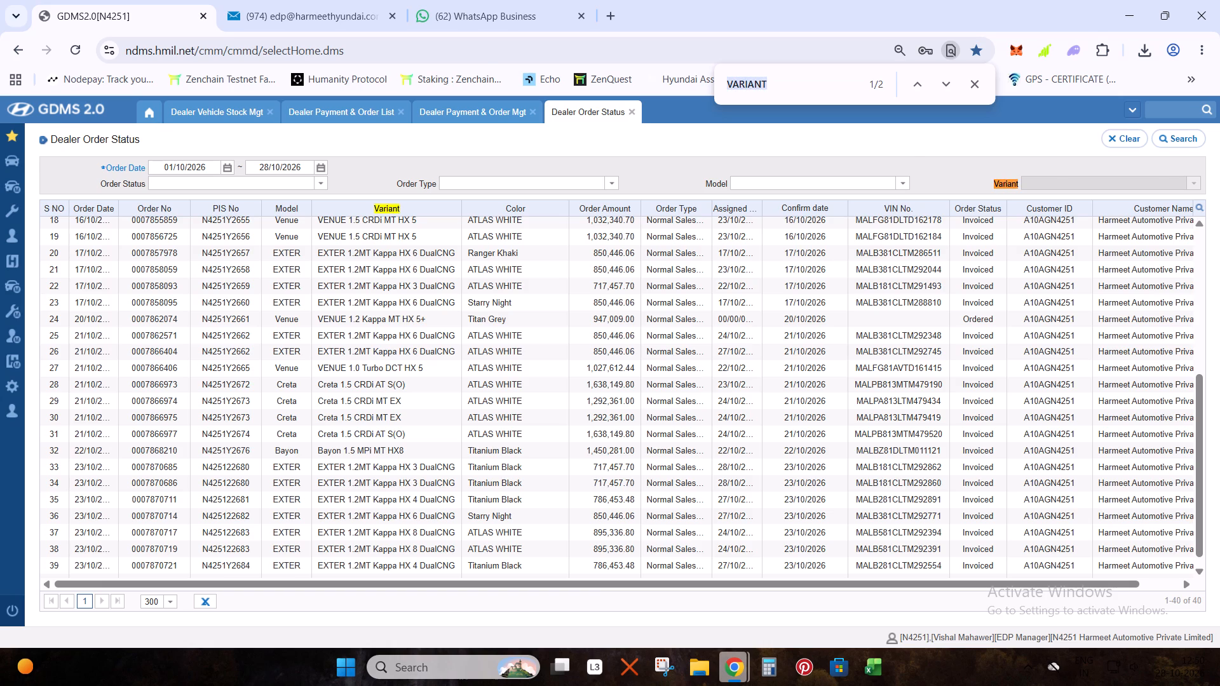
pyautogui.hotkey('alt', 'Tab')
pyautogui.hotkey('ctrl', 'v')
pyautogui.press('Tab')
# Enter the header COLOR in cell C1 of the Excel sheet.
pyautogui.hotkey('alt', 'Tab')
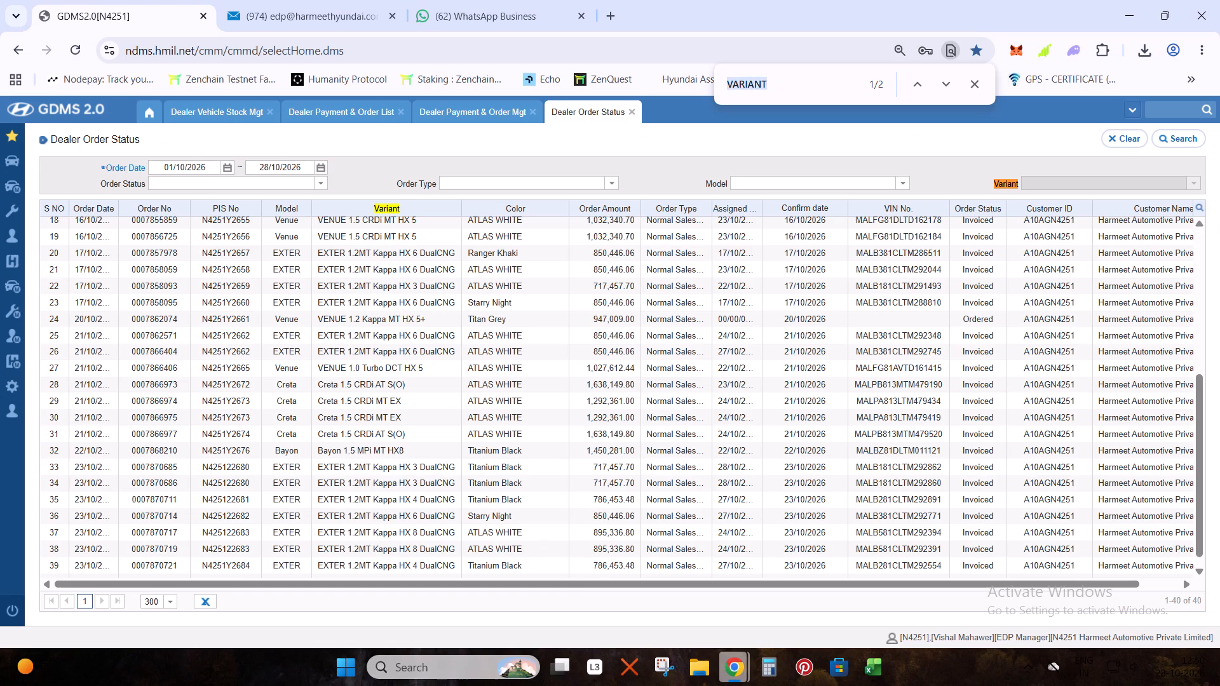
pyautogui.hotkey('alt', 'Tab')
pyautogui.press('Tab')
pyautogui.hotkey('alt', 'Tab')
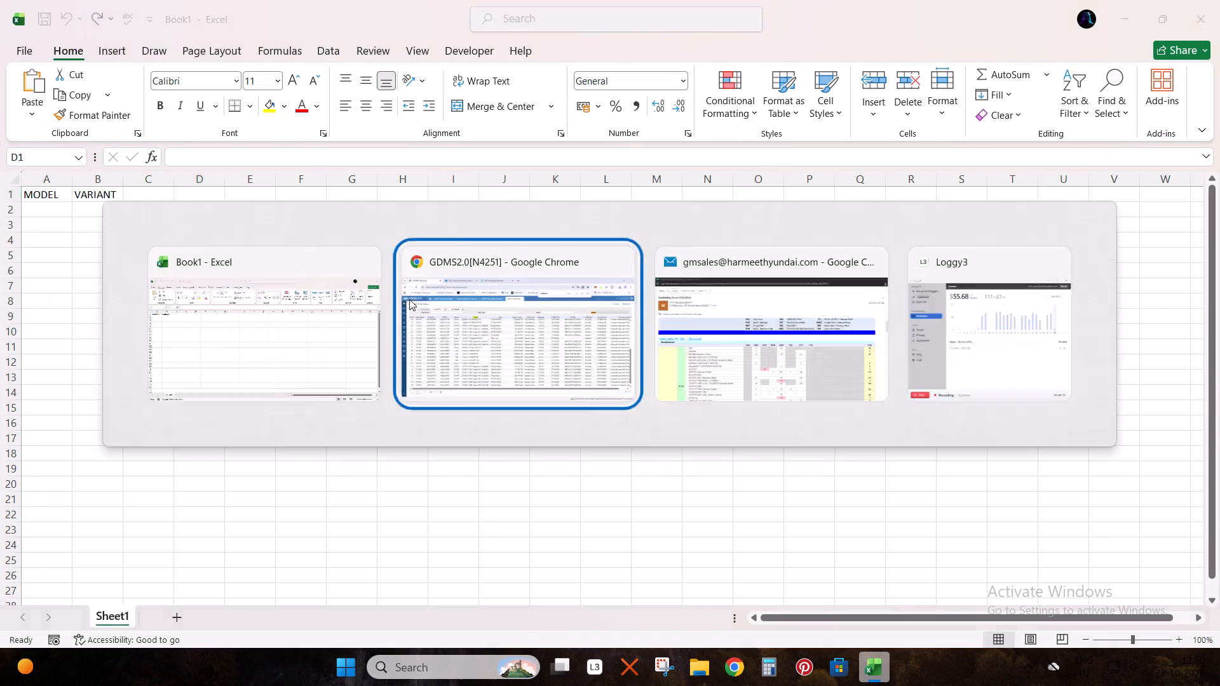
pyautogui.hotkey('alt', 'Tab')
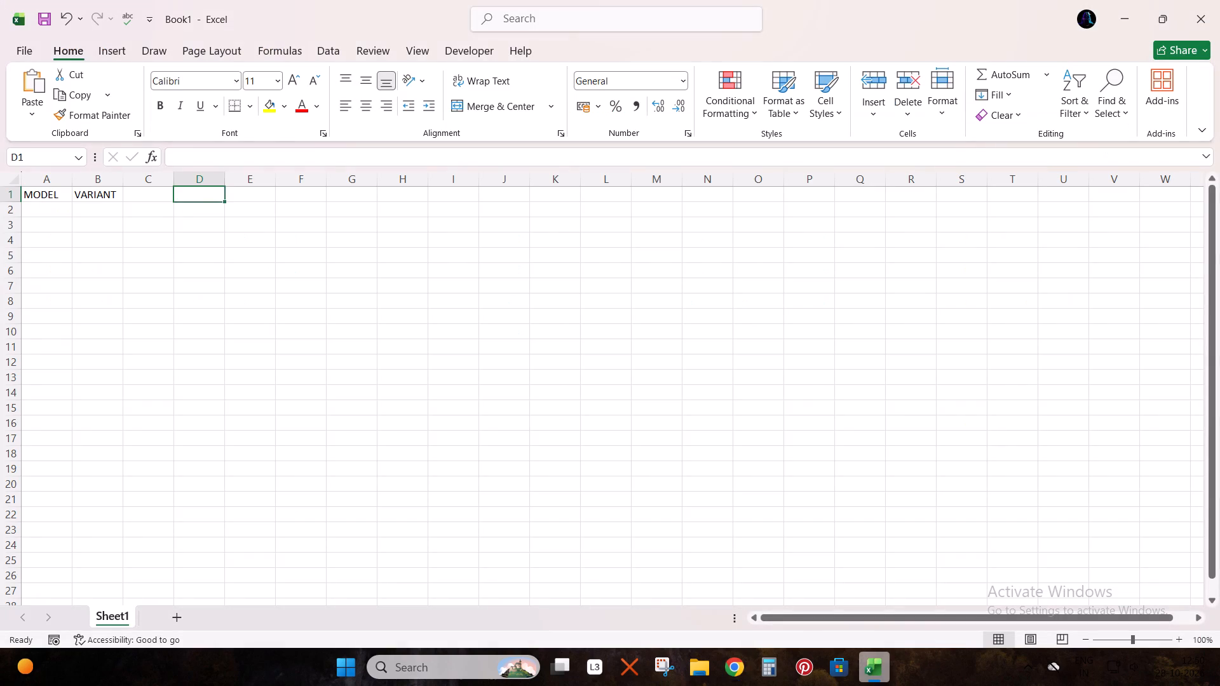
pyautogui.press('Left')
pyautogui.write('COLOR')
pyautogui.press('Return')
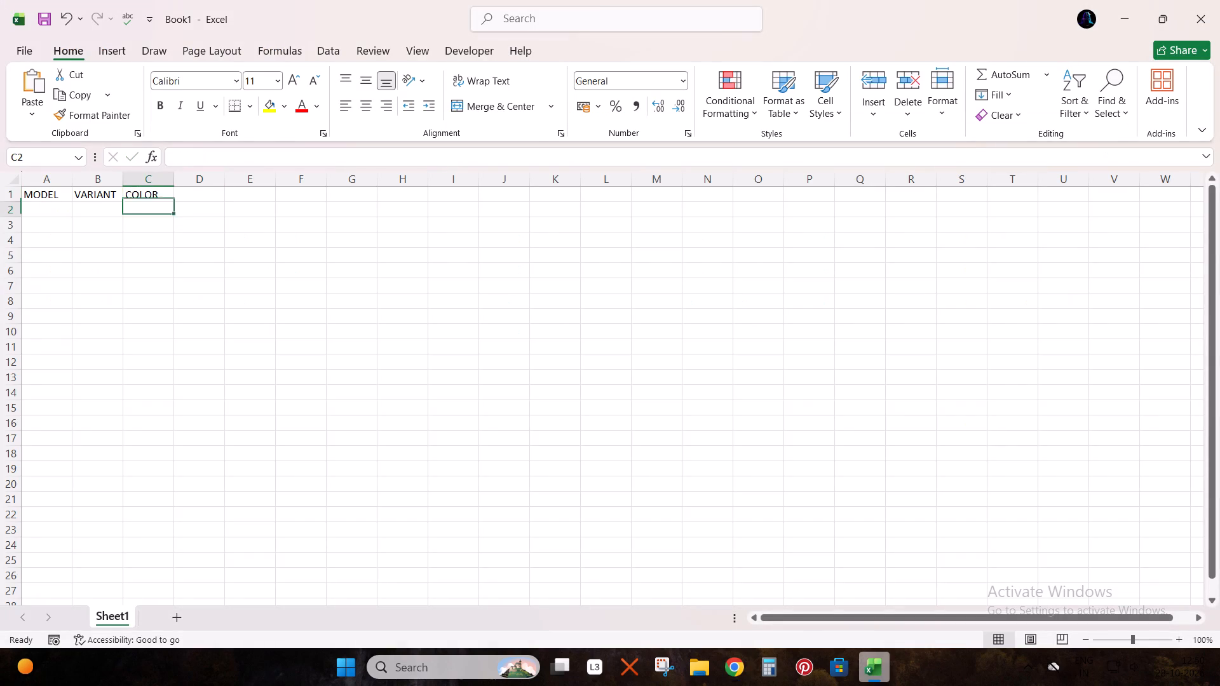
# Enter BAYON in cell A2 under the MODEL header.
pyautogui.press('Left')
pyautogui.press('Left')
pyautogui.hotkey('alt', 'Tab')
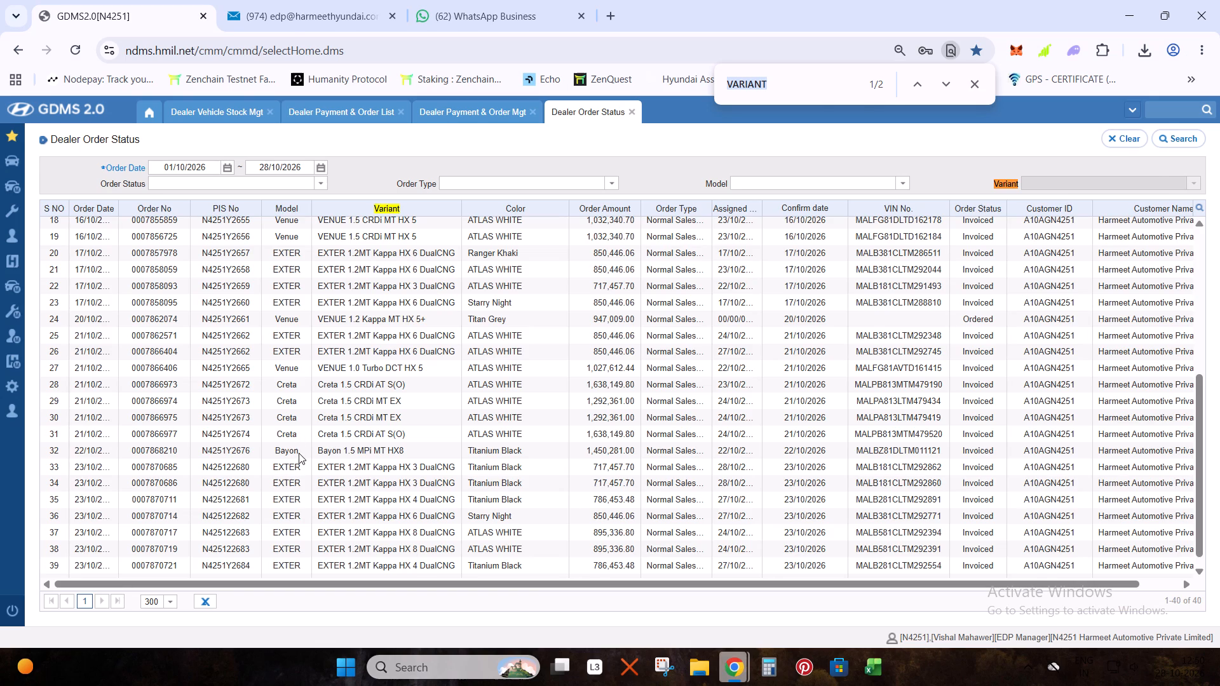
pyautogui.hotkey('alt', 'Tab')
pyautogui.write('BAYON')
pyautogui.press('Tab')
# In the browser's Dealer Payment & Order Mgt page, set the order row's model to BAYON(1T) and list its available variants.
pyautogui.hotkey('alt', 'Tab')
pyautogui.click(457, 109)
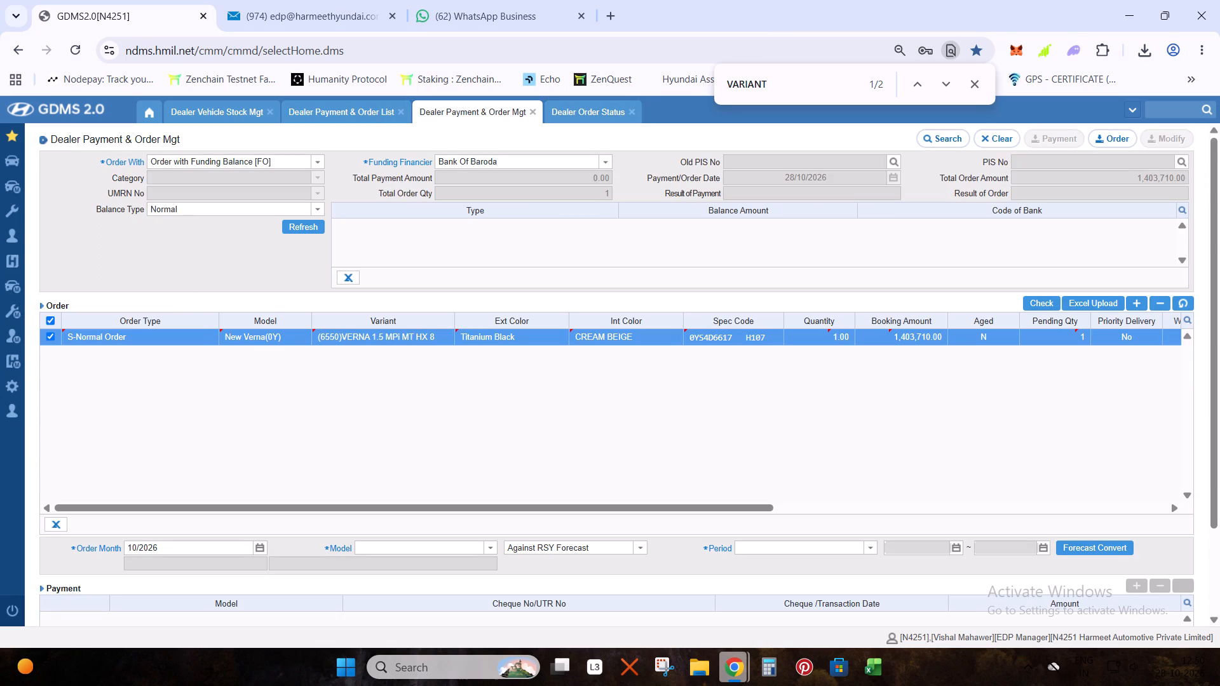
pyautogui.click(276, 337)
pyautogui.click(276, 337)
pyautogui.press('b')
pyautogui.press('b')
pyautogui.press('b')
pyautogui.press('b')
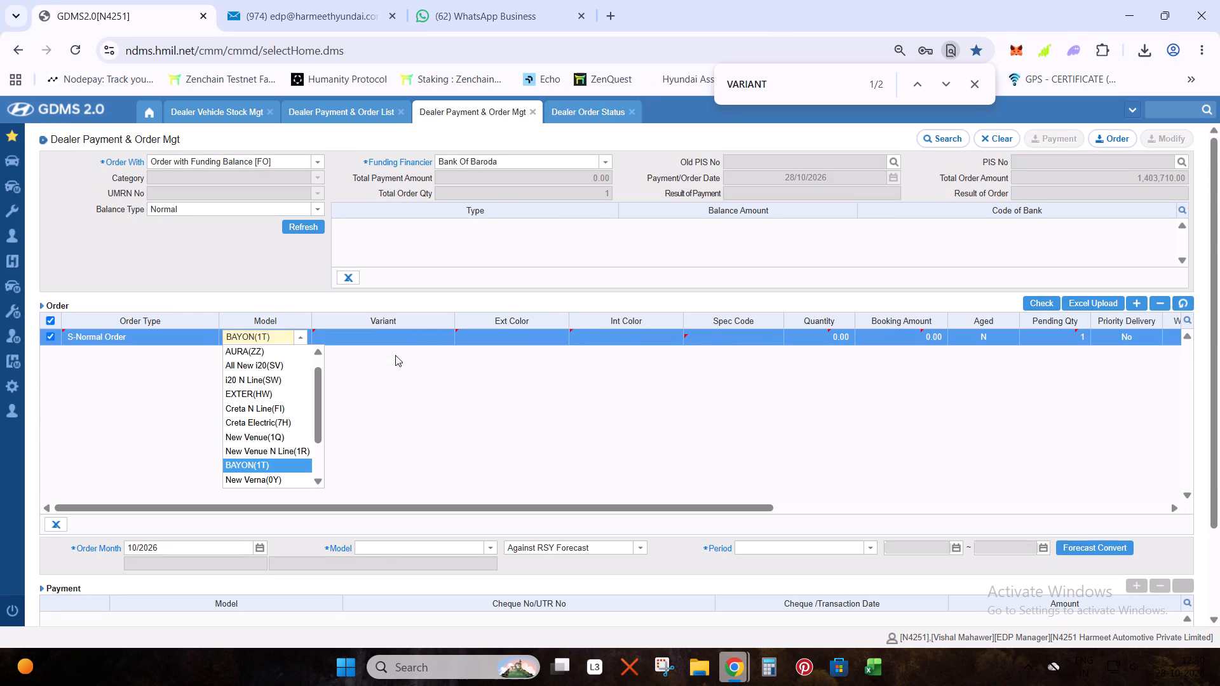
pyautogui.click(402, 339)
pyautogui.click(409, 337)
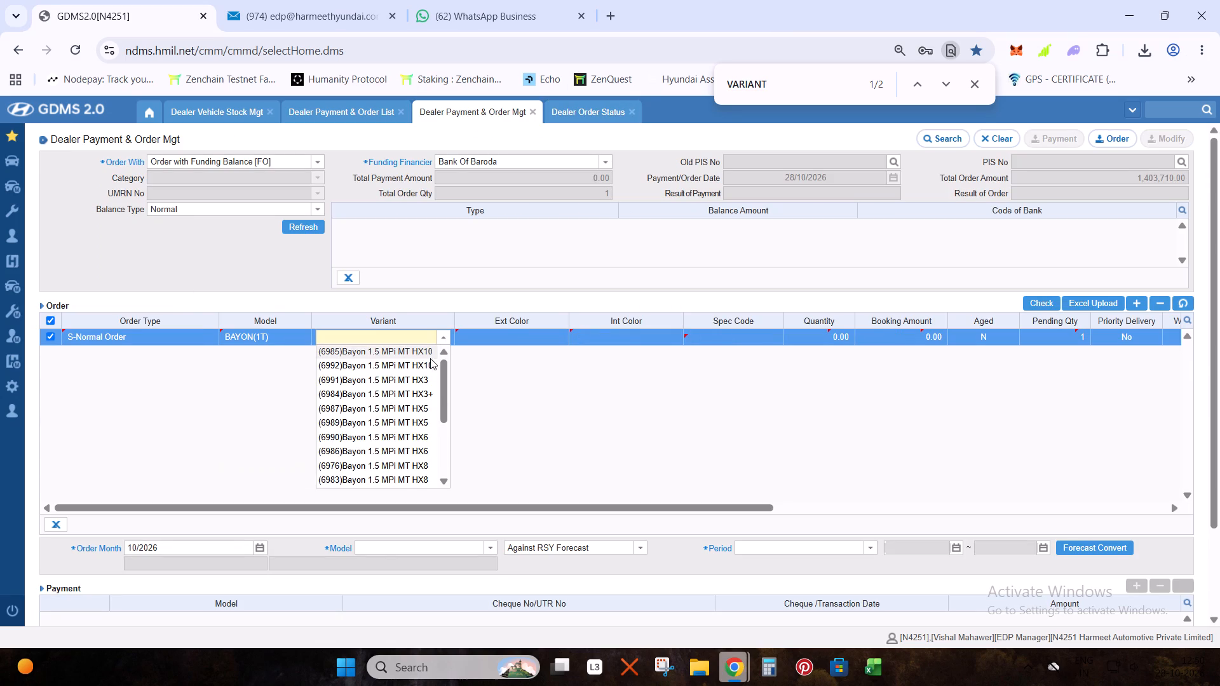
pyautogui.scroll(2, 430, 368)
# Open the PRICE LIST - Bayon PDF from the desktop and enlarge its price table to examine the variants.
pyautogui.click(1219, 685)
pyautogui.doubleClick(1000, 287)
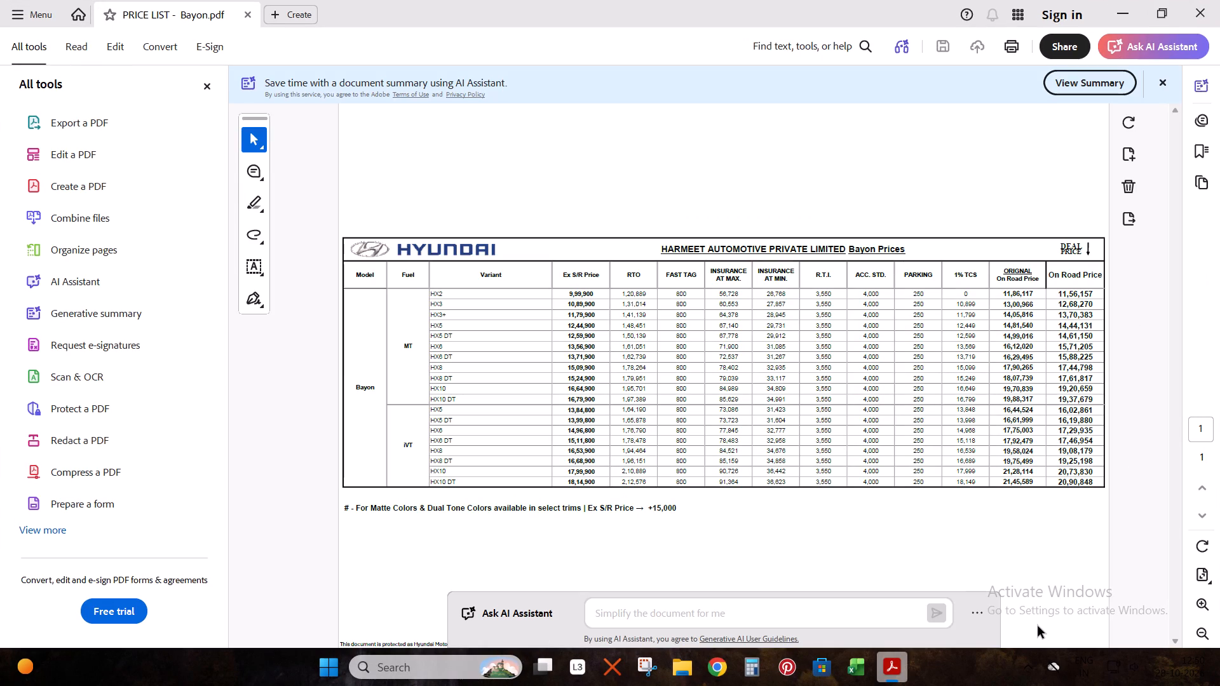
pyautogui.click(1198, 0)
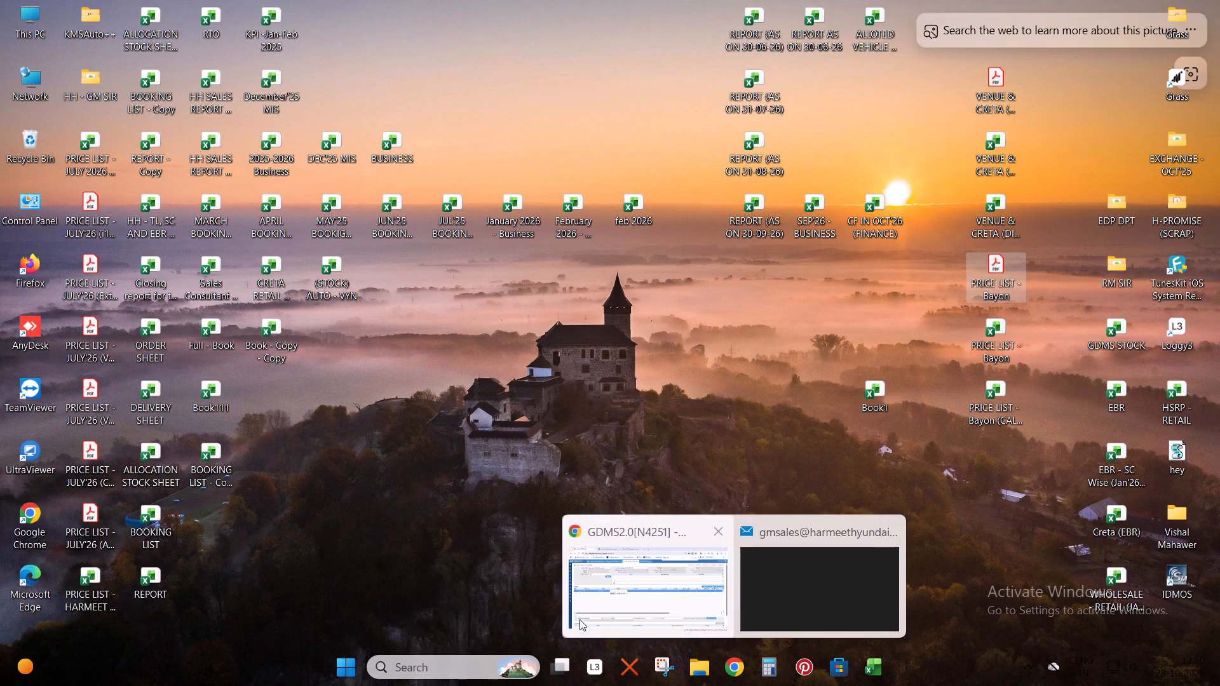
pyautogui.click(471, 555)
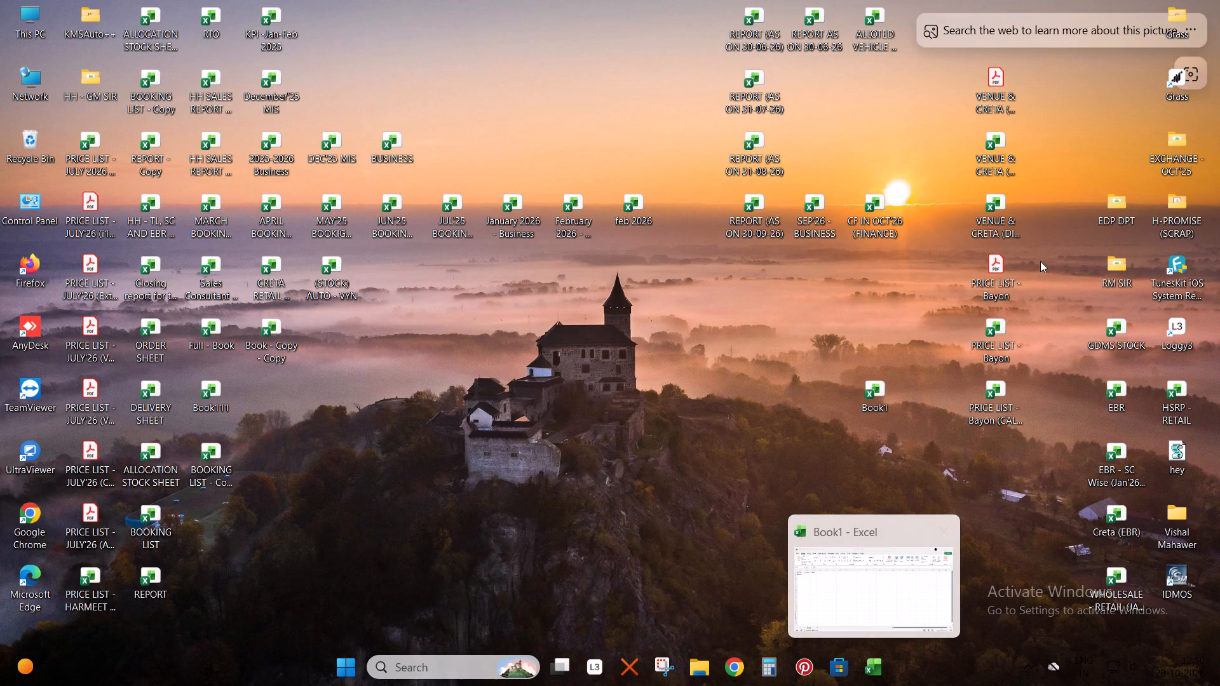
pyautogui.doubleClick(994, 279)
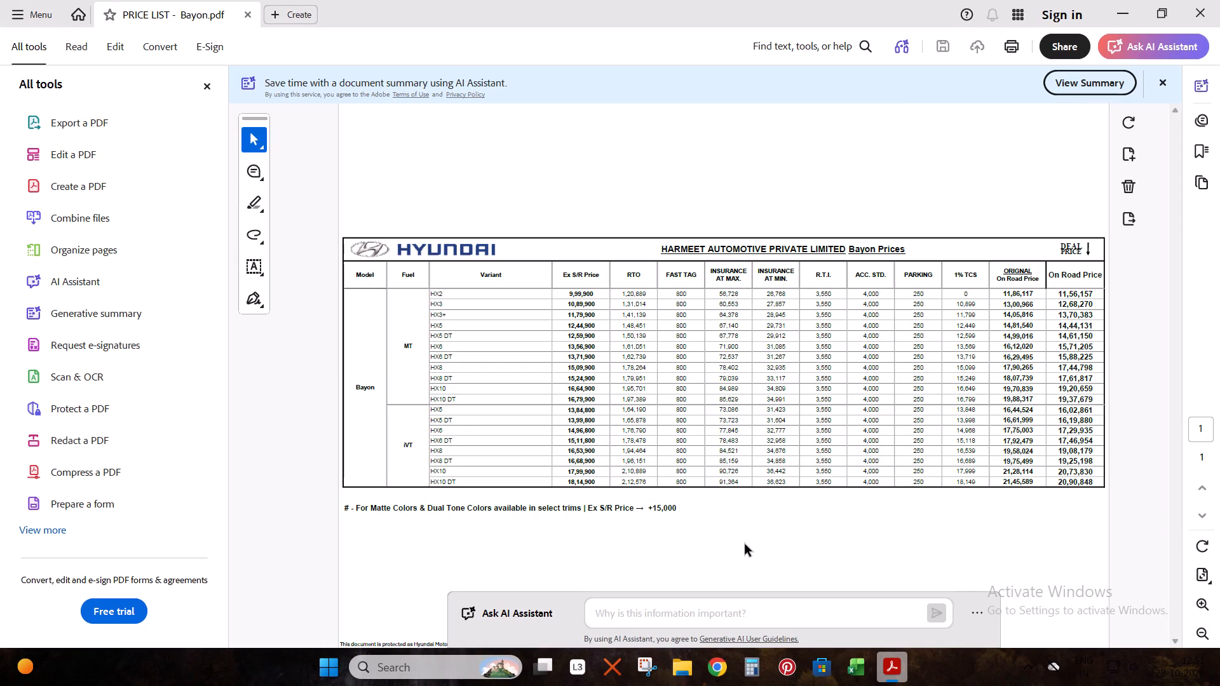
pyautogui.keyDown('ctrl'); pyautogui.scroll(1, 764, 502); pyautogui.keyUp('ctrl')
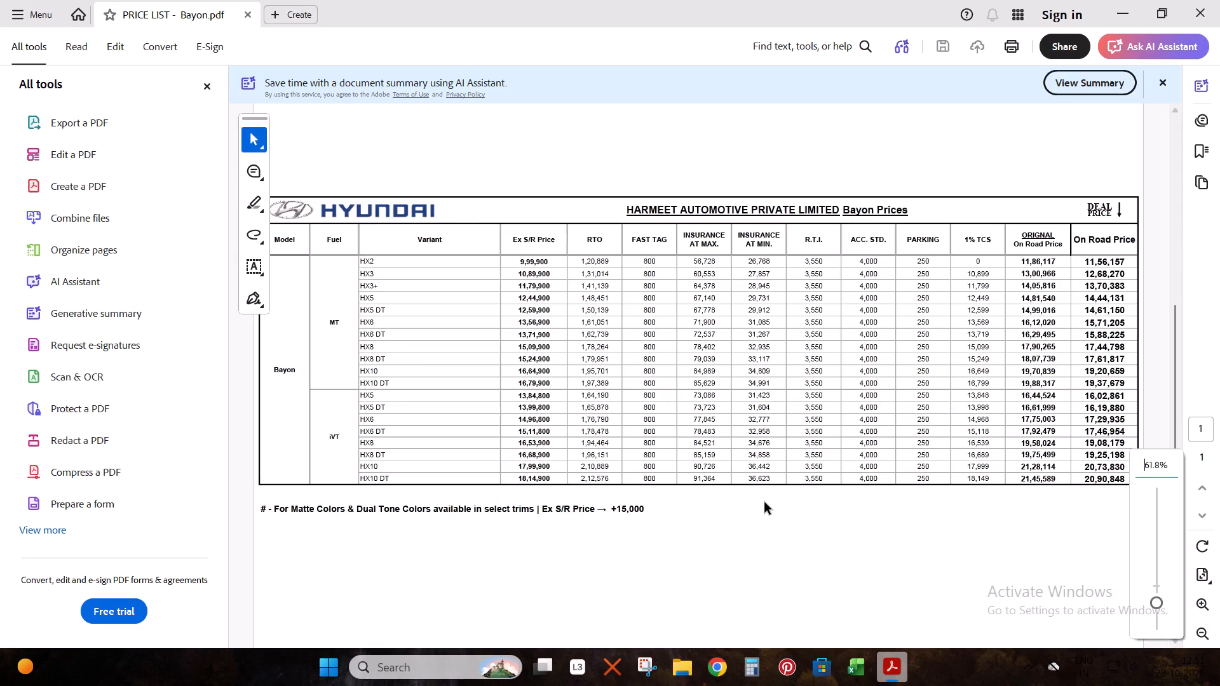
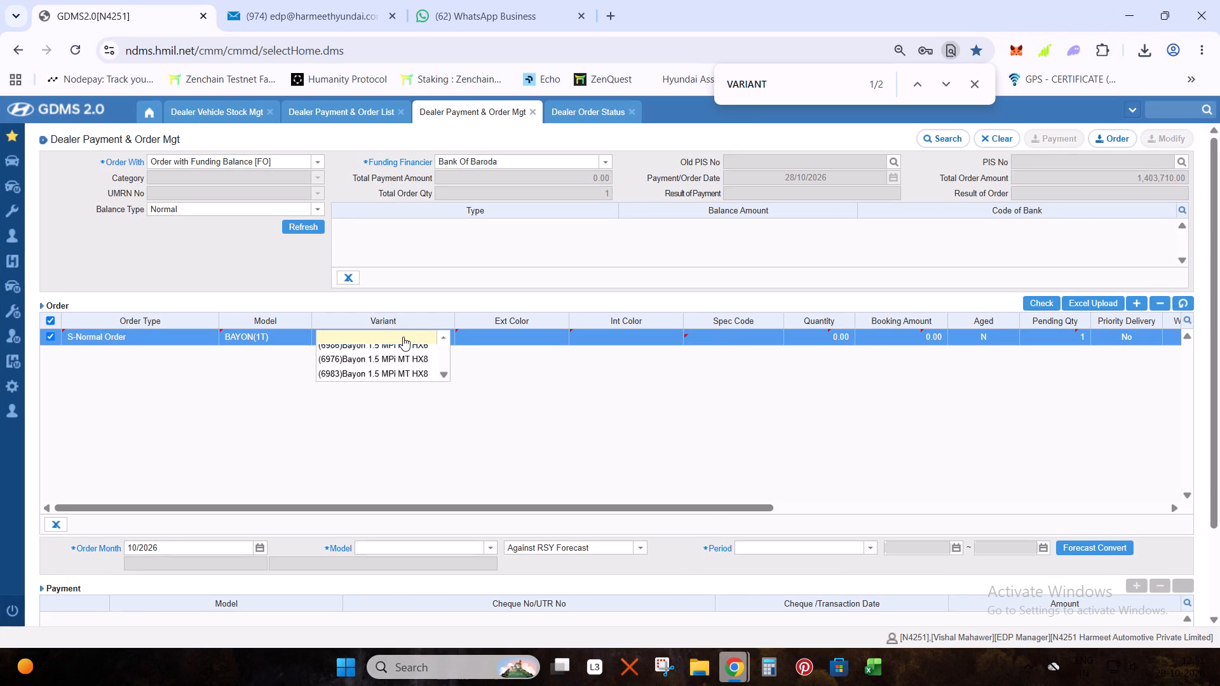
# Set the order row's variant to (6991)Bayon 1.5 MPi MT HX3 and copy its name into cell B2 of the Excel sheet.
pyautogui.scroll(-4, 409, 414)
pyautogui.scroll(4, 410, 452)
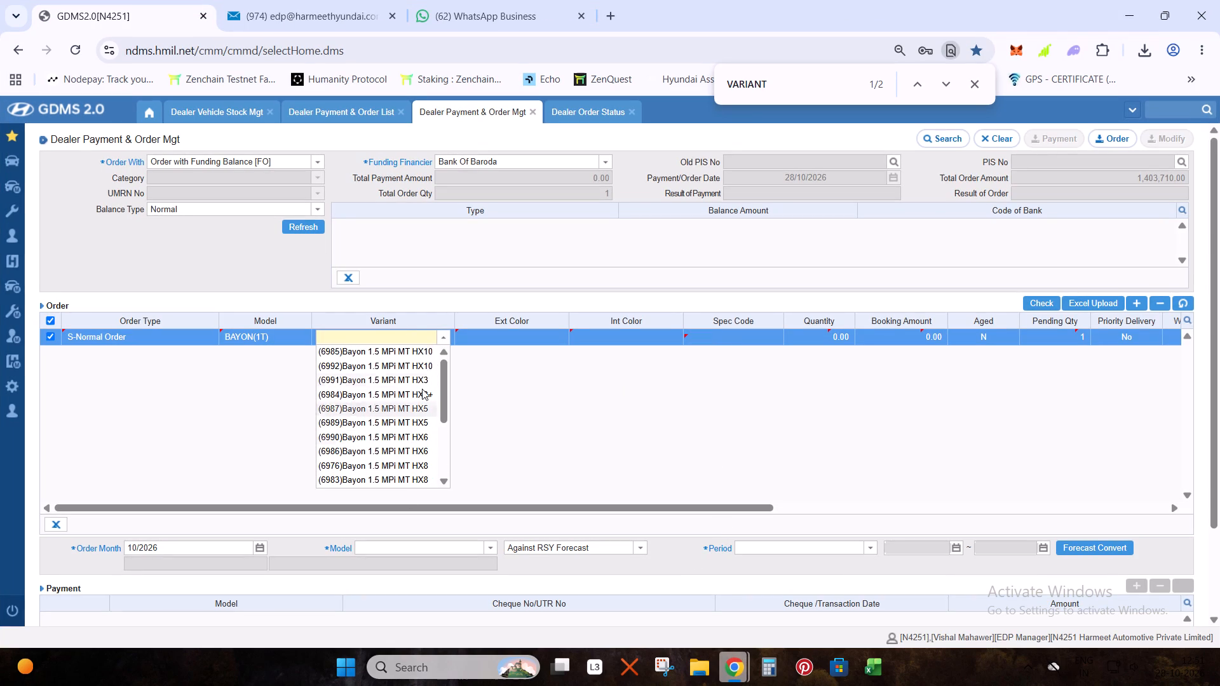
pyautogui.scroll(-4, 428, 383)
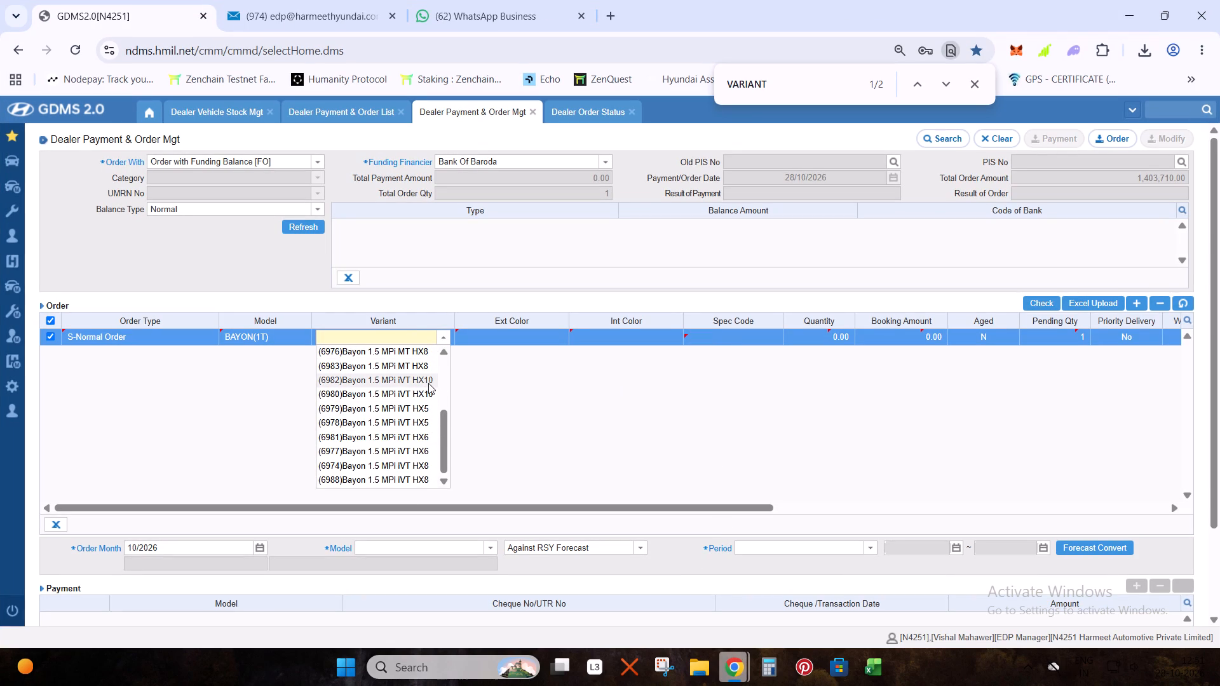
pyautogui.scroll(4, 428, 419)
pyautogui.click(432, 377)
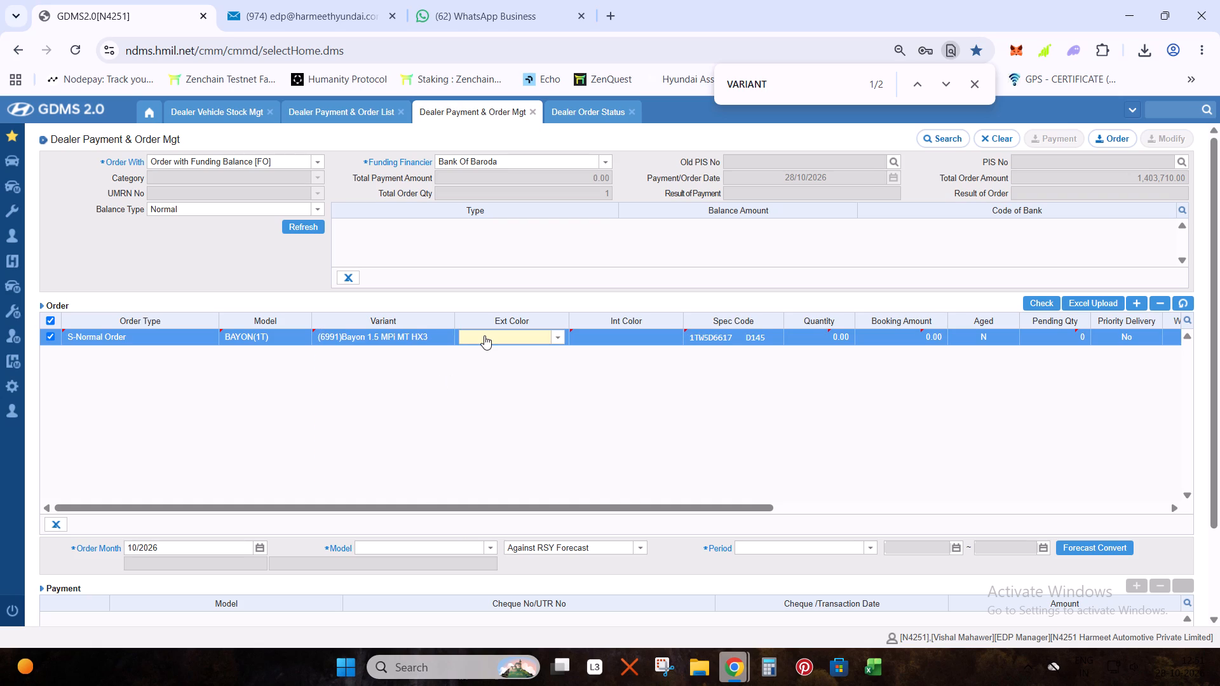
pyautogui.tripleClick(419, 338)
pyautogui.click(419, 338)
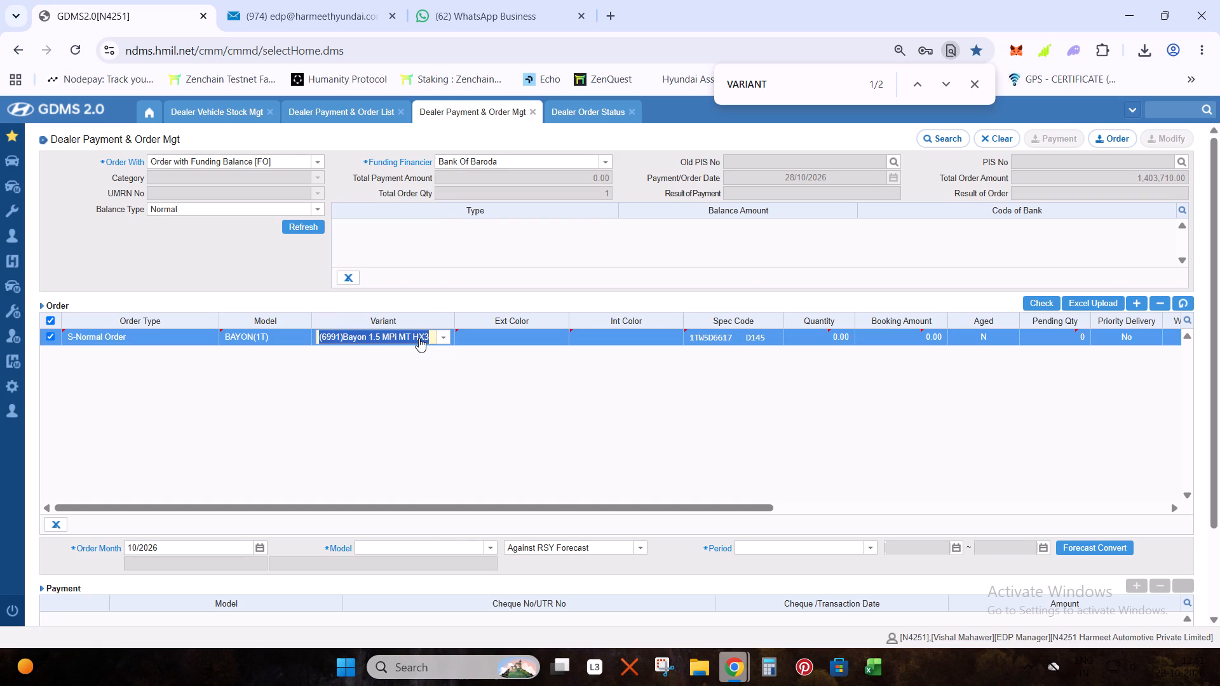
pyautogui.hotkey('ctrl', 'c')
pyautogui.hotkey('alt', 'Tab')
pyautogui.hotkey('alt', 'Tab')
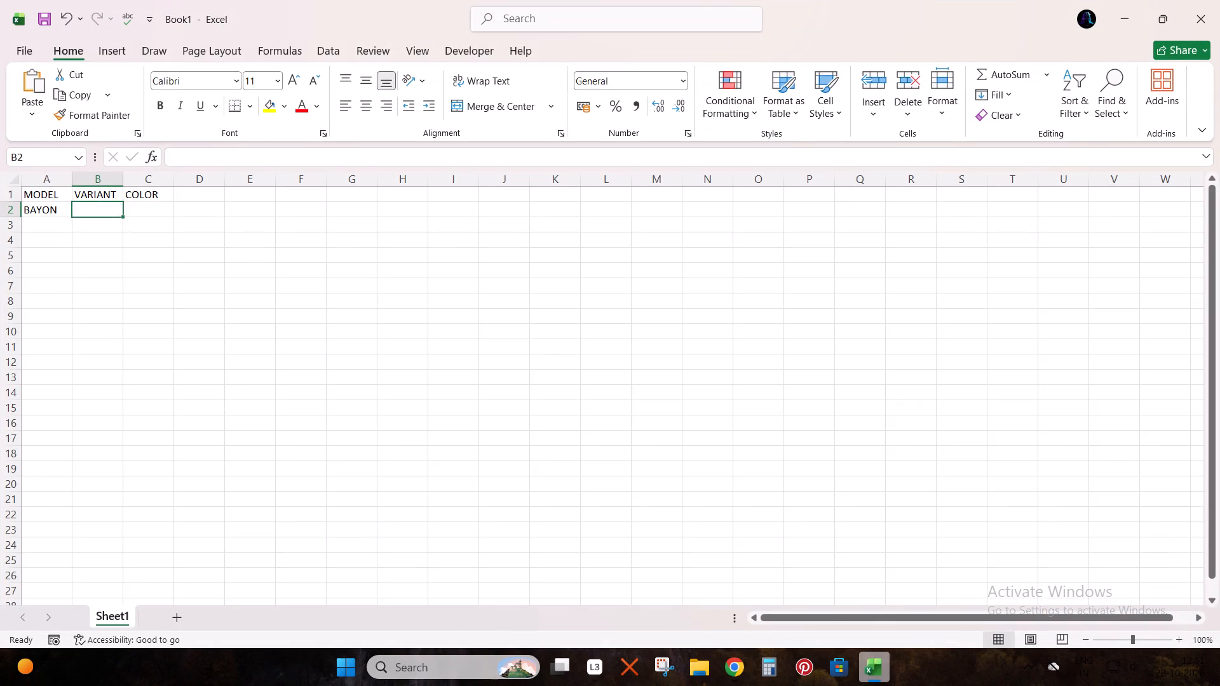
pyautogui.hotkey('ctrl', 'v')
# Set the order row's exterior color to ATLAS WHITE and copy it into cell C2 of the Excel sheet.
pyautogui.press('Tab')
pyautogui.hotkey('alt', 'Tab')
pyautogui.click(514, 346)
pyautogui.doubleClick(513, 337)
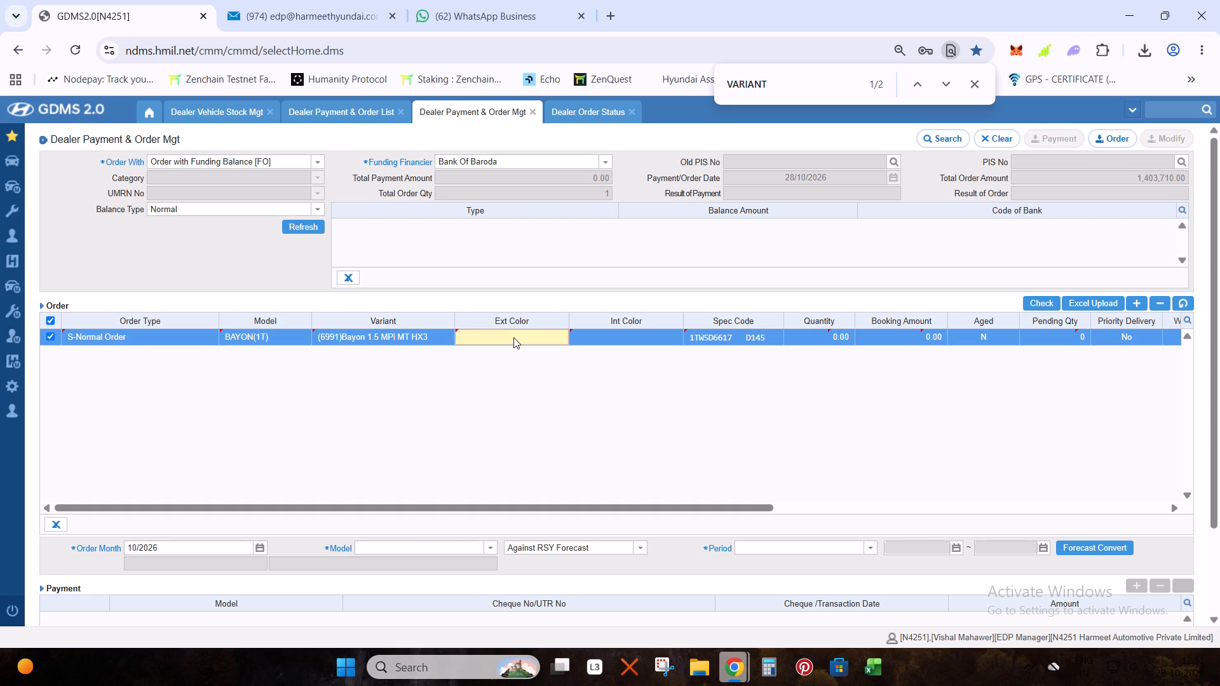
pyautogui.click(502, 380)
pyautogui.tripleClick(487, 335)
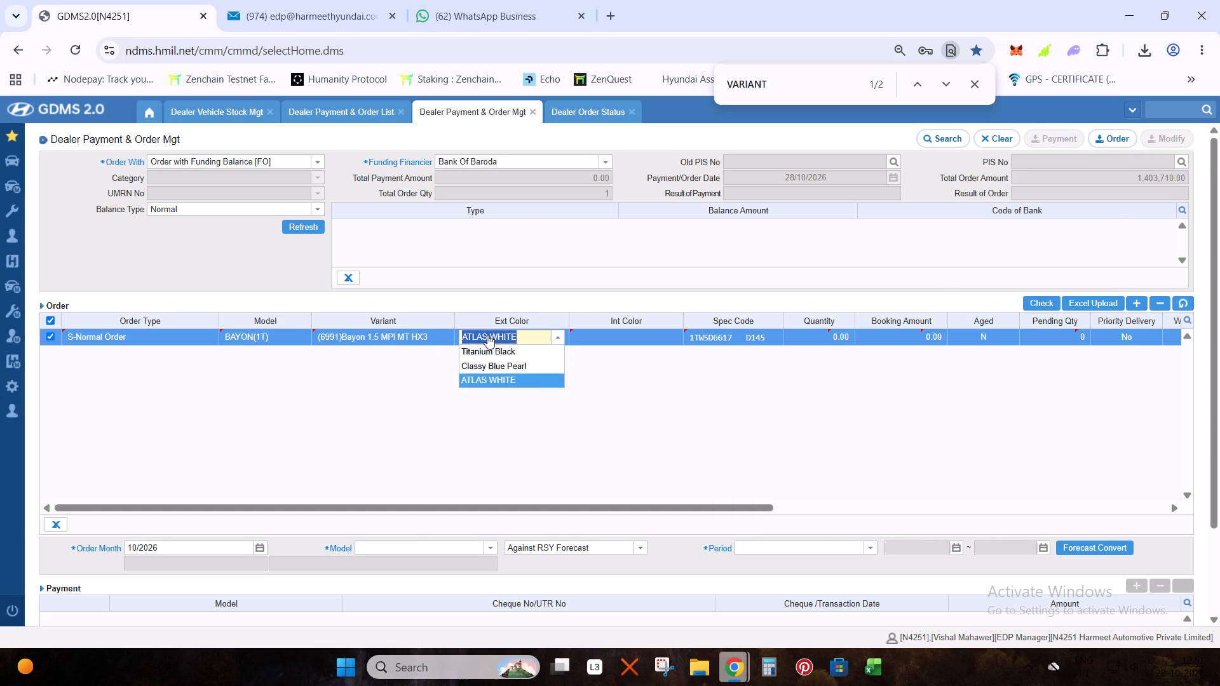
pyautogui.hotkey('ctrl', 'c')
pyautogui.hotkey('alt', 'Tab')
pyautogui.click(487, 335)
pyautogui.hotkey('ctrl', 'v')
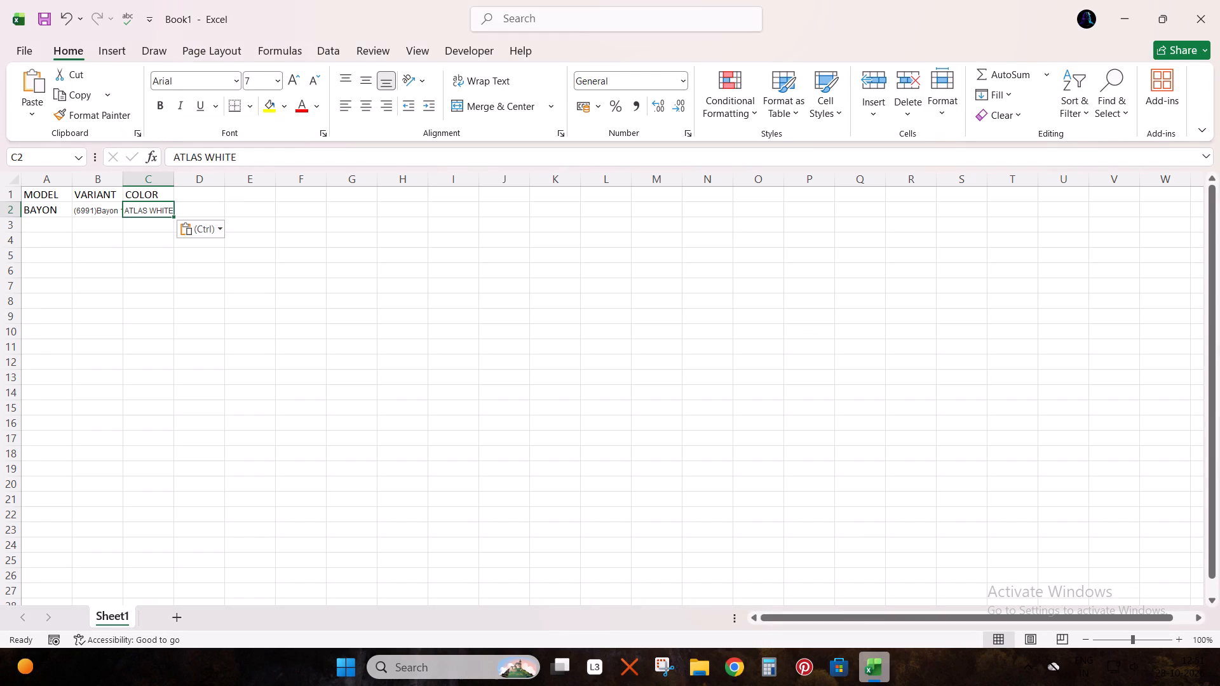
# Change the order row's exterior color to Titanium Black and copy it into cell C3 of the Excel sheet.
pyautogui.press('Return')
pyautogui.hotkey('alt', 'Tab')
pyautogui.hotkey('alt', 'Tab')
pyautogui.click(151, 227)
pyautogui.hotkey('alt', 'Tab')
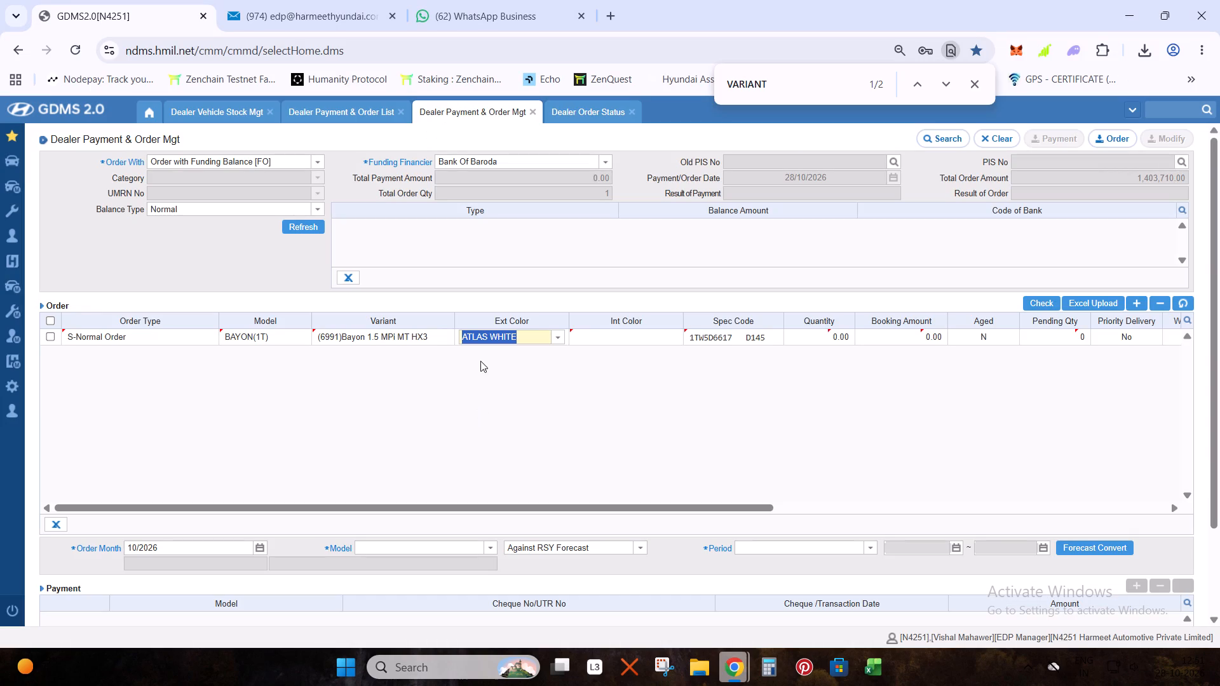
pyautogui.click(503, 336)
pyautogui.click(501, 354)
pyautogui.tripleClick(492, 342)
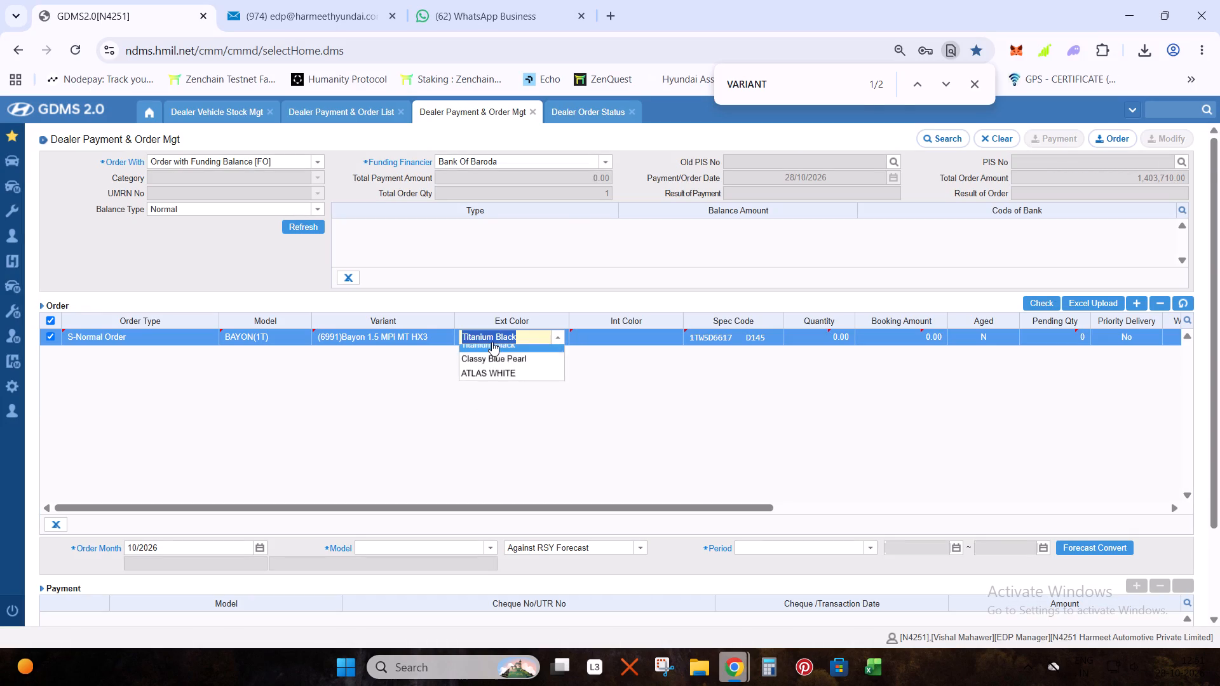
pyautogui.hotkey('ctrl', 'c')
pyautogui.hotkey('alt', 'Tab')
pyautogui.hotkey('ctrl', 'v')
# Change the order row's exterior color to Classy Blue Pearl and copy it into cell C4 of the Excel sheet.
pyautogui.press('Return')
pyautogui.press('Tab')
pyautogui.hotkey('alt', 'Tab')
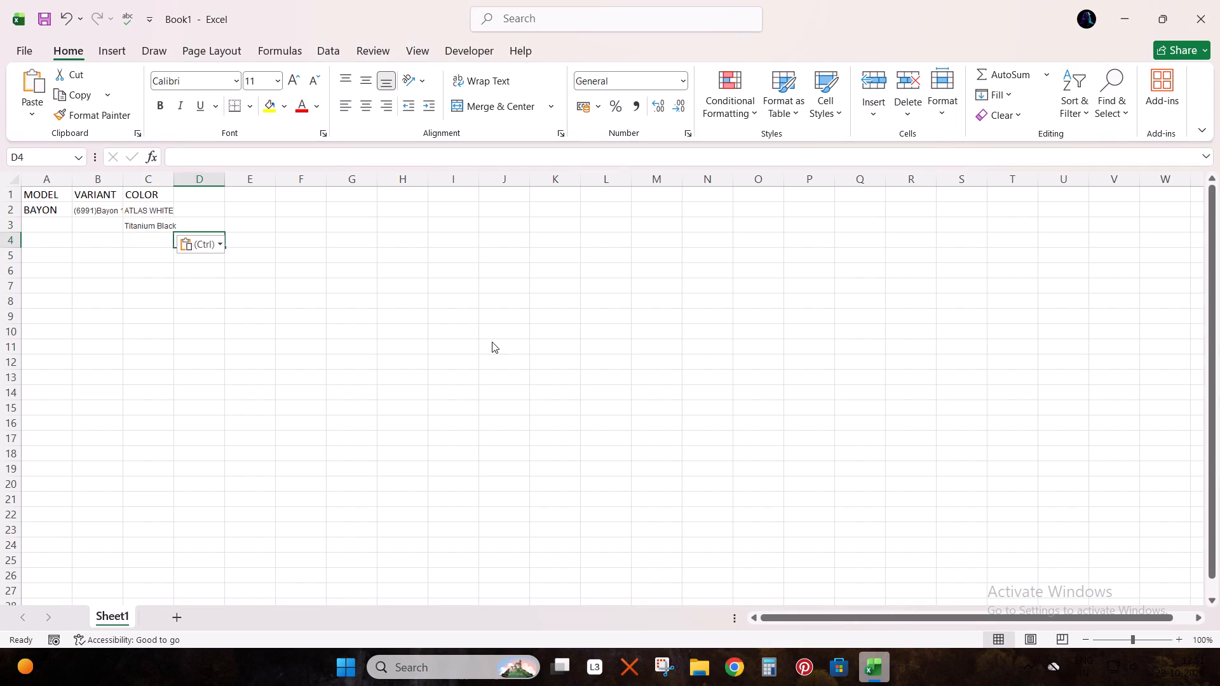
pyautogui.click(484, 339)
pyautogui.click(491, 365)
pyautogui.tripleClick(490, 337)
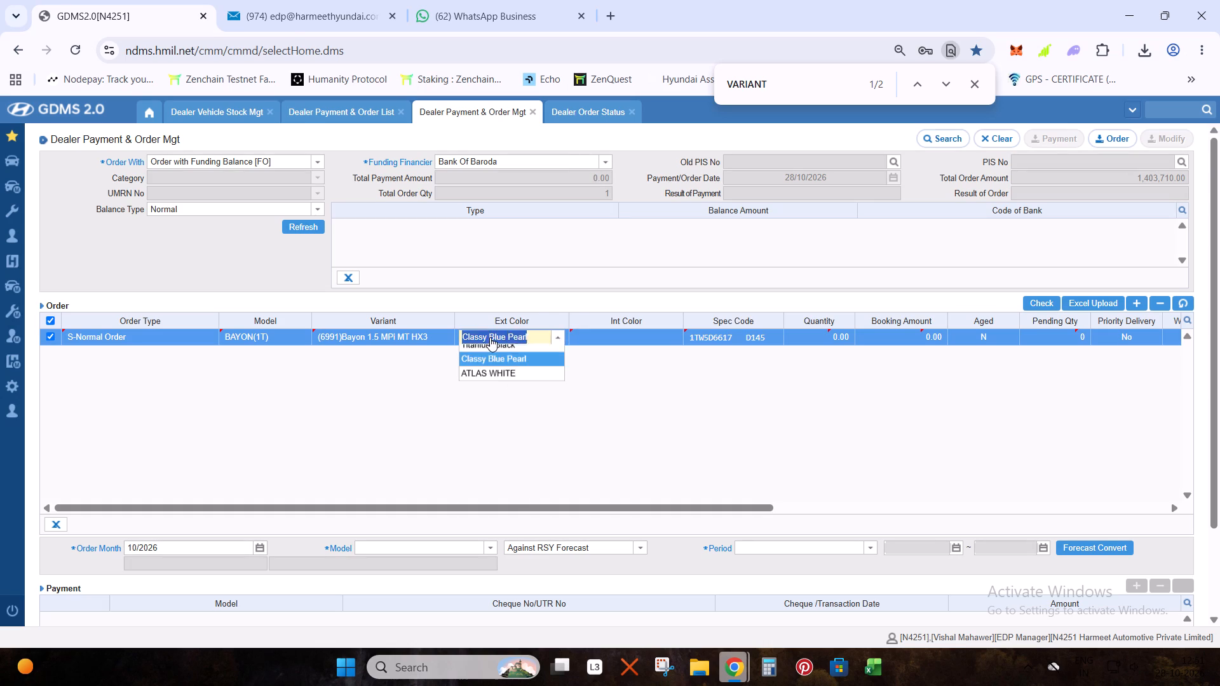
pyautogui.hotkey('ctrl', 'c')
pyautogui.hotkey('alt', 'Tab')
pyautogui.press('Left')
pyautogui.hotkey('ctrl', 'v')
# Change the order row's variant to (6984)Bayon 1.5 MPi MT HX3+ and copy its name into cell B5 of the Excel sheet.
pyautogui.press('Right')
pyautogui.press('Down')
pyautogui.press('Left')
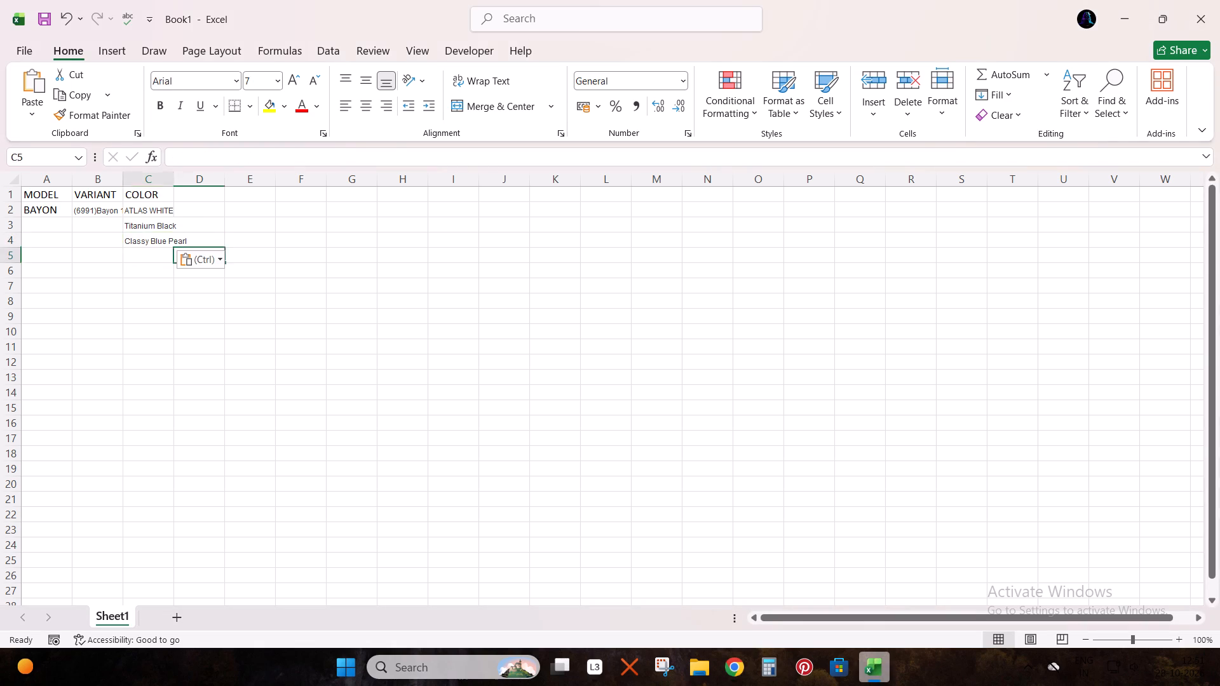
pyautogui.press('Up')
pyautogui.press('Left')
pyautogui.press('Down')
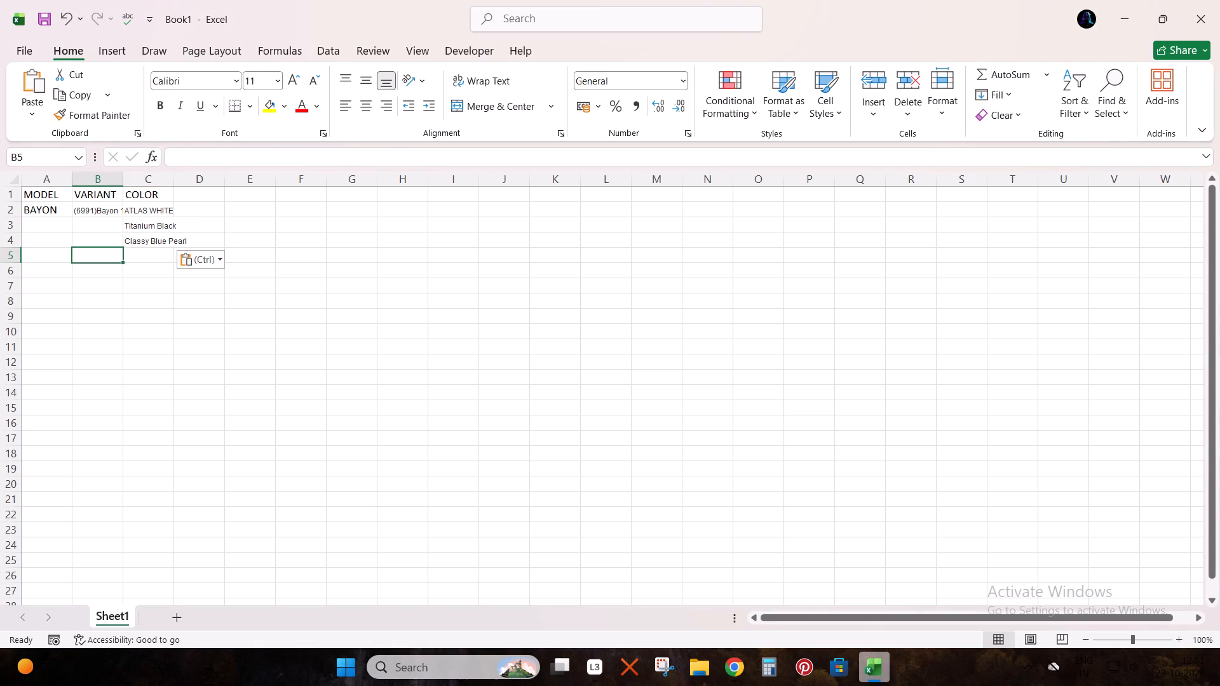
pyautogui.hotkey('alt', 'Tab')
pyautogui.doubleClick(403, 340)
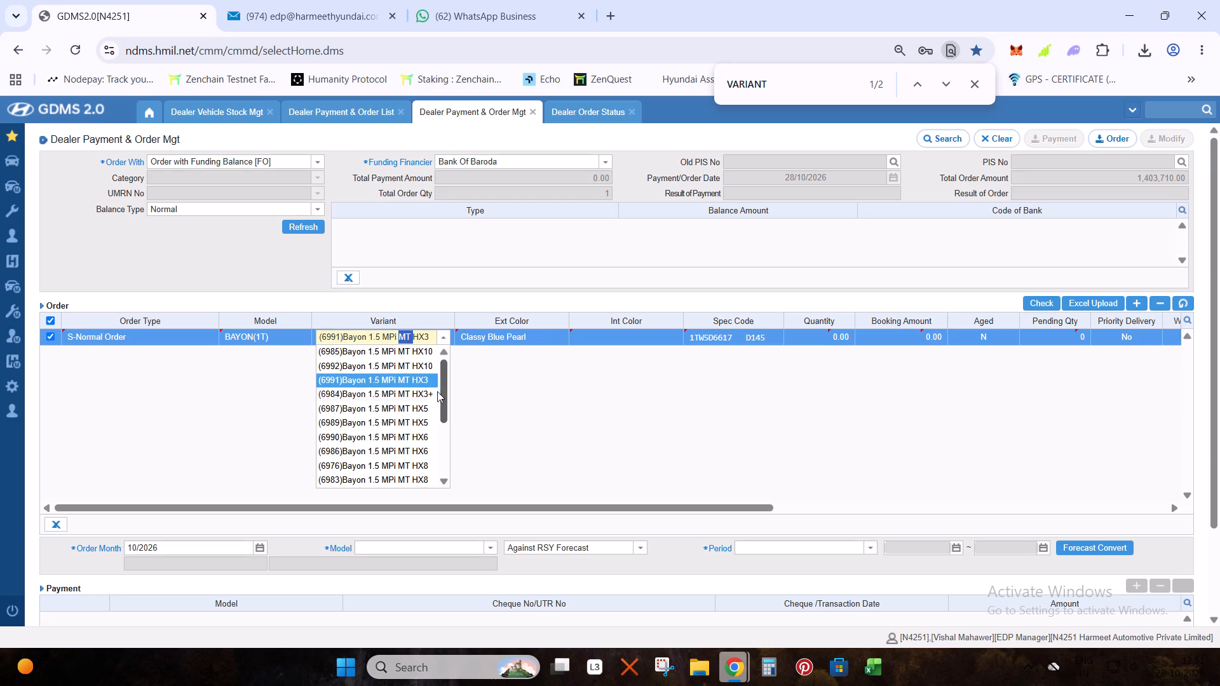
pyautogui.click(428, 393)
pyautogui.tripleClick(407, 336)
pyautogui.hotkey('ctrl', 'c')
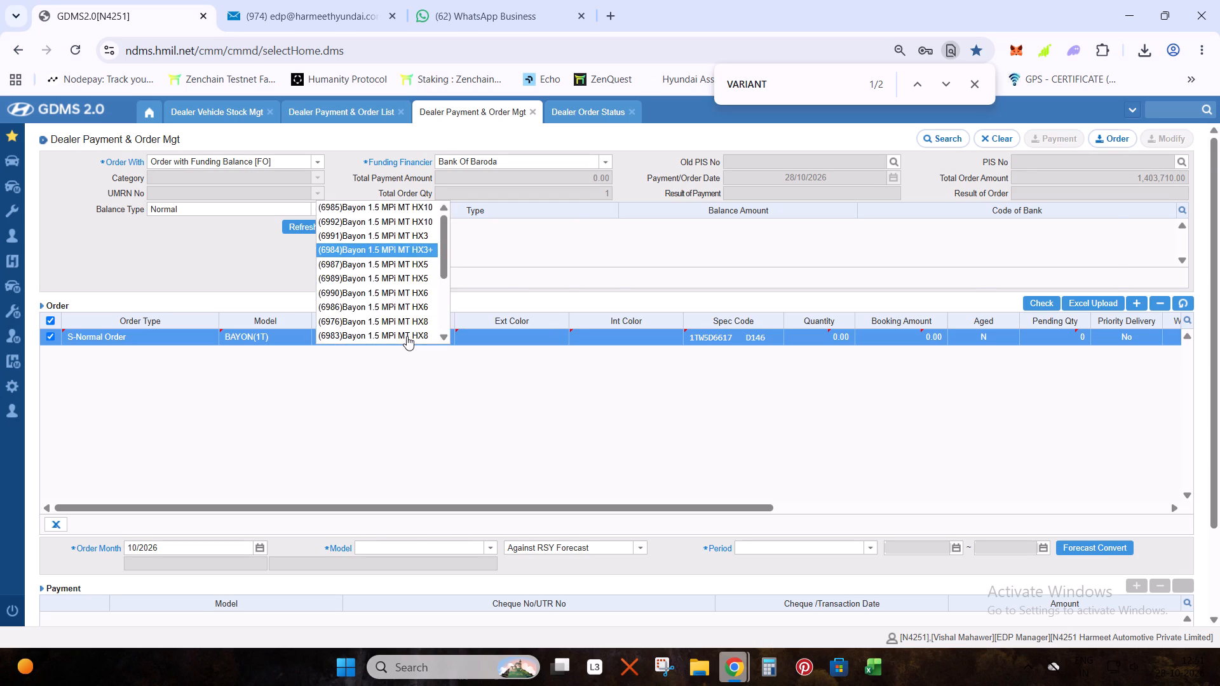
pyautogui.hotkey('alt', 'Tab')
pyautogui.press('Return')
pyautogui.hotkey('ctrl', 'v')
# Check the exterior colors offered for the HX3+ variant and copy the three colors in C2:C4 to C5:C7 in Excel.
pyautogui.press('Right')
pyautogui.hotkey('alt', 'Tab')
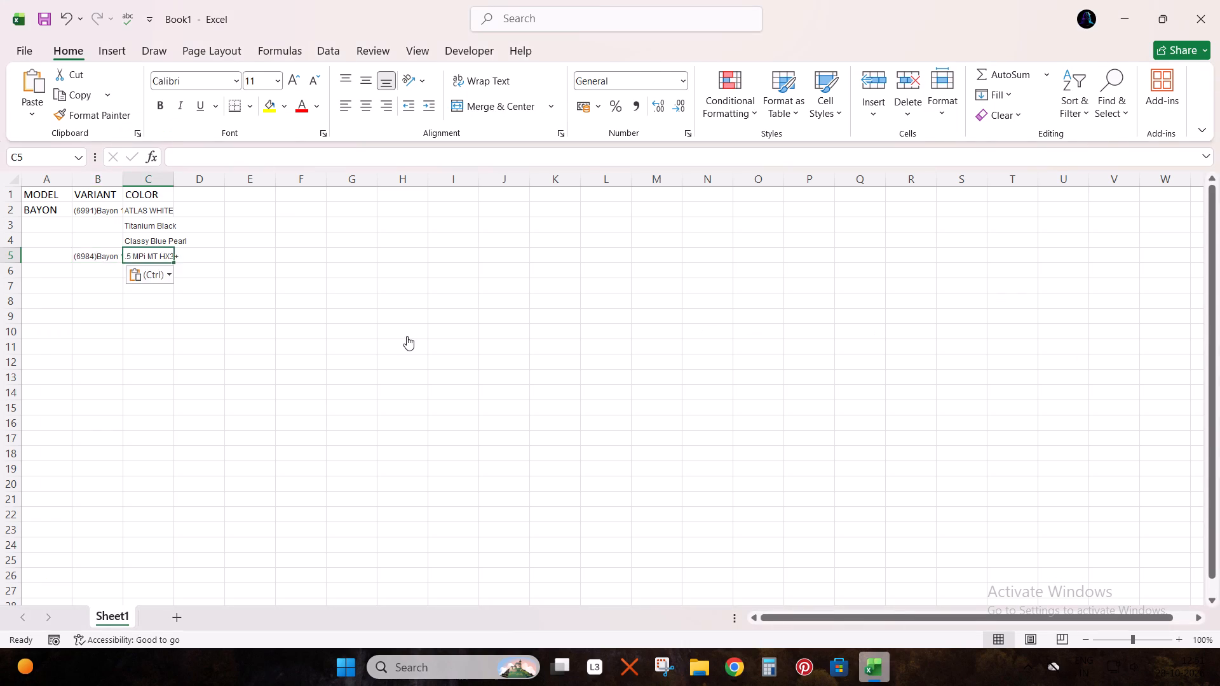
pyautogui.doubleClick(487, 341)
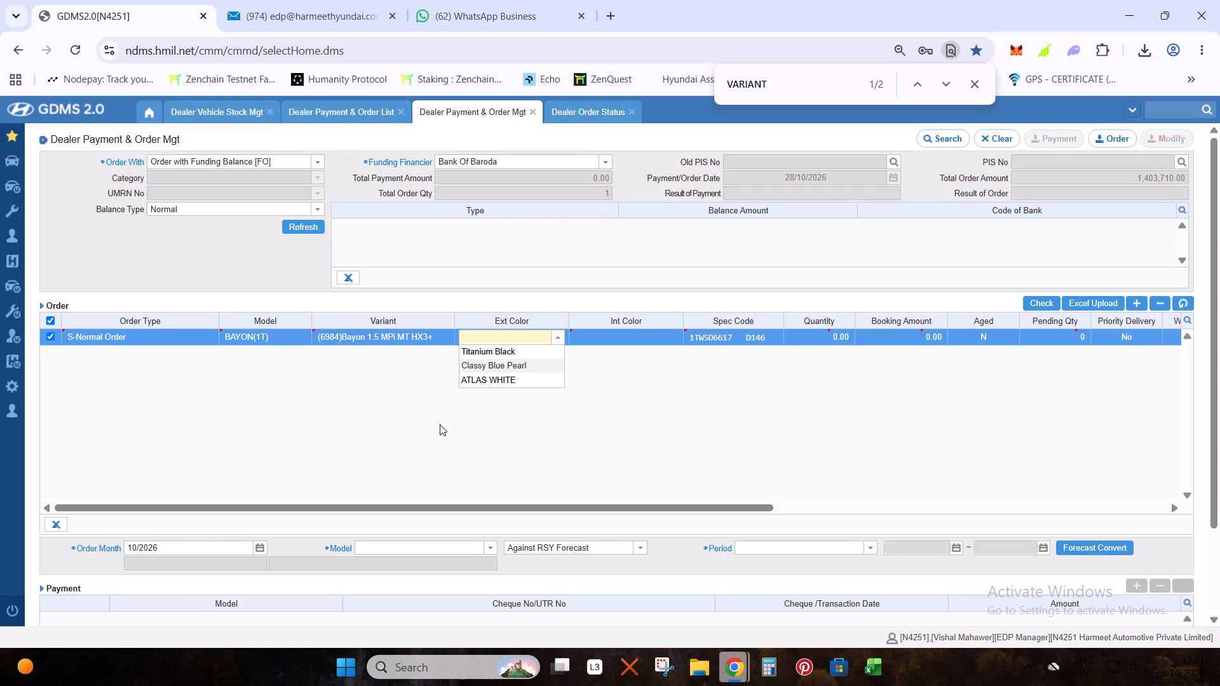
pyautogui.hotkey('alt', 'Tab')
pyautogui.press('Up')
pyautogui.press('Up')
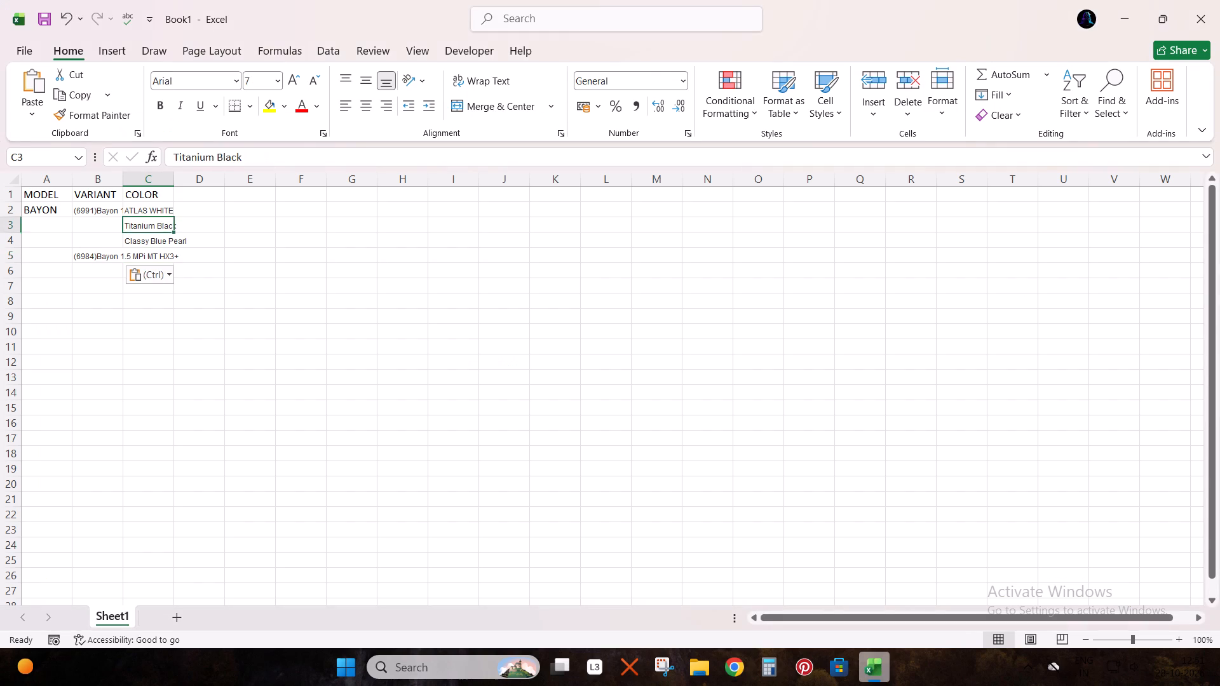
pyautogui.press('Up')
pyautogui.hotkey('shift', 'Down')
pyautogui.hotkey('shift', 'Down')
pyautogui.hotkey('ctrl', 'c')
pyautogui.press('Down')
pyautogui.press('Down')
pyautogui.press('Down')
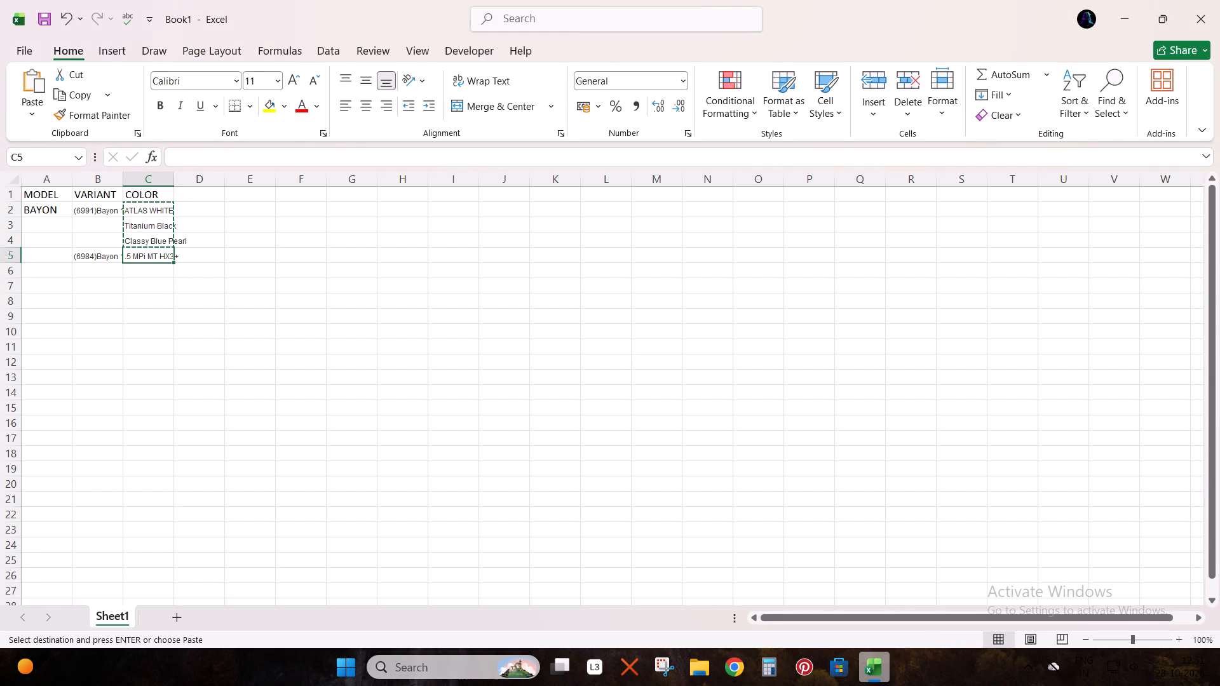
pyautogui.hotkey('ctrl', 'v')
# Change the order row's variant to (6987)Bayon 1.5 MPi MT HX5 and copy its name into cell B8 of the Excel sheet.
pyautogui.press('Down')
pyautogui.press('Down')
pyautogui.press('Left')
pyautogui.press('Down')
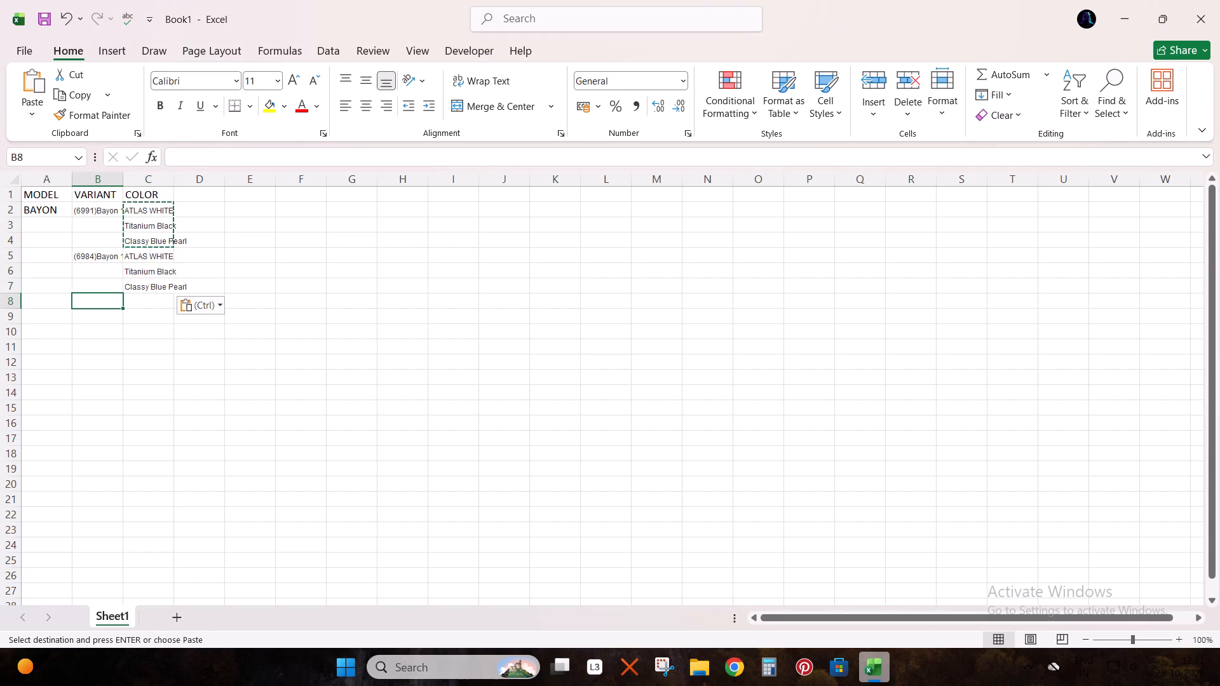
pyautogui.hotkey('alt', 'Tab')
pyautogui.doubleClick(388, 332)
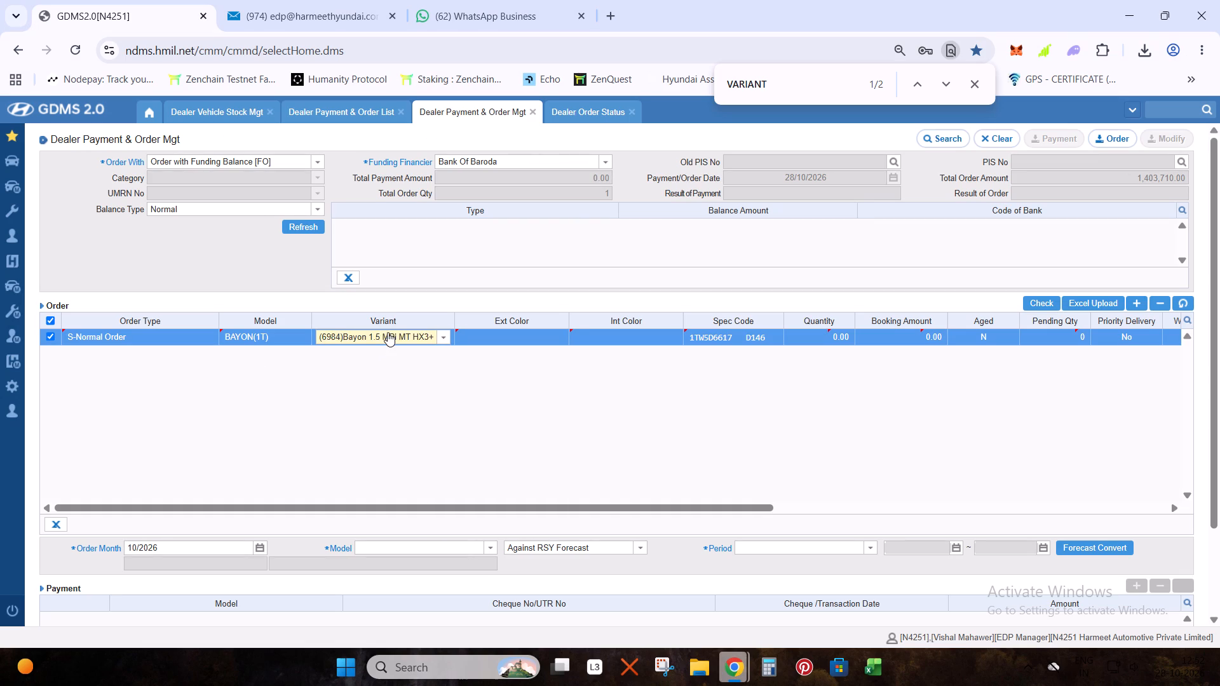
pyautogui.scroll(4, 417, 411)
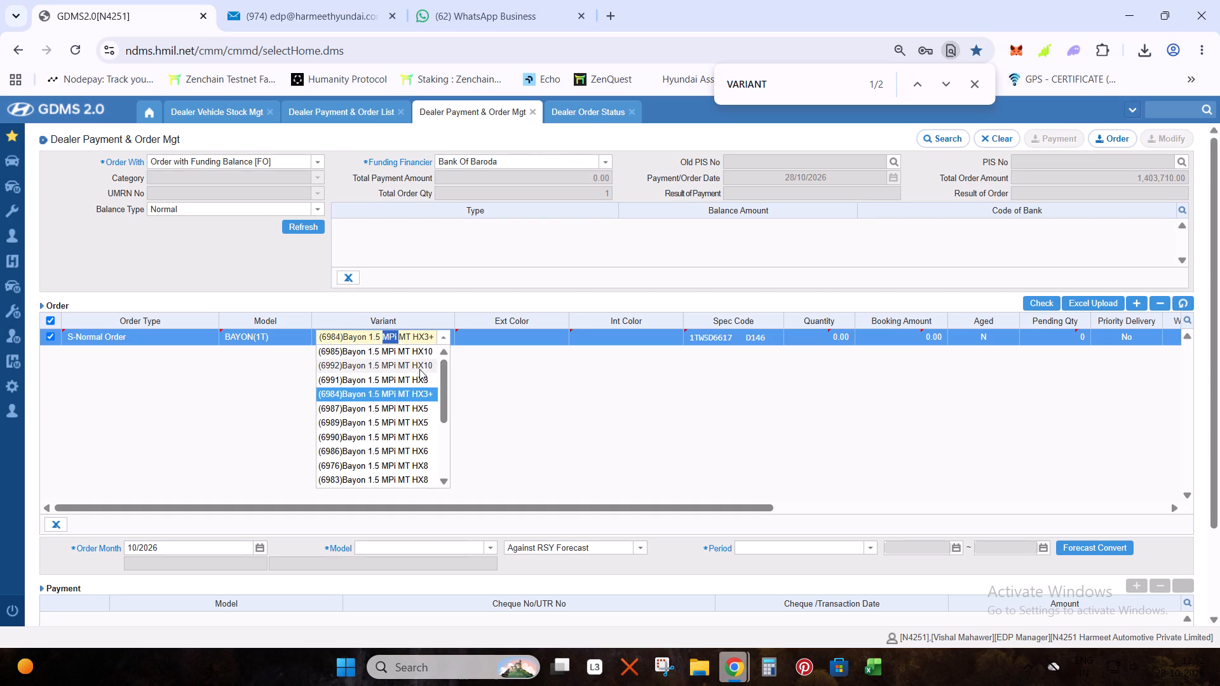
pyautogui.scroll(-3, 429, 400)
pyautogui.scroll(2, 429, 400)
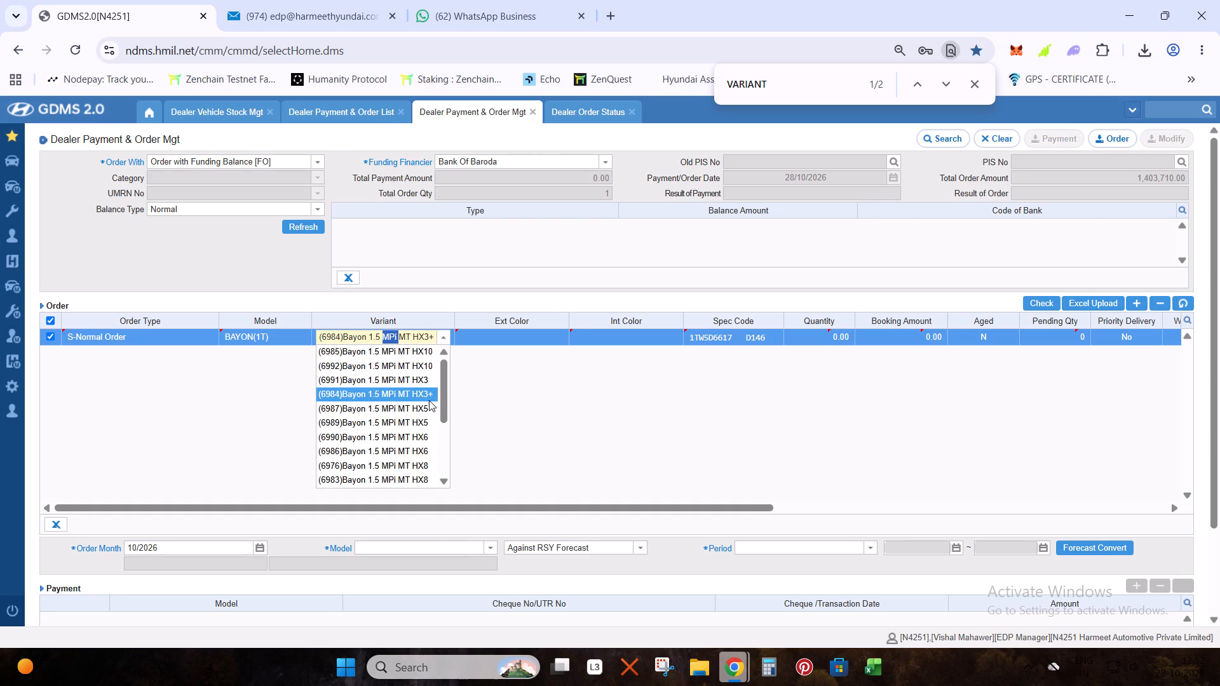
pyautogui.scroll(1, 429, 400)
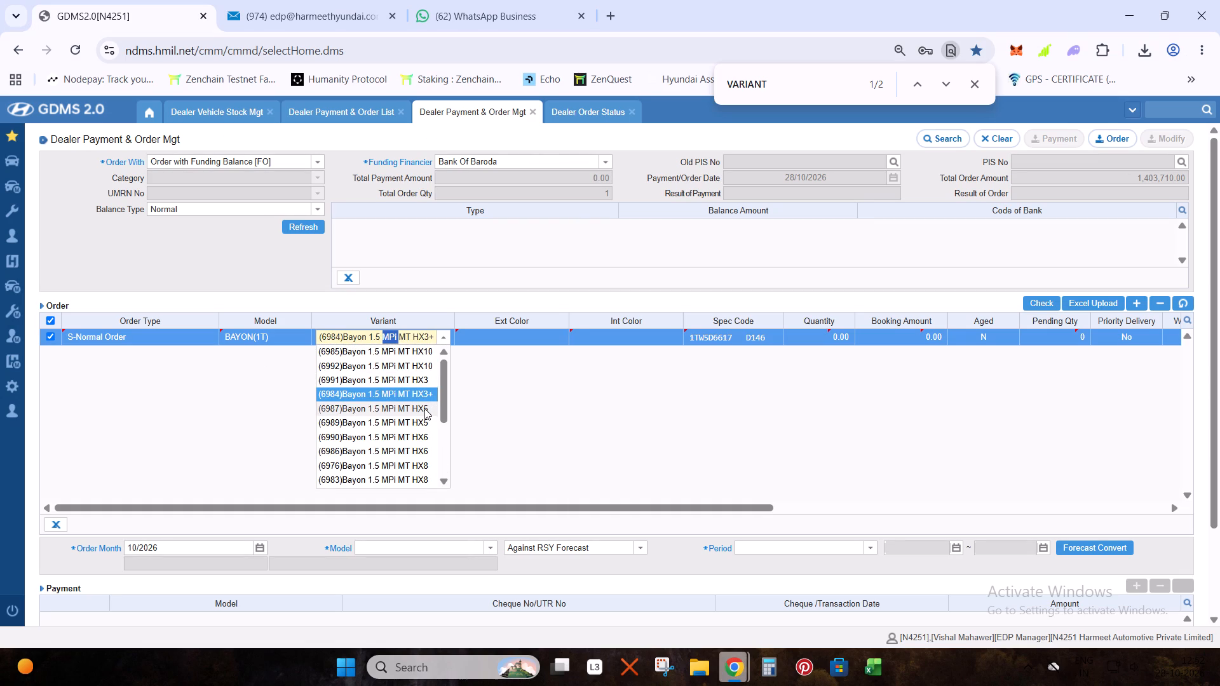
pyautogui.click(424, 408)
pyautogui.click(481, 336)
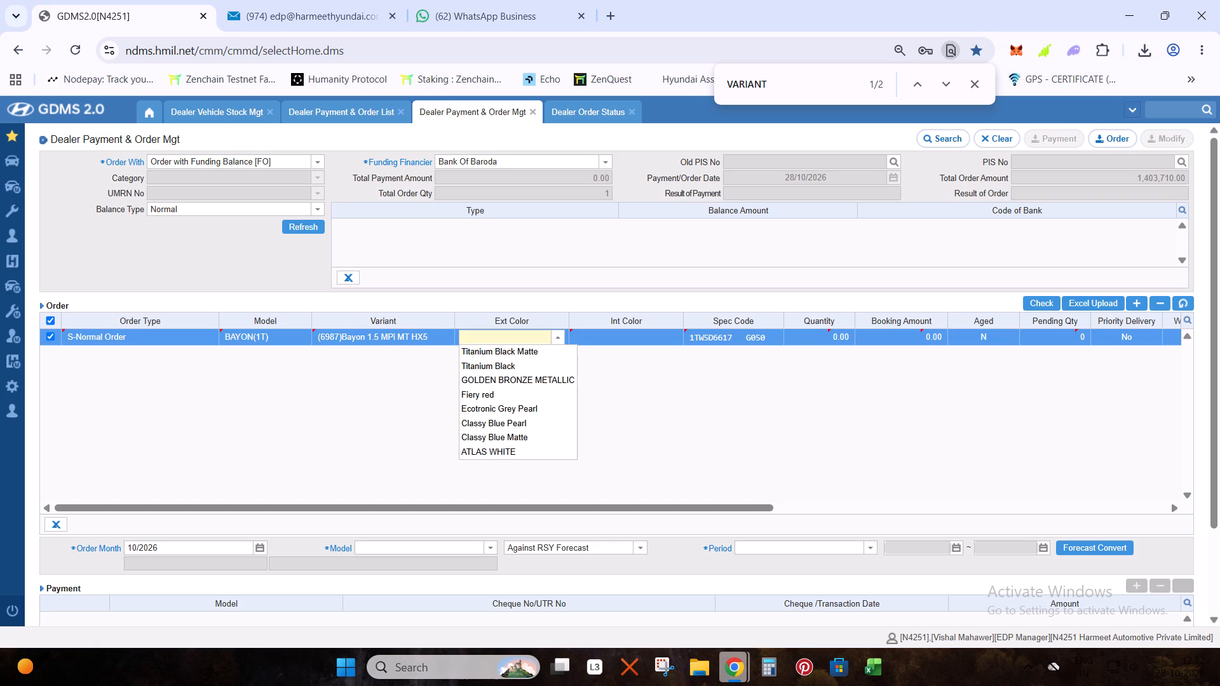
pyautogui.tripleClick(420, 337)
pyautogui.hotkey('ctrl', 'c')
pyautogui.hotkey('alt', 'Tab')
pyautogui.click(421, 313)
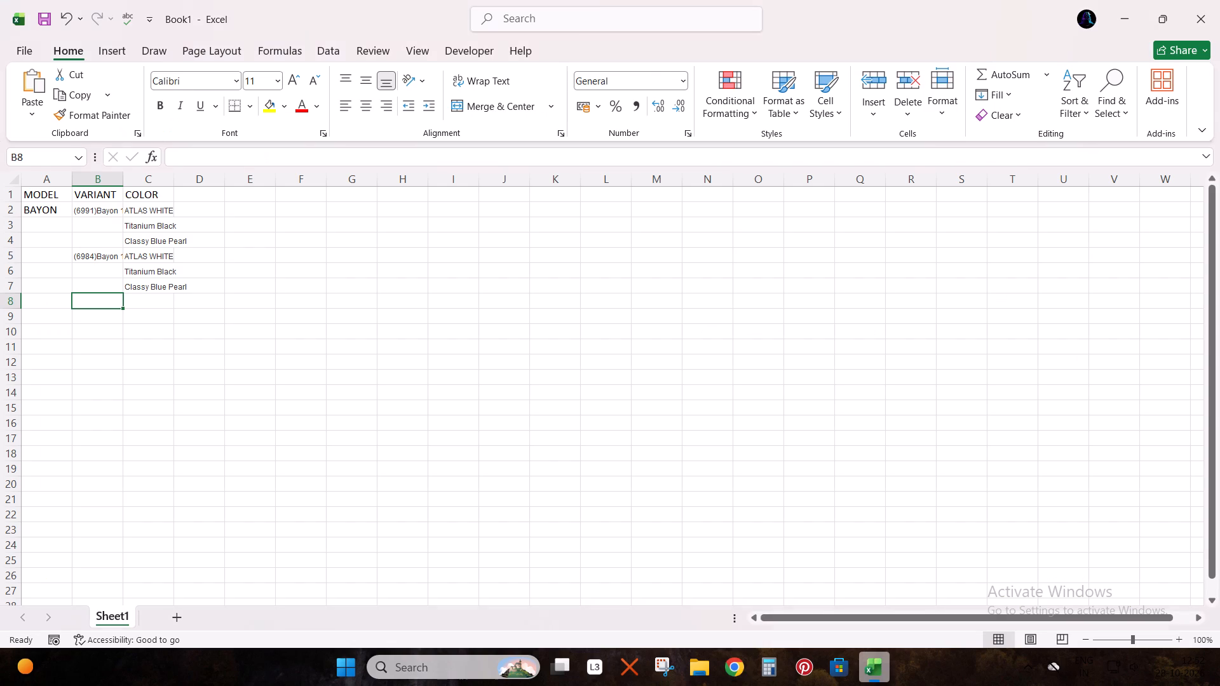
pyautogui.hotkey('ctrl', 'v')
# Set the HX5 order row's exterior color to ATLAS WHITE and copy it into cell C8 of the Excel sheet.
pyautogui.press('Right')
pyautogui.hotkey('alt', 'Tab')
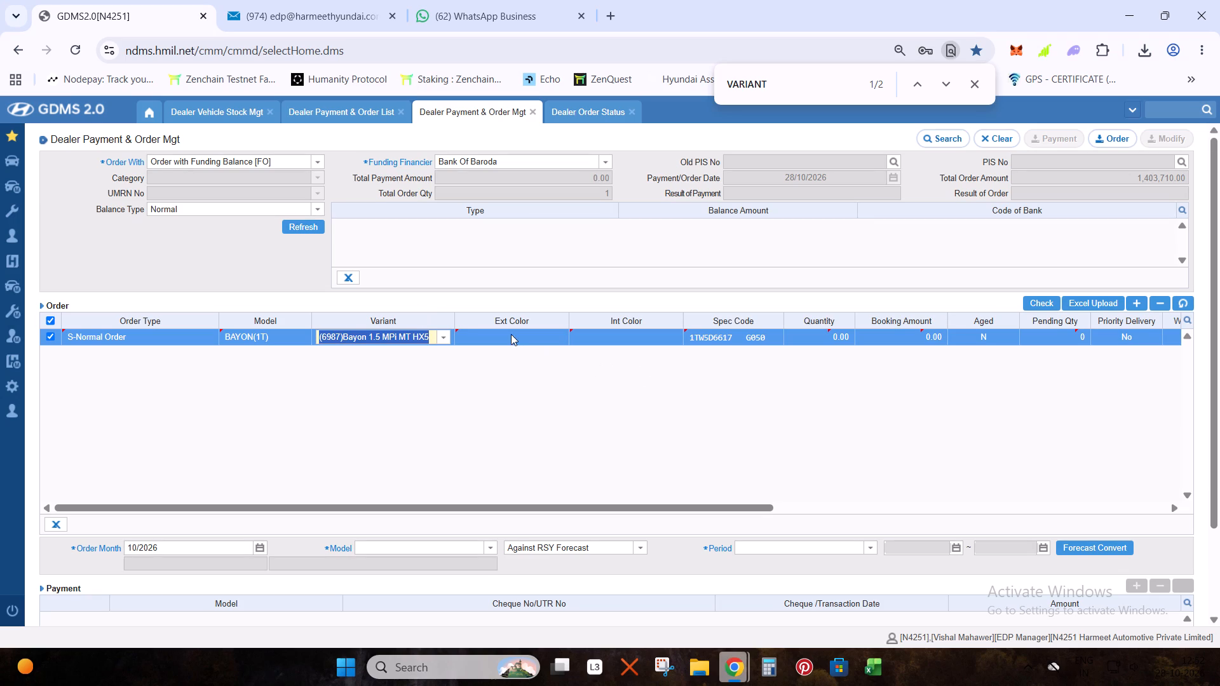
pyautogui.doubleClick(511, 334)
pyautogui.click(512, 453)
pyautogui.tripleClick(507, 329)
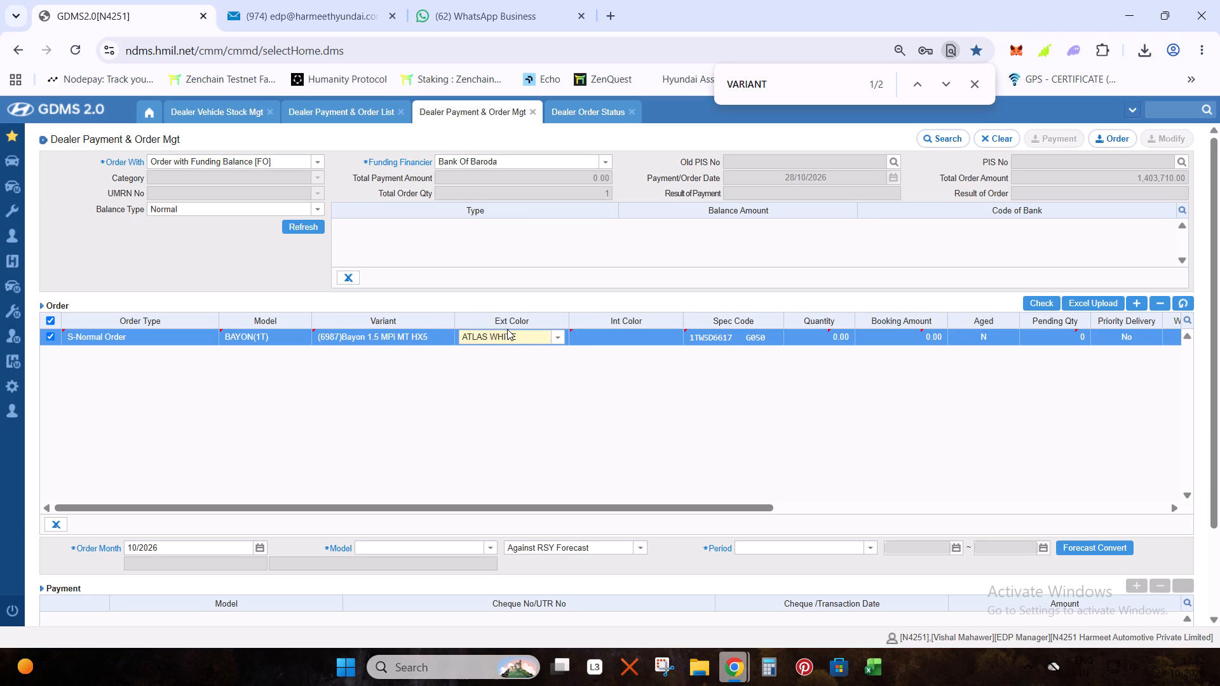
pyautogui.click(507, 329)
pyautogui.tripleClick(508, 335)
pyautogui.hotkey('ctrl', 'c')
pyautogui.tripleClick(508, 335)
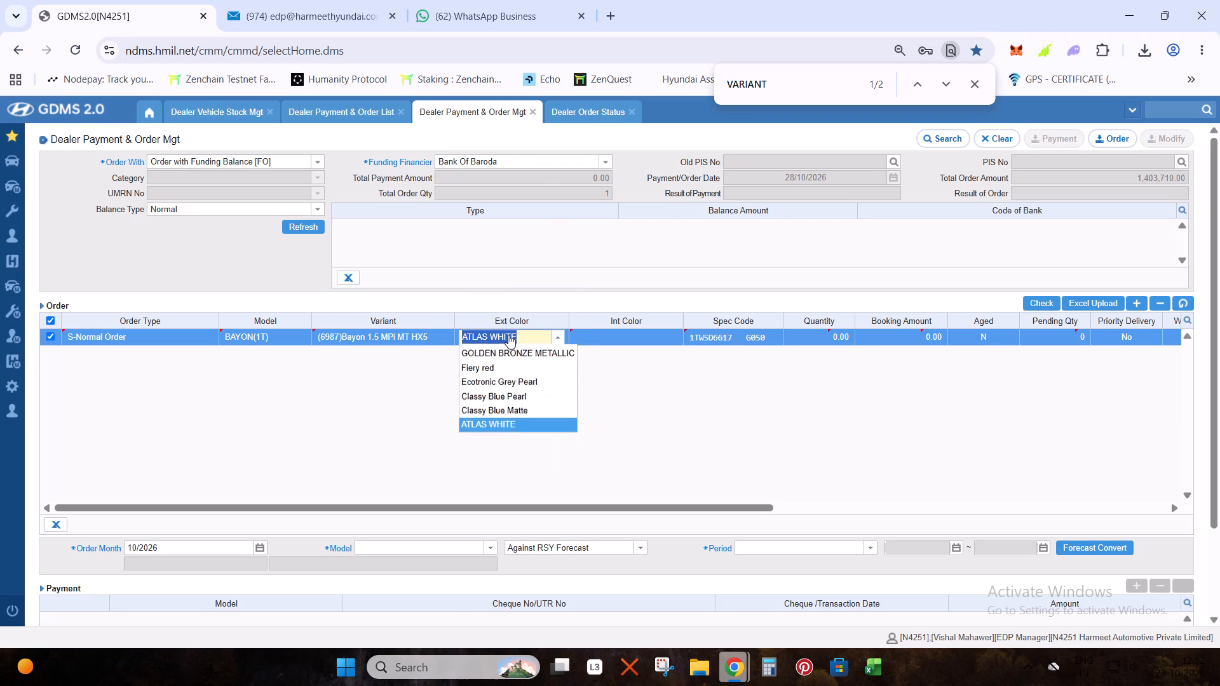
pyautogui.hotkey('ctrl', 'c')
pyautogui.hotkey('alt', 'Tab')
pyautogui.hotkey('ctrl', 'v')
# Change the HX5 order row's exterior color to Classy Blue Matte and copy it into cell C9 of the Excel sheet.
pyautogui.press('Down')
pyautogui.hotkey('alt', 'Tab')
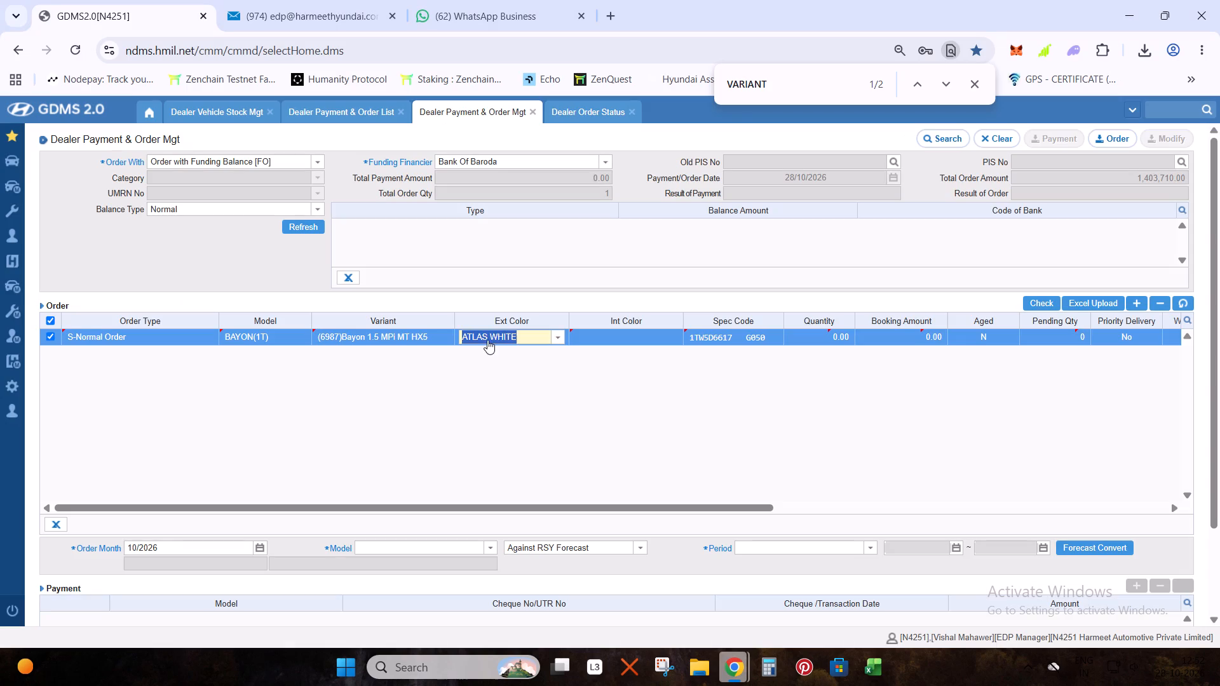
pyautogui.click(487, 340)
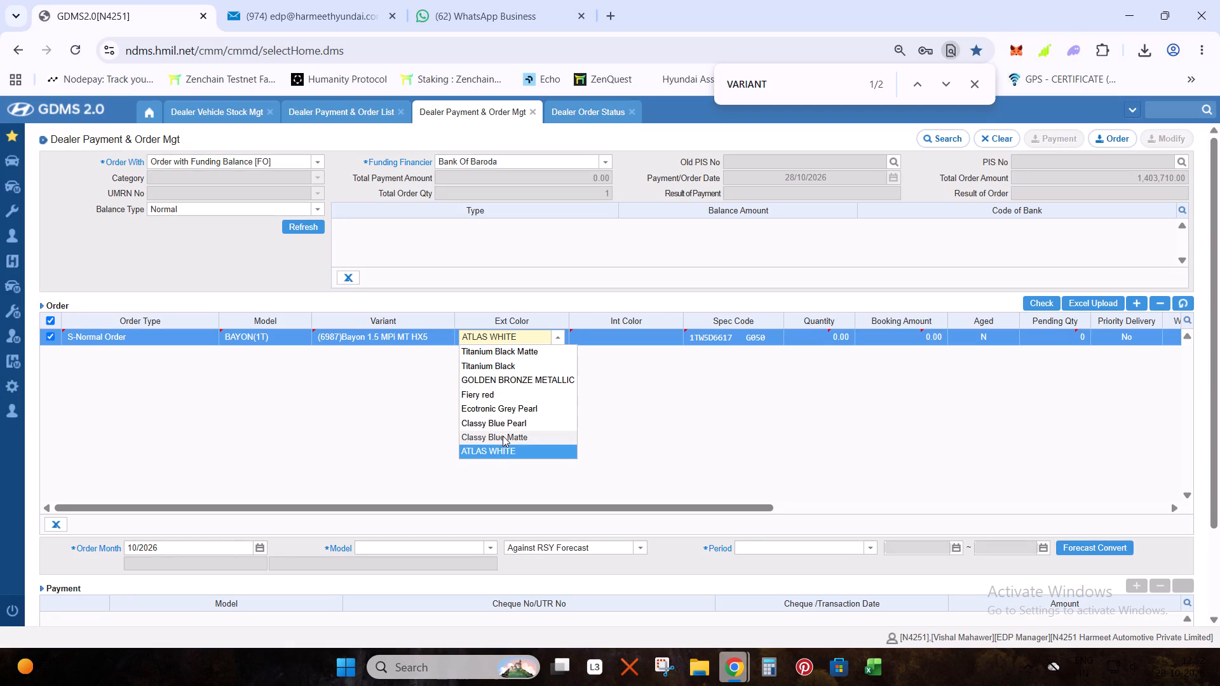
pyautogui.tripleClick(503, 436)
pyautogui.click(500, 342)
pyautogui.tripleClick(499, 336)
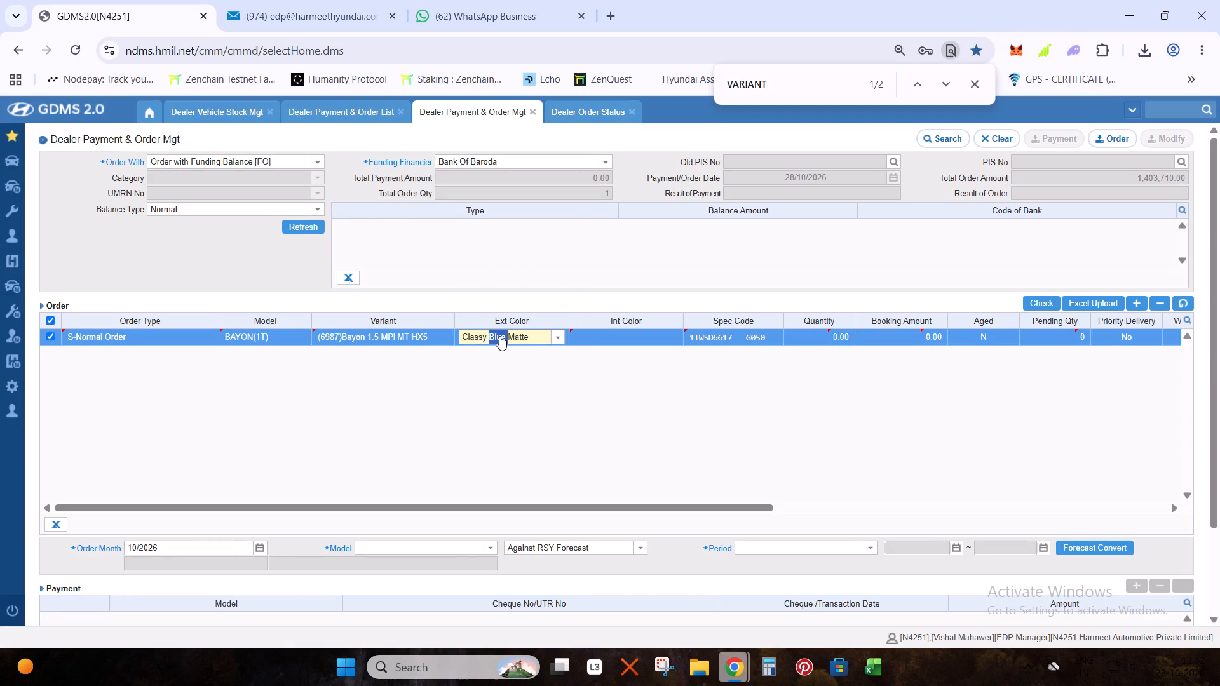
pyautogui.hotkey('ctrl', 'c')
pyautogui.tripleClick(499, 336)
pyautogui.hotkey('ctrl', 'c')
pyautogui.hotkey('alt', 'Tab')
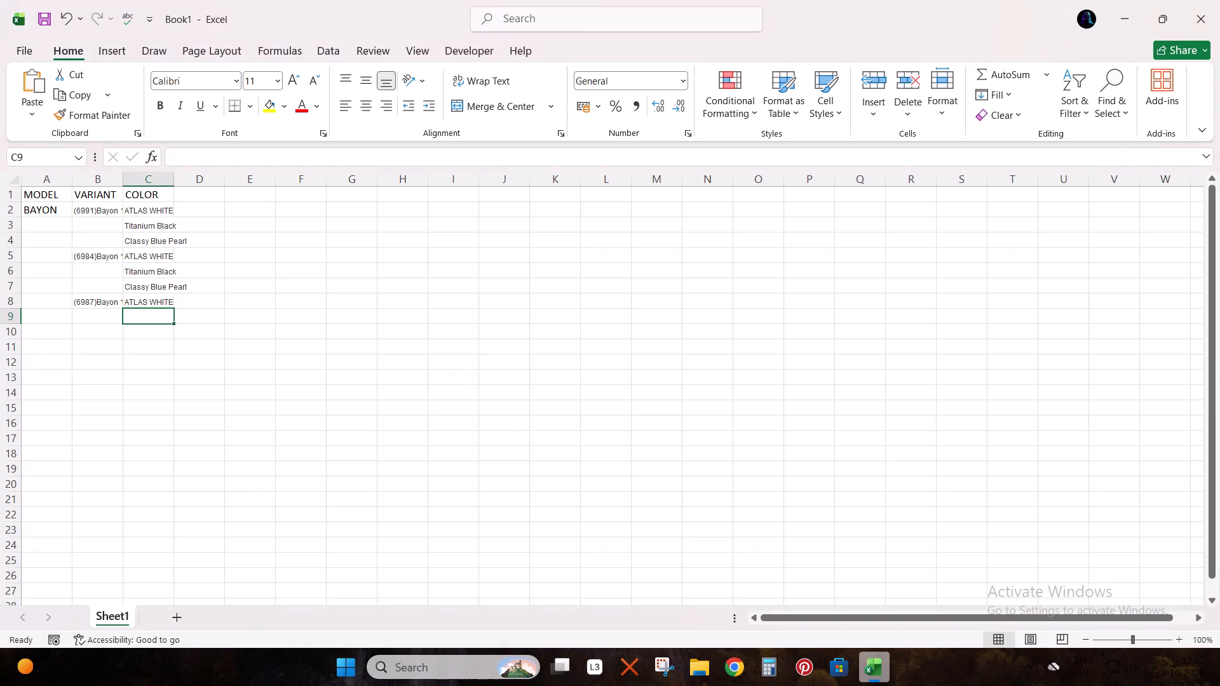
pyautogui.hotkey('ctrl', 'v')
# Change the HX5 order row's exterior color to Classy Blue Pearl and copy it into cell C10 of the Excel sheet.
pyautogui.press('Down')
pyautogui.hotkey('alt', 'Tab')
pyautogui.click(499, 335)
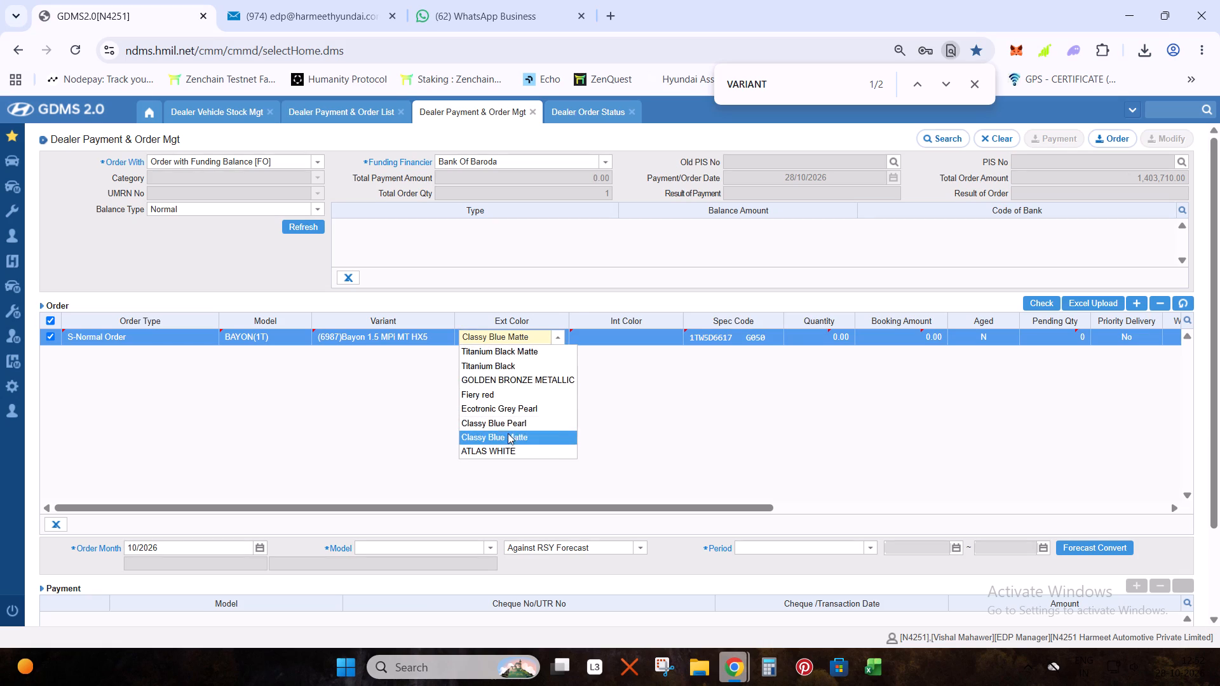
pyautogui.click(505, 424)
pyautogui.tripleClick(507, 339)
pyautogui.hotkey('ctrl', 'c')
pyautogui.hotkey('alt', 'Tab')
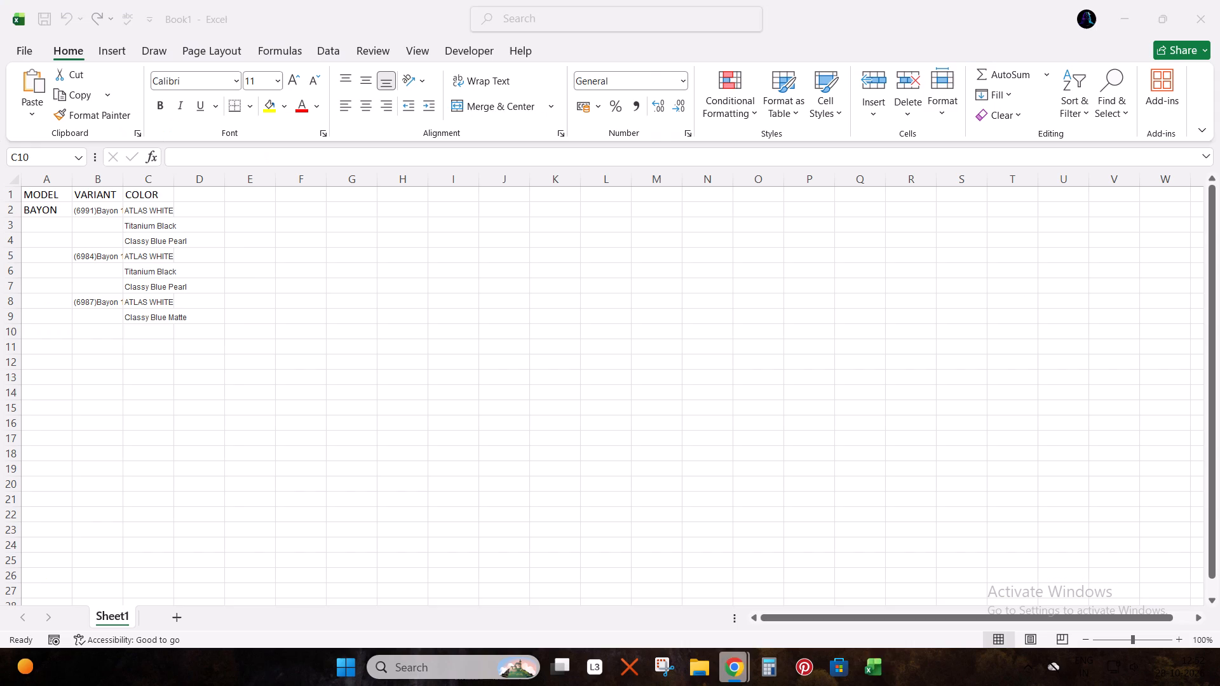
pyautogui.hotkey('ctrl', 'v')
pyautogui.press('Down')
# Change the HX5 order row's exterior color to Ecotronic Grey Pearl and copy it into cell C11 of the Excel sheet.
pyautogui.hotkey('alt', 'Tab')
pyautogui.click(507, 339)
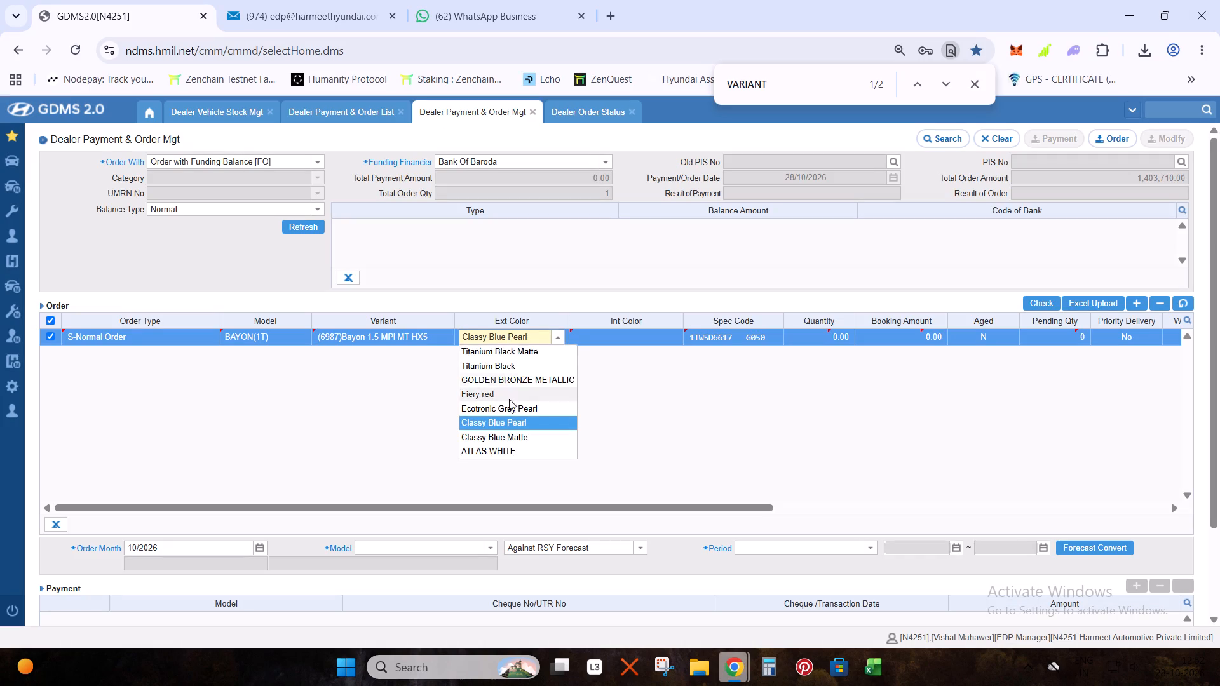
pyautogui.click(509, 412)
pyautogui.tripleClick(496, 337)
pyautogui.hotkey('ctrl', 'c')
pyautogui.hotkey('alt', 'Tab')
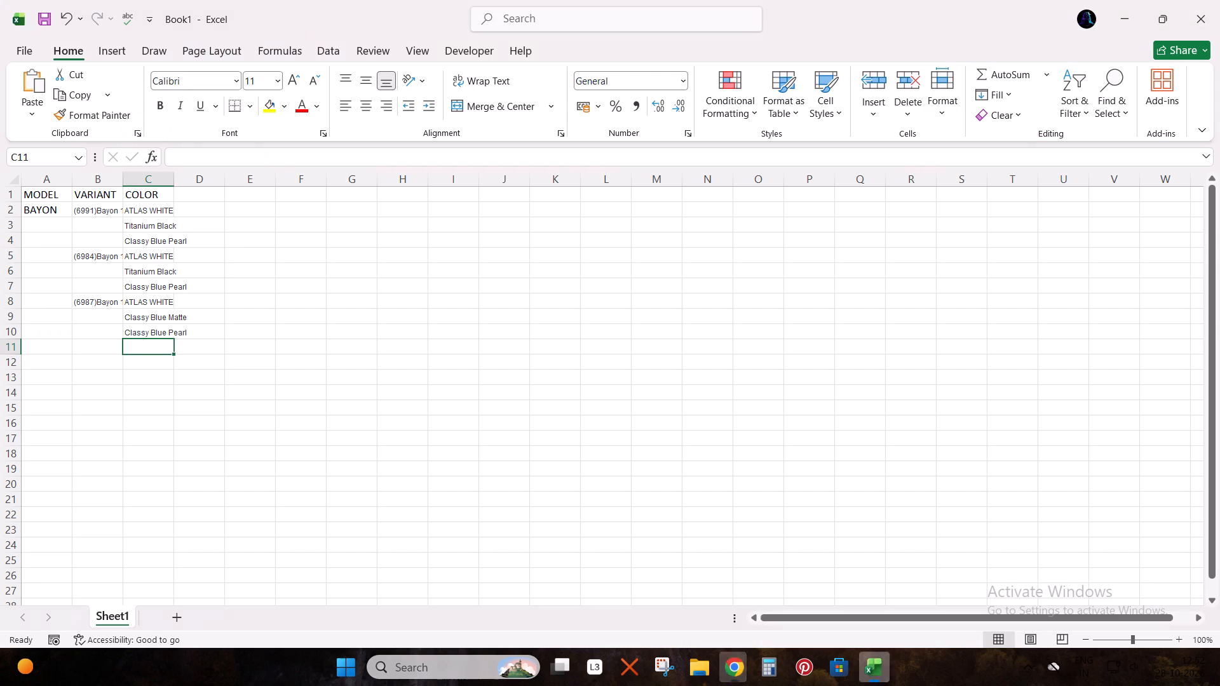
pyautogui.hotkey('ctrl', 'v')
pyautogui.press('Down')
# Change the HX5 order row's exterior color to Fiery red and copy it into cell C12 of the Excel sheet.
pyautogui.hotkey('alt', 'Tab')
pyautogui.click(496, 337)
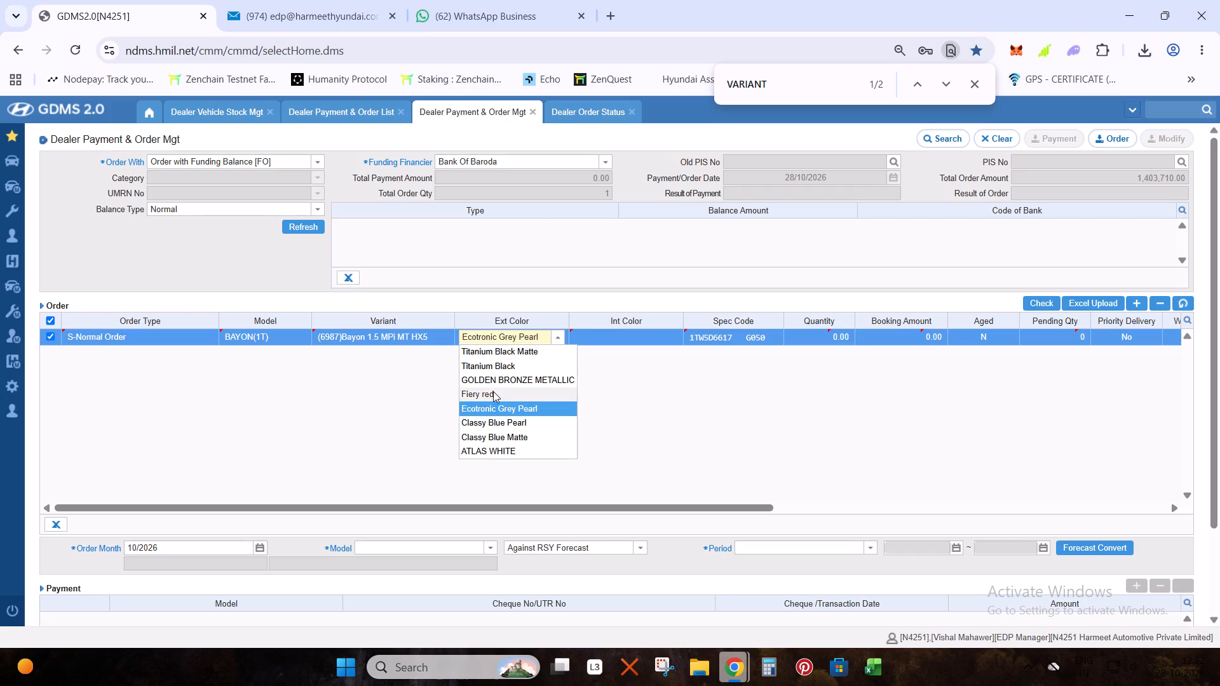
pyautogui.click(493, 391)
pyautogui.tripleClick(491, 339)
pyautogui.hotkey('ctrl', 'c')
pyautogui.hotkey('alt', 'Tab')
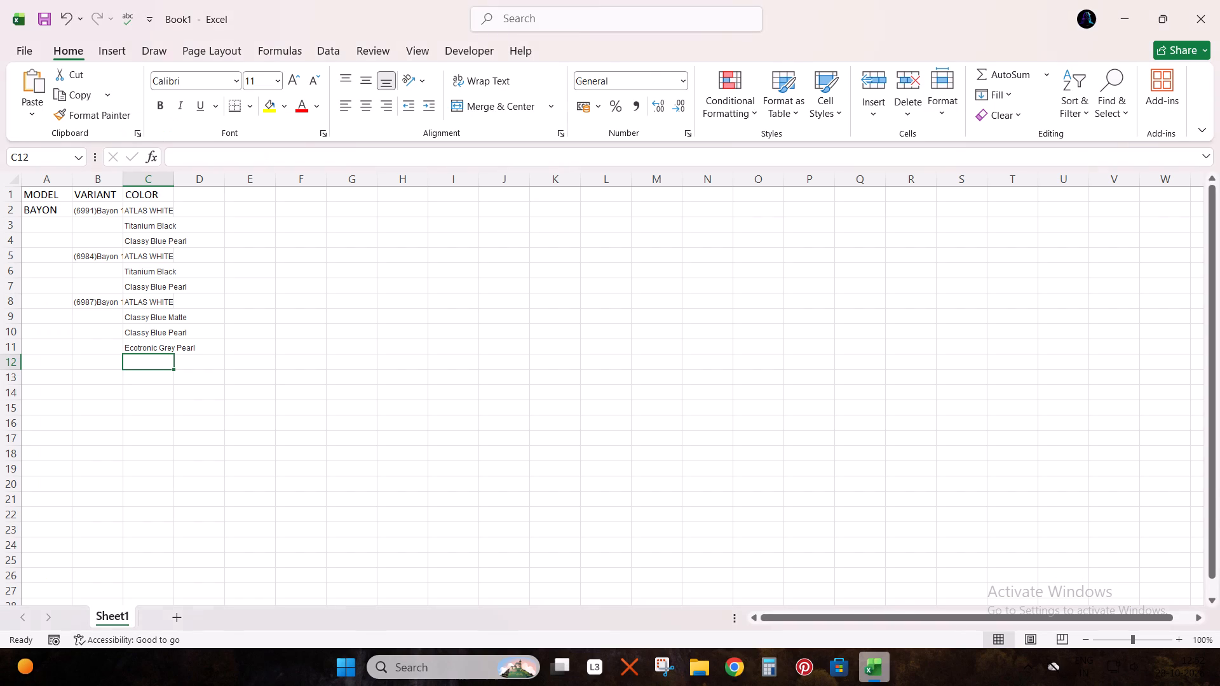
pyautogui.hotkey('ctrl', 'v')
pyautogui.press('Down')
# Change the HX5 order row's exterior color to GOLDEN BRONZE METALLIC and copy it into cell C13 of the Excel sheet.
pyautogui.hotkey('alt', 'Tab')
pyautogui.click(491, 339)
pyautogui.click(495, 384)
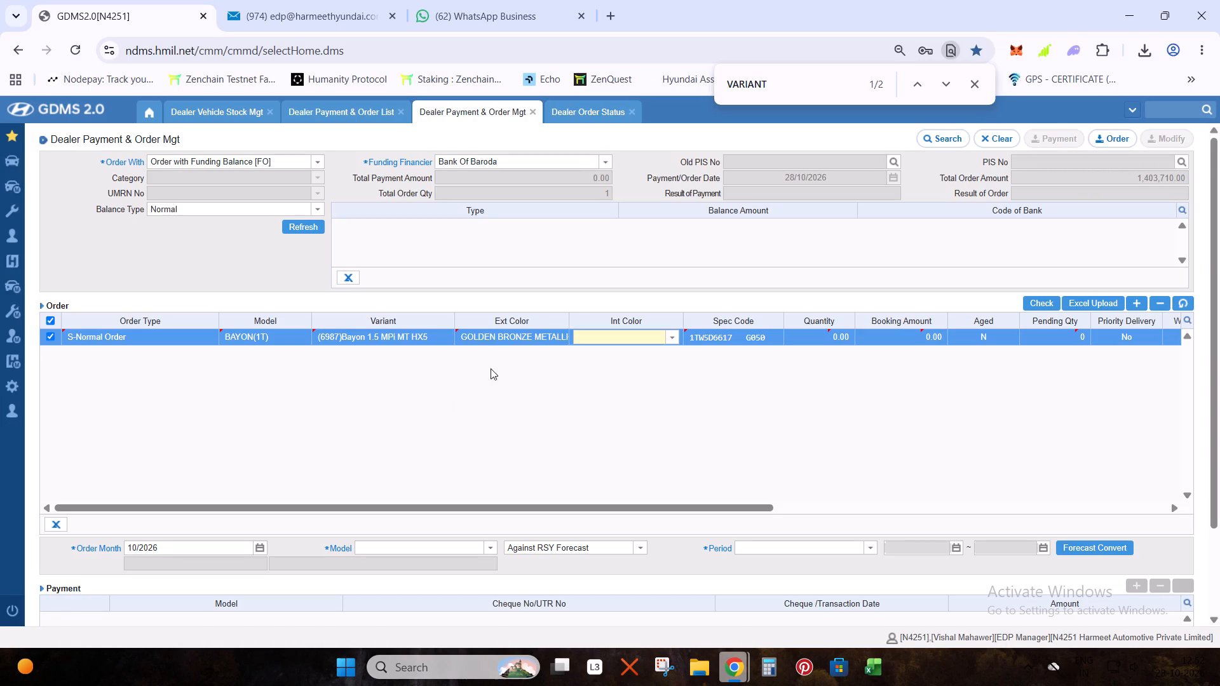
pyautogui.tripleClick(478, 339)
pyautogui.hotkey('ctrl', 'c')
pyautogui.hotkey('alt', 'Tab')
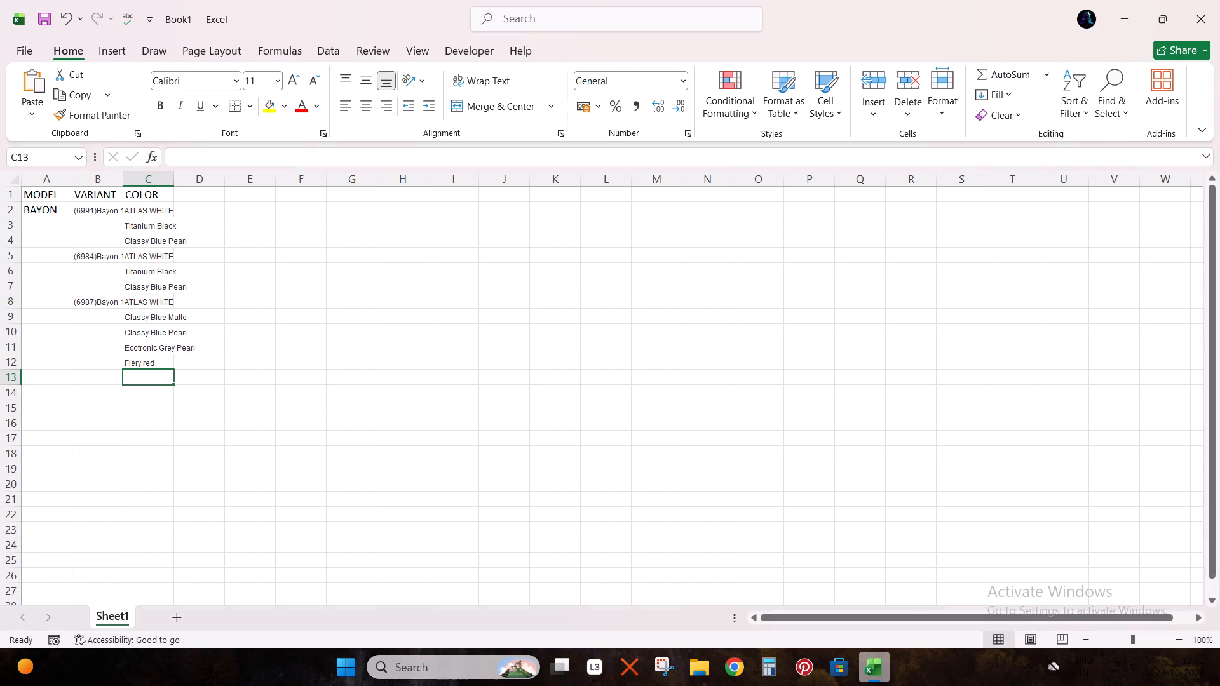
pyautogui.hotkey('ctrl', 'v')
pyautogui.press('Down')
# Change the HX5 order row's exterior color to Titanium Black and copy it into cell C14 of the Excel sheet.
pyautogui.hotkey('alt', 'Tab')
pyautogui.click(478, 339)
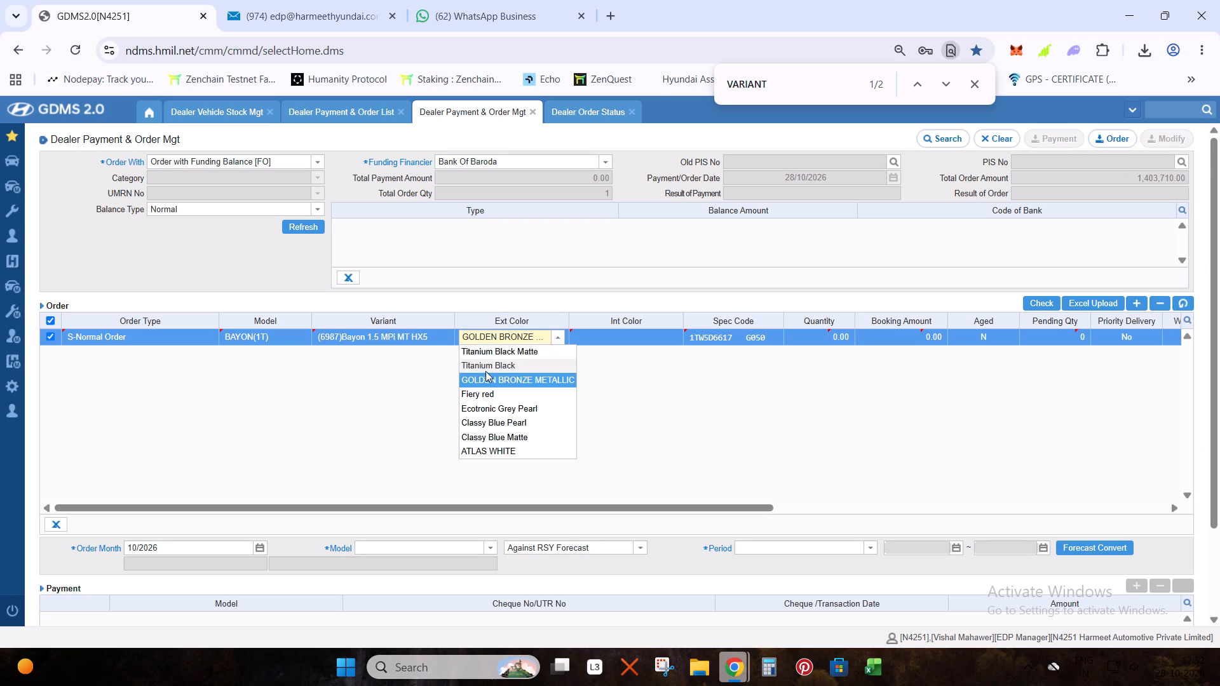
pyautogui.click(485, 363)
pyautogui.tripleClick(482, 335)
pyautogui.hotkey('ctrl', 'c')
pyautogui.hotkey('alt', 'Tab')
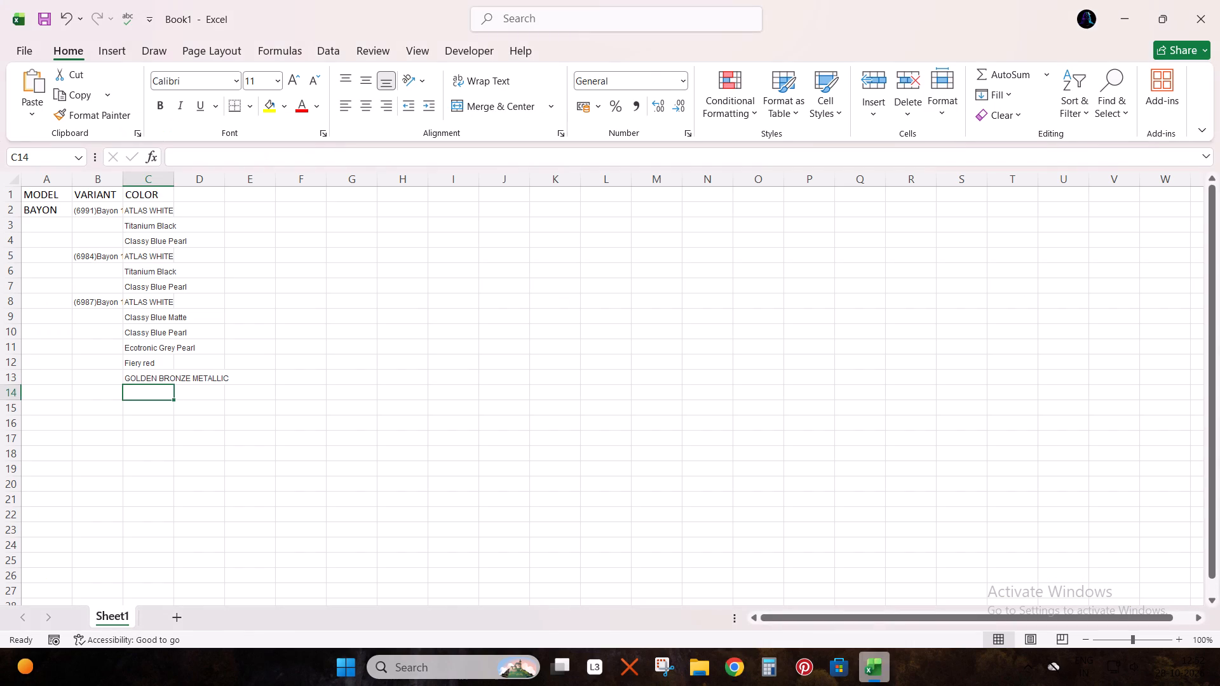
pyautogui.hotkey('ctrl', 'v')
pyautogui.press('Down')
# Change the HX5 order row's exterior color to Titanium Black Matte and copy it into cell C15 of the Excel sheet.
pyautogui.hotkey('alt', 'Tab')
pyautogui.click(482, 335)
pyautogui.doubleClick(491, 349)
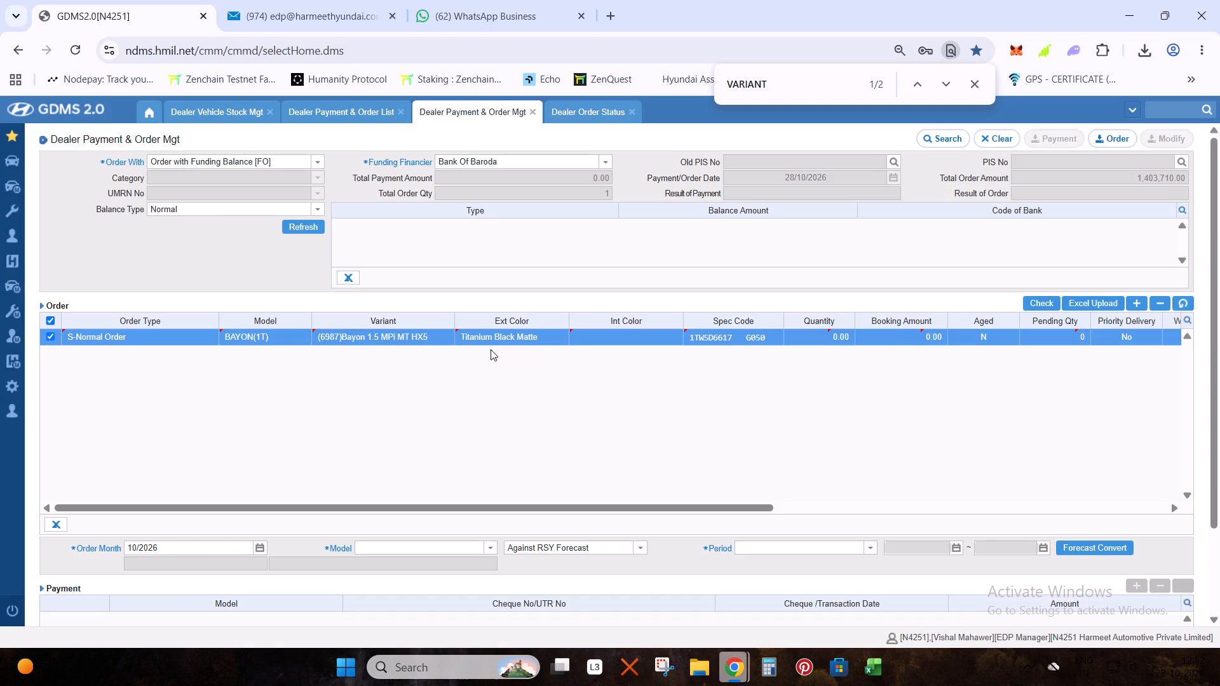
pyautogui.tripleClick(490, 339)
pyautogui.hotkey('ctrl', 'c')
pyautogui.hotkey('alt', 'Tab')
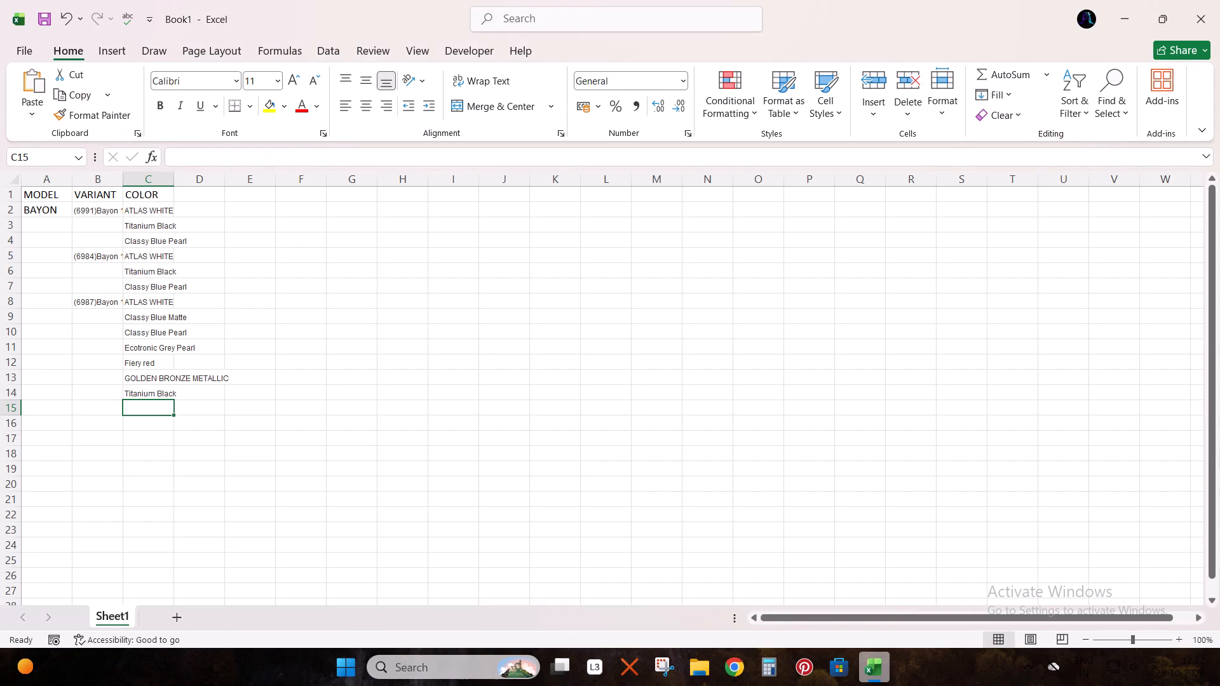
pyautogui.hotkey('ctrl', 'v')
pyautogui.press('Down')
# Change the order row's variant to (6989)Bayon 1.5 MPi MT HX5 and copy its name into cell B16 of the Excel sheet.
pyautogui.press('Left')
pyautogui.hotkey('alt', 'Tab')
pyautogui.doubleClick(434, 333)
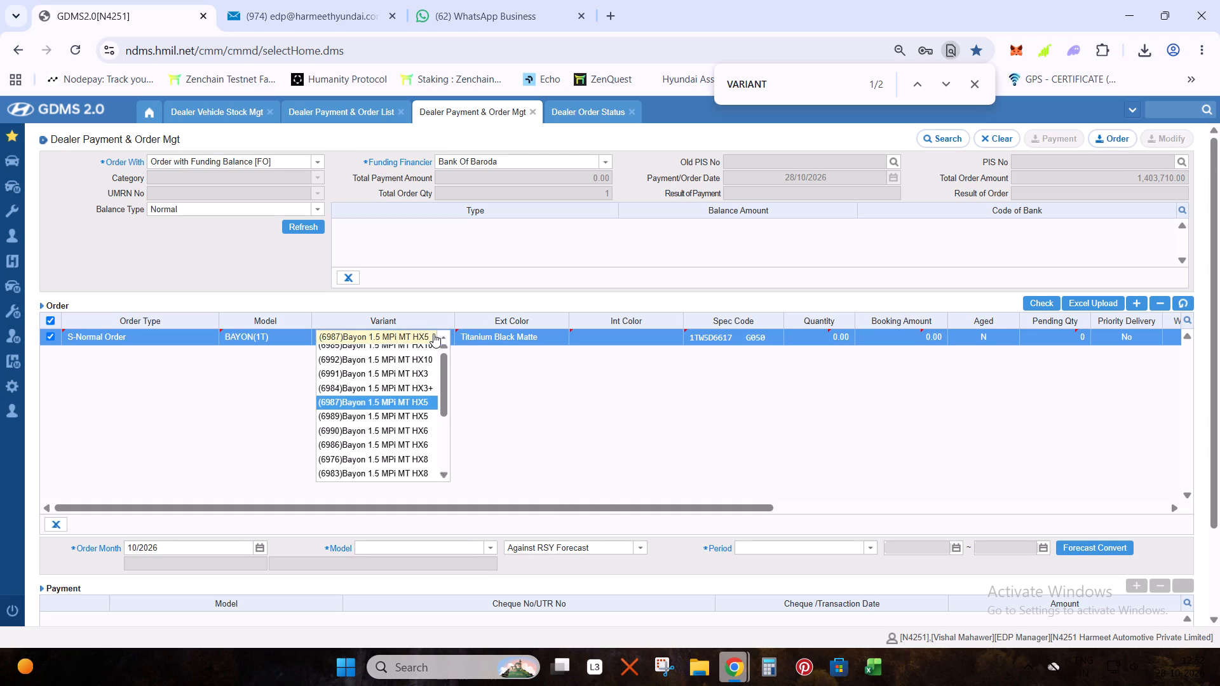
pyautogui.click(428, 424)
pyautogui.click(501, 337)
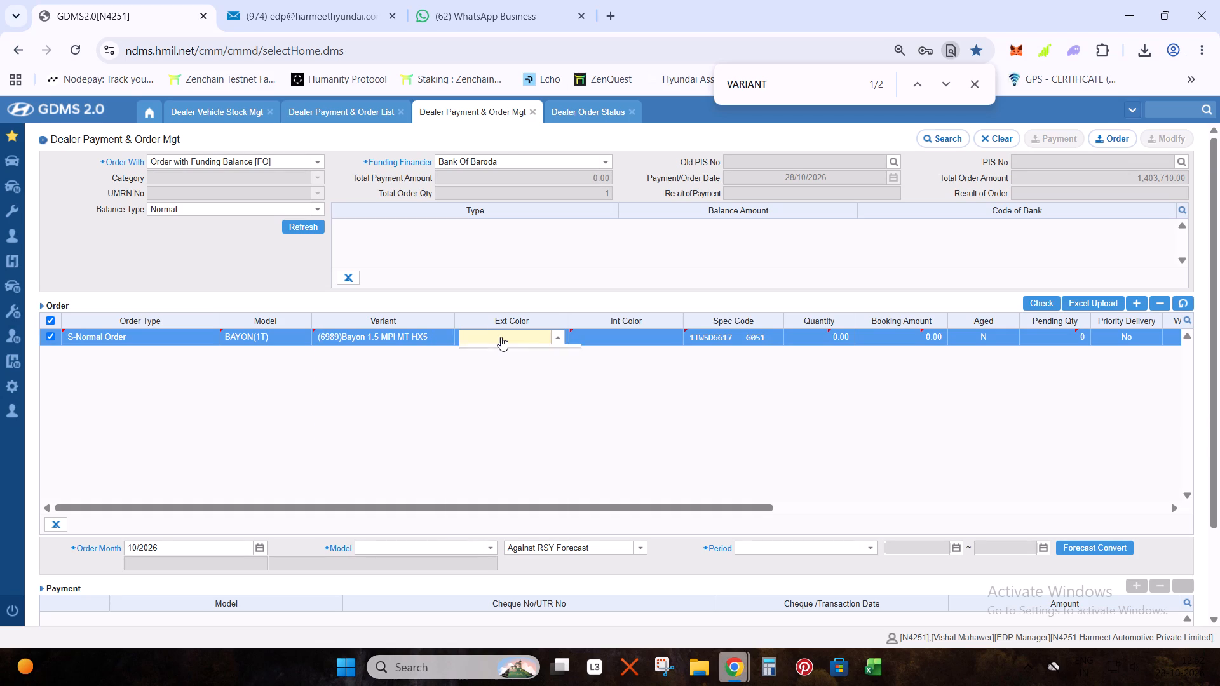
pyautogui.hotkey('alt', 'Tab')
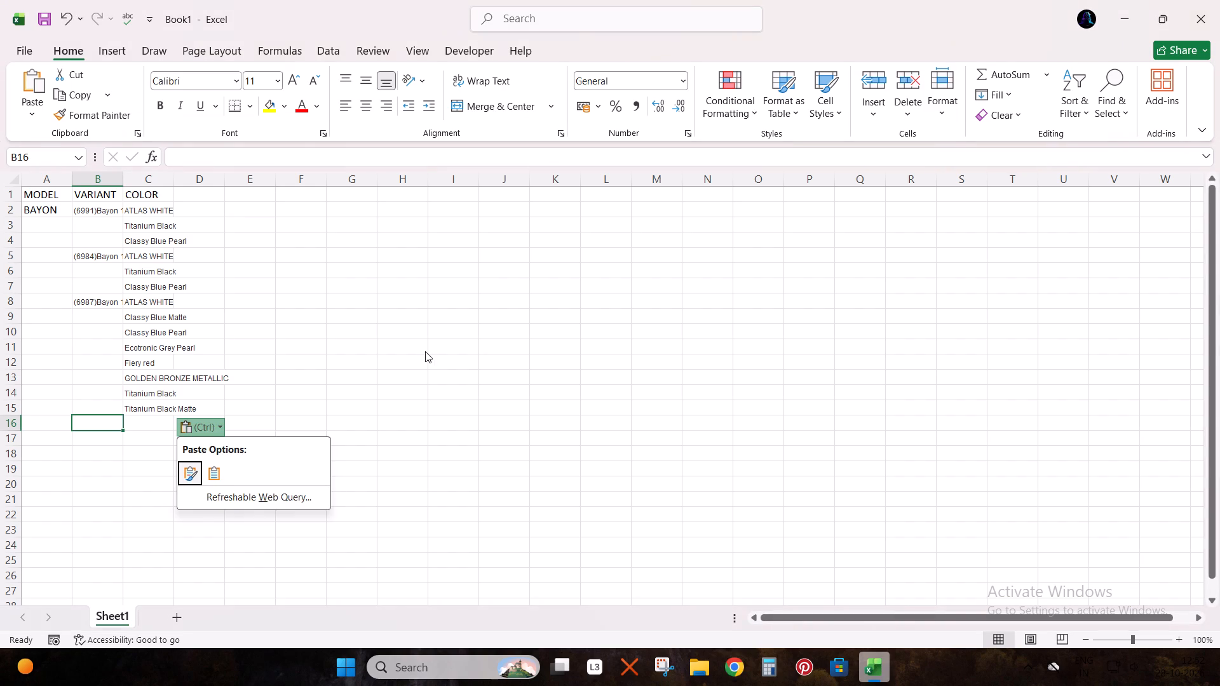
pyautogui.hotkey('alt', 'Tab')
pyautogui.tripleClick(384, 338)
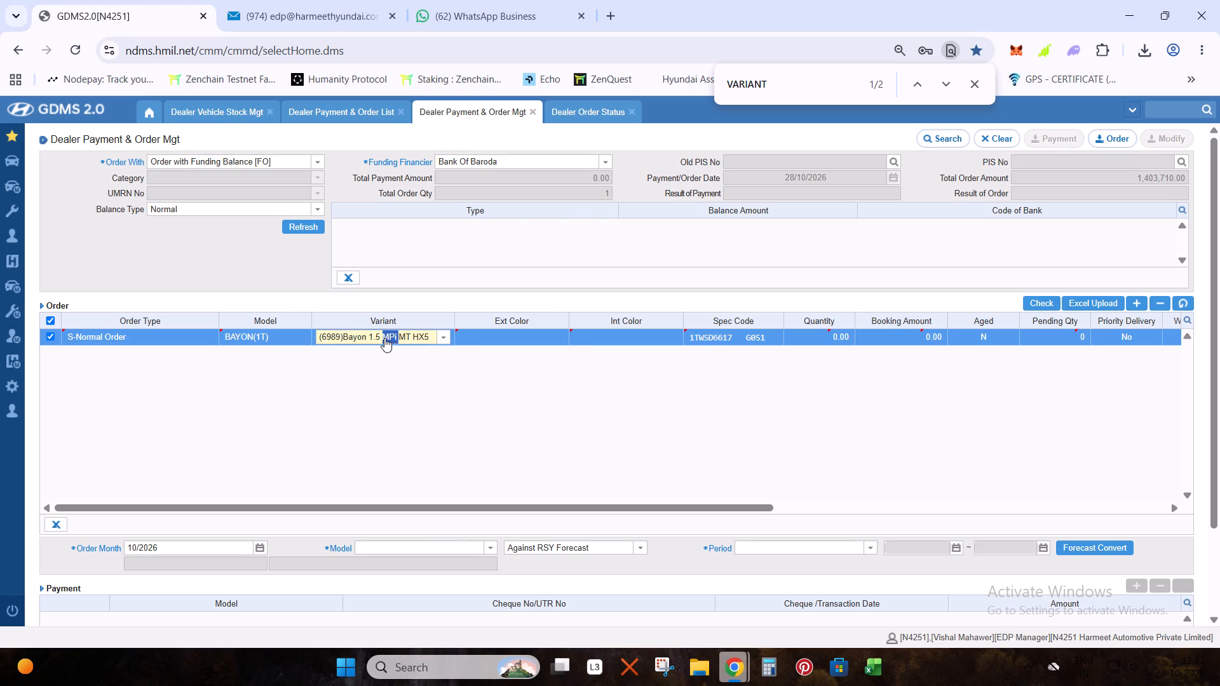
pyautogui.hotkey('ctrl', 'c')
pyautogui.hotkey('alt', 'Tab')
pyautogui.hotkey('ctrl', 'v')
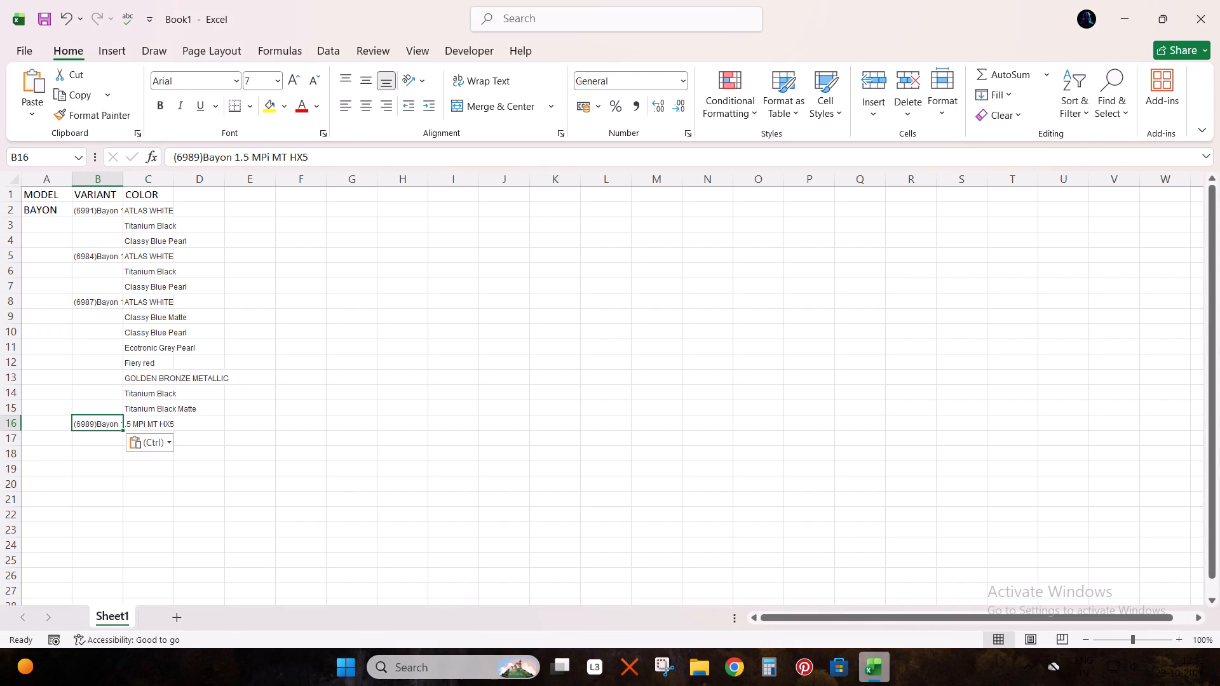
# Append DT, separated by a space, to the (6989) variant name in cell B16.
pyautogui.press('F2')
pyautogui.press('space')
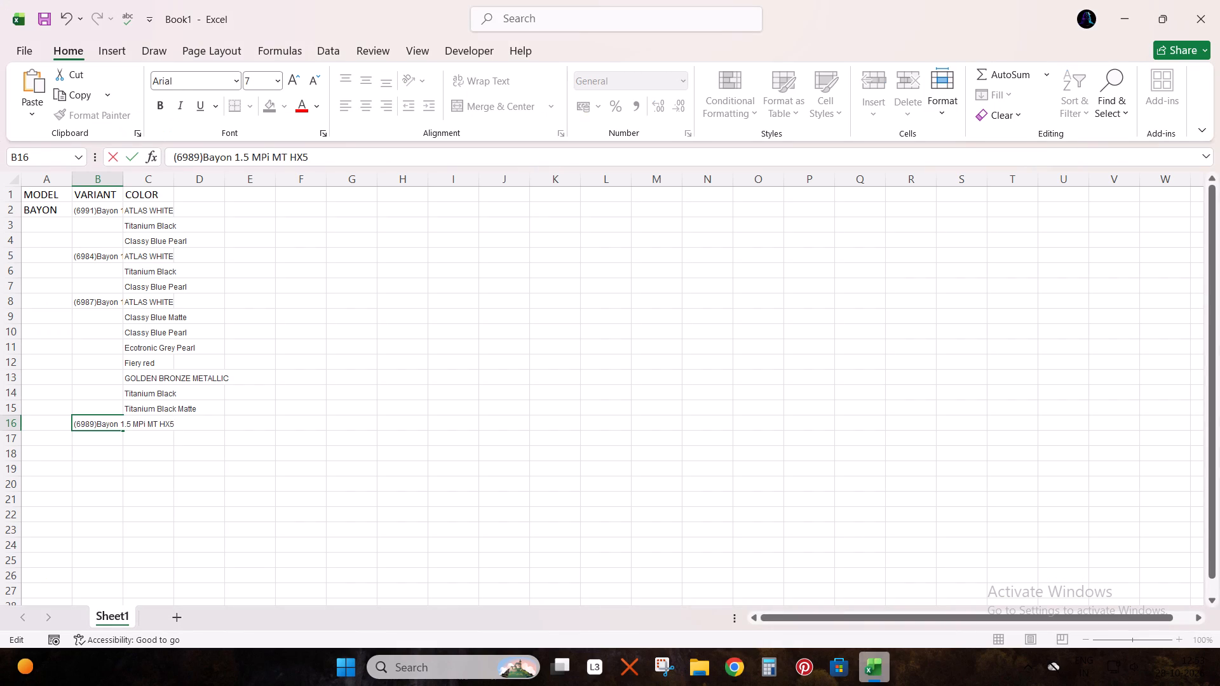
pyautogui.write('DT')
pyautogui.press('Tab')
# Set the (6989) order row's exterior color to ATLAS WHITE + Titanium Black and copy it into cell C16 of the Excel sheet.
pyautogui.hotkey('alt', 'Tab')
pyautogui.doubleClick(494, 337)
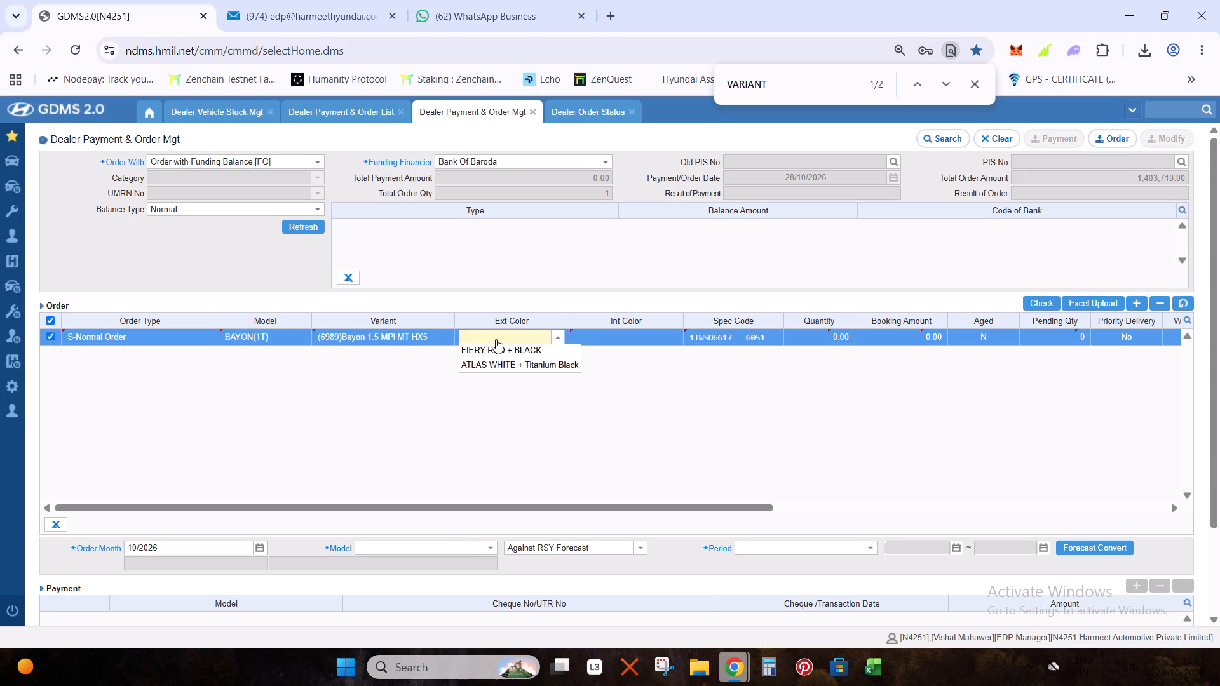
pyautogui.click(509, 366)
pyautogui.tripleClick(506, 338)
pyautogui.hotkey('ctrl', 'c')
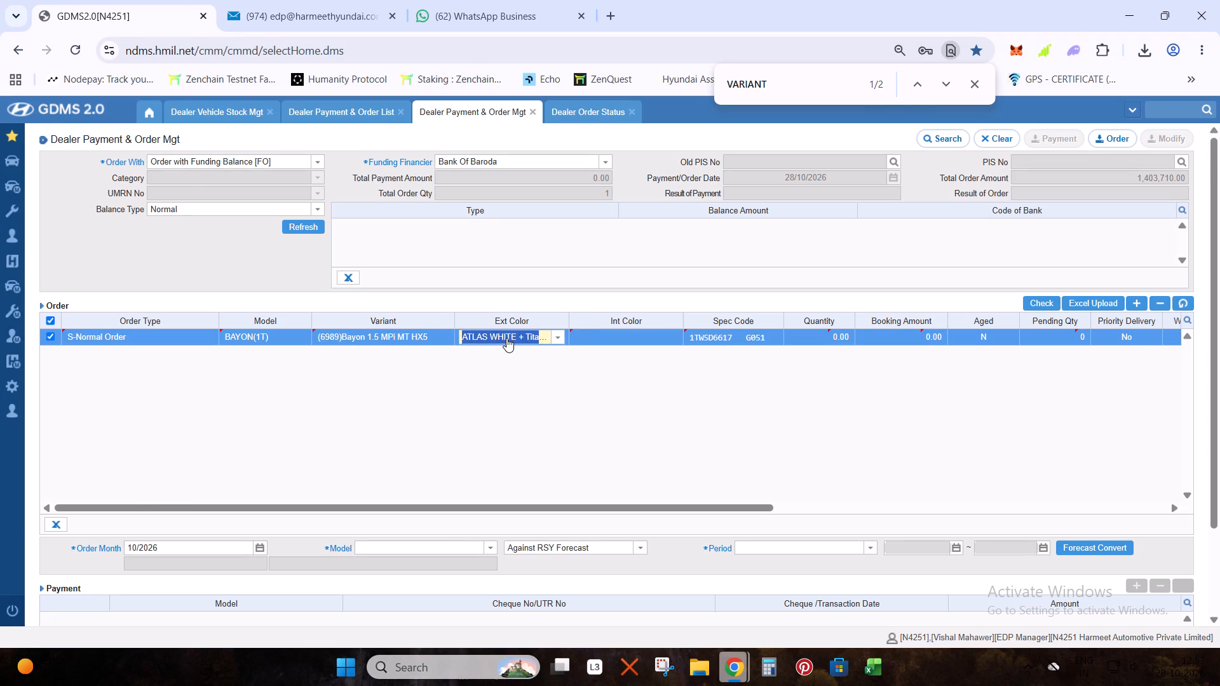
pyautogui.hotkey('alt', 'Tab')
pyautogui.hotkey('ctrl', 'v')
pyautogui.press('Down')
# Change the (6989) order row's exterior color to FIERY RED + BLACK and copy it into cell C17 of the Excel sheet.
pyautogui.hotkey('alt', 'Tab')
pyautogui.click(506, 338)
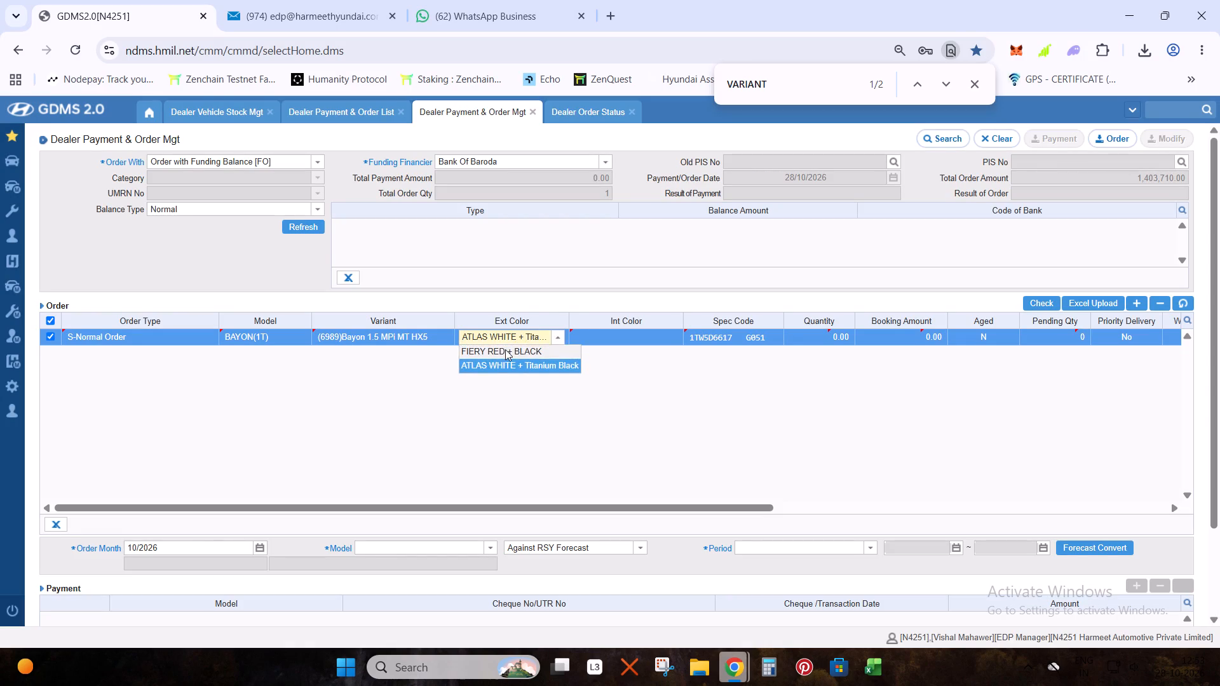
pyautogui.click(505, 349)
pyautogui.tripleClick(501, 337)
pyautogui.hotkey('ctrl', 'c')
pyautogui.hotkey('alt', 'Tab')
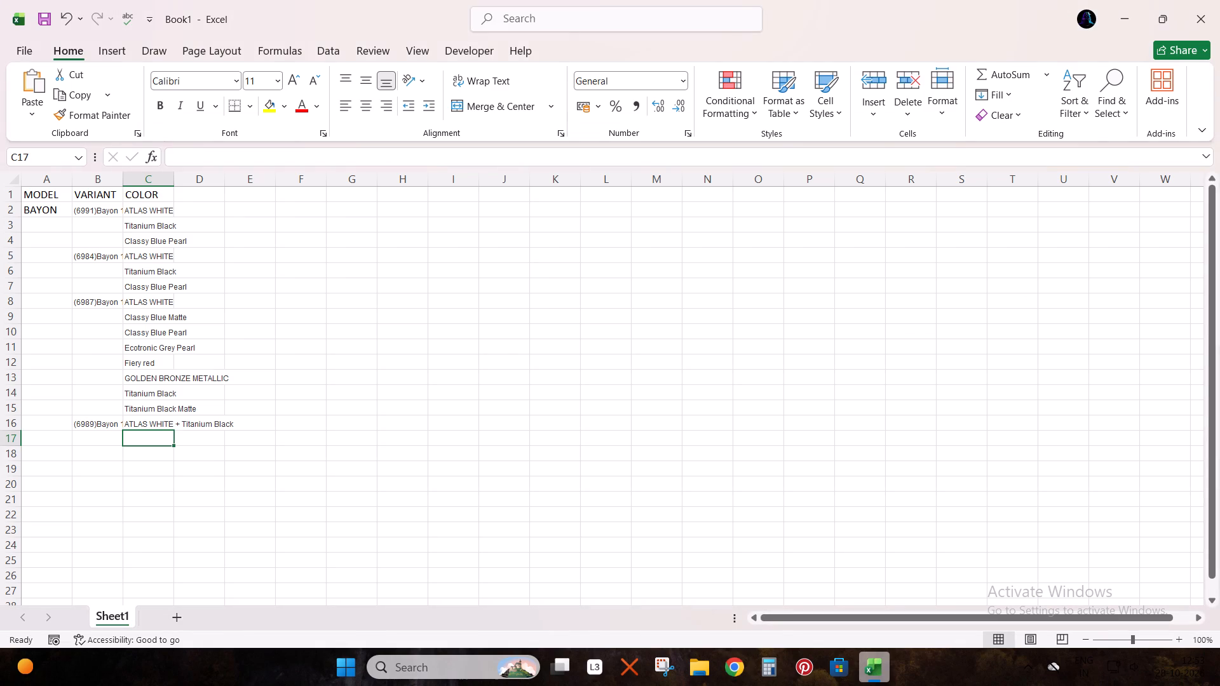
pyautogui.hotkey('ctrl', 'v')
pyautogui.press('Down')
# Change the order row's variant to (6990)Bayon 1.5 MPi MT HX6 and copy its name into cell B18 of the Excel sheet.
pyautogui.press('Left')
pyautogui.hotkey('alt', 'Tab')
pyautogui.doubleClick(437, 332)
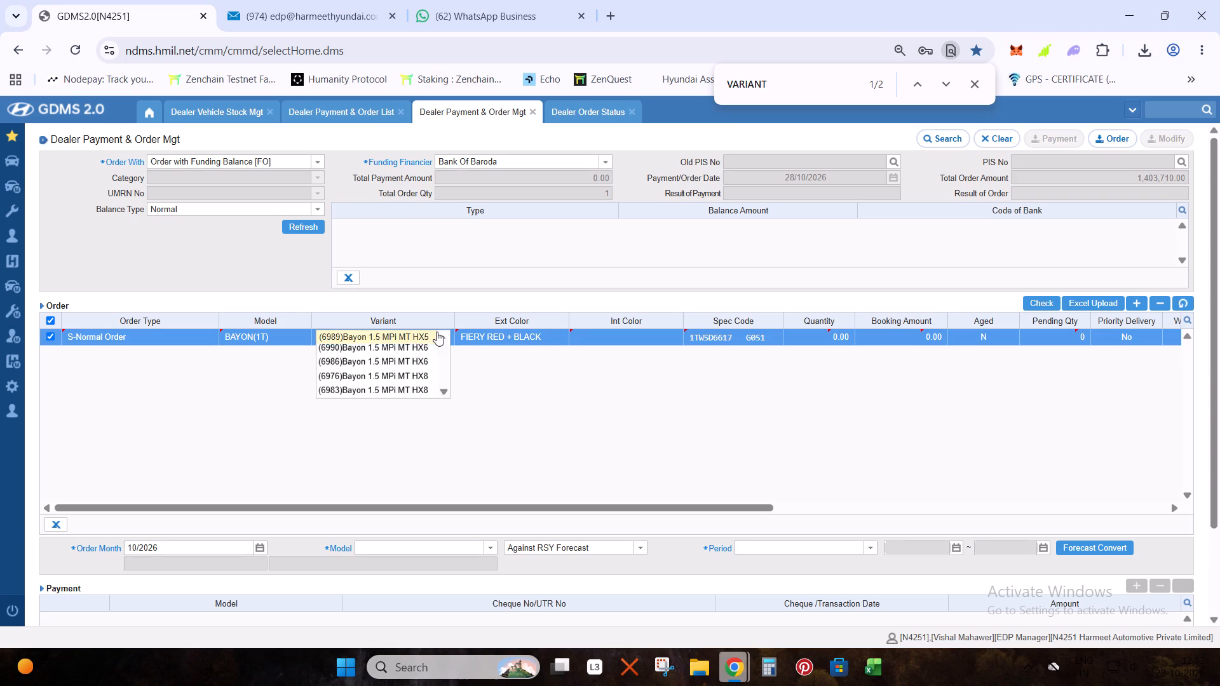
pyautogui.click(425, 438)
pyautogui.click(487, 333)
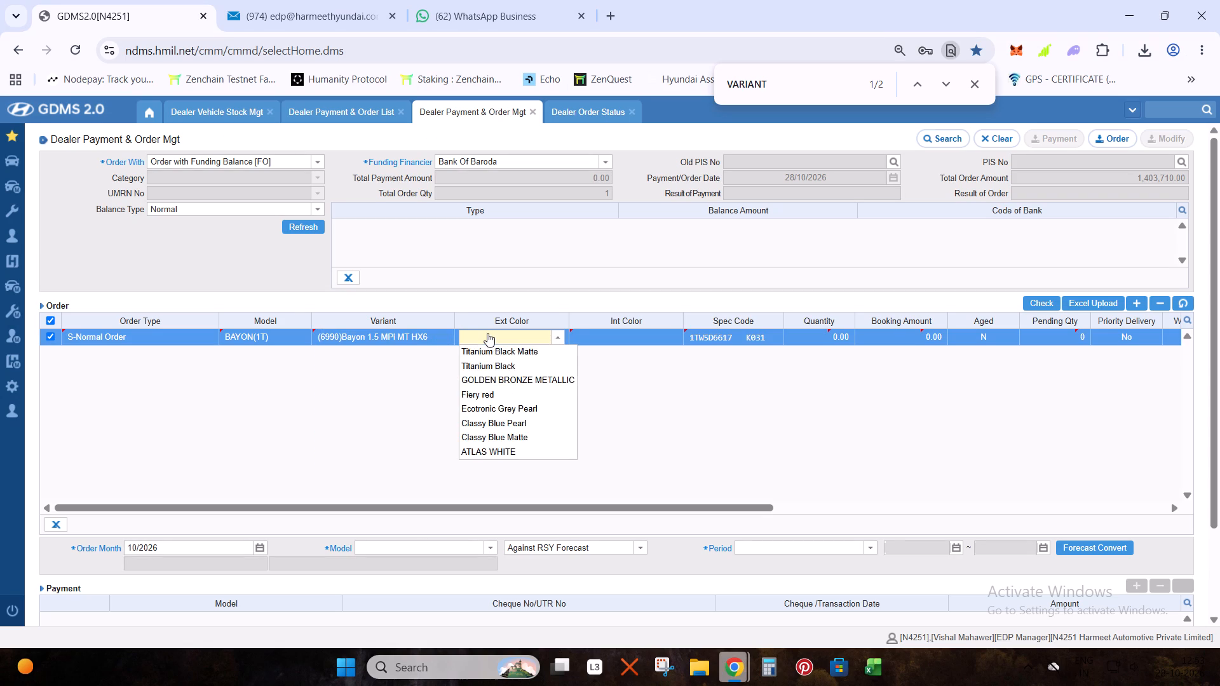
pyautogui.tripleClick(418, 341)
pyautogui.hotkey('ctrl', 'c')
pyautogui.hotkey('alt', 'Tab')
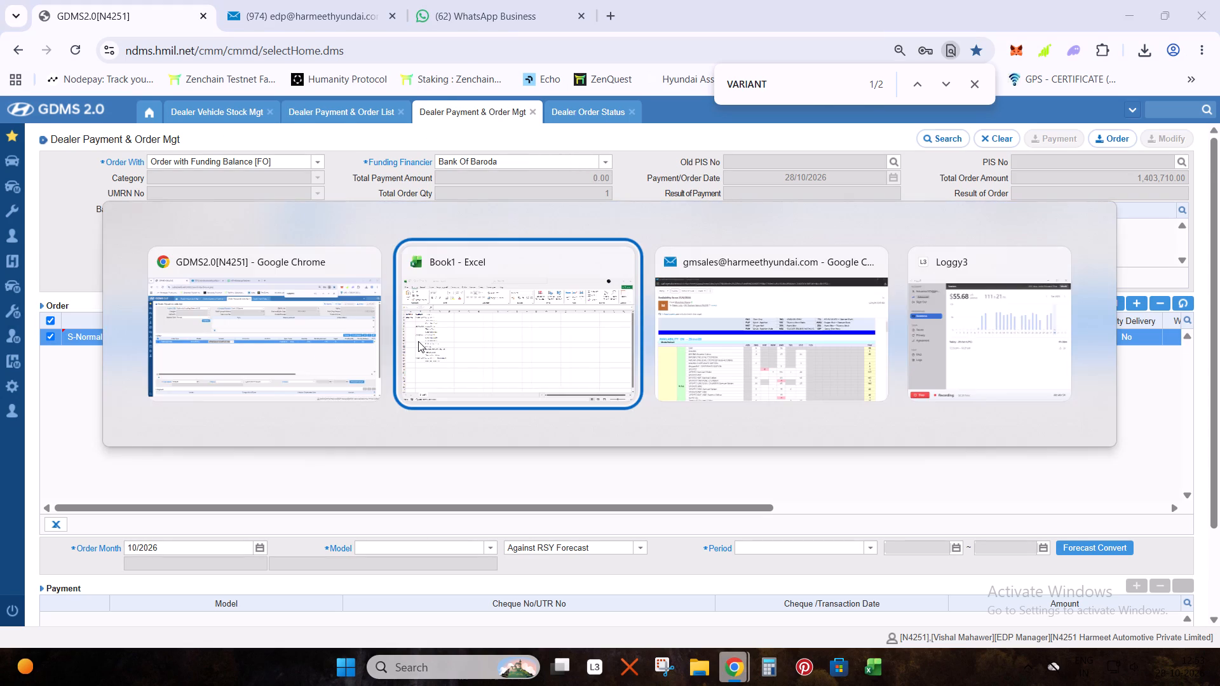
pyautogui.press('Return')
pyautogui.hotkey('ctrl', 'v')
pyautogui.press('Down')
pyautogui.press('Right')
pyautogui.press('Up')
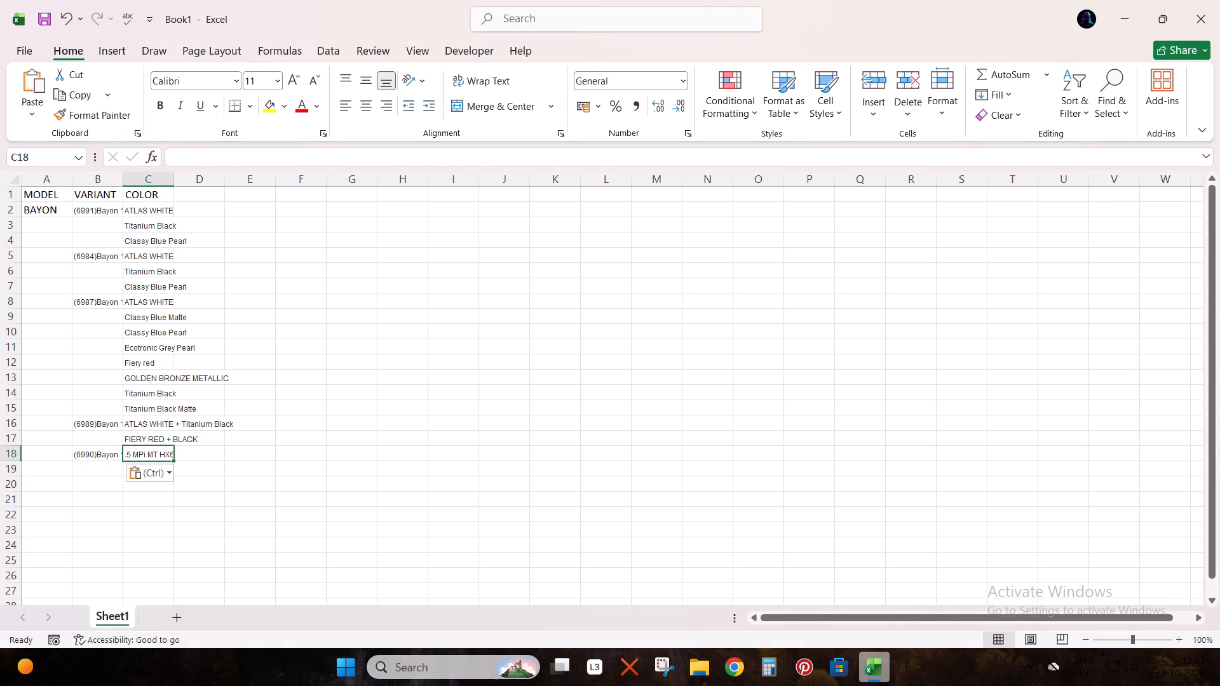
# Widen the VARIANT and COLOR columns so the full variant and color names fit.
pyautogui.moveTo(112, 182); pyautogui.dragTo(136, 182)
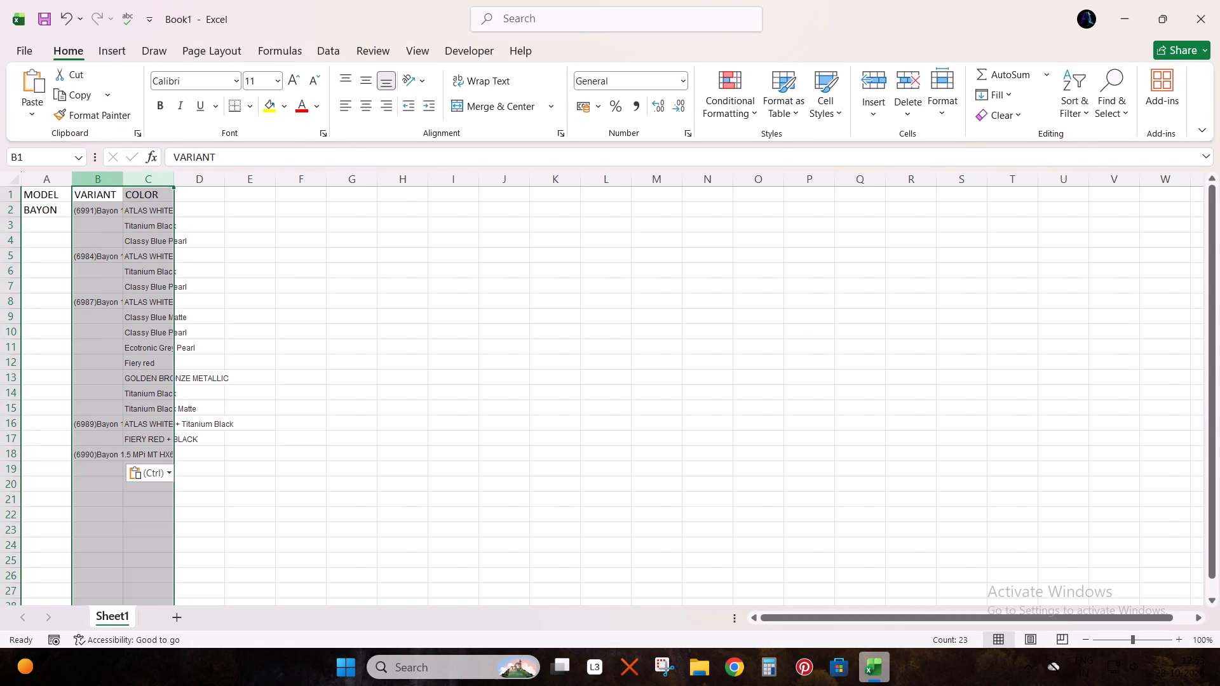
pyautogui.doubleClick(123, 175)
pyautogui.click(254, 313)
pyautogui.moveTo(191, 181); pyautogui.dragTo(210, 183)
pyautogui.moveTo(324, 178); pyautogui.dragTo(351, 182)
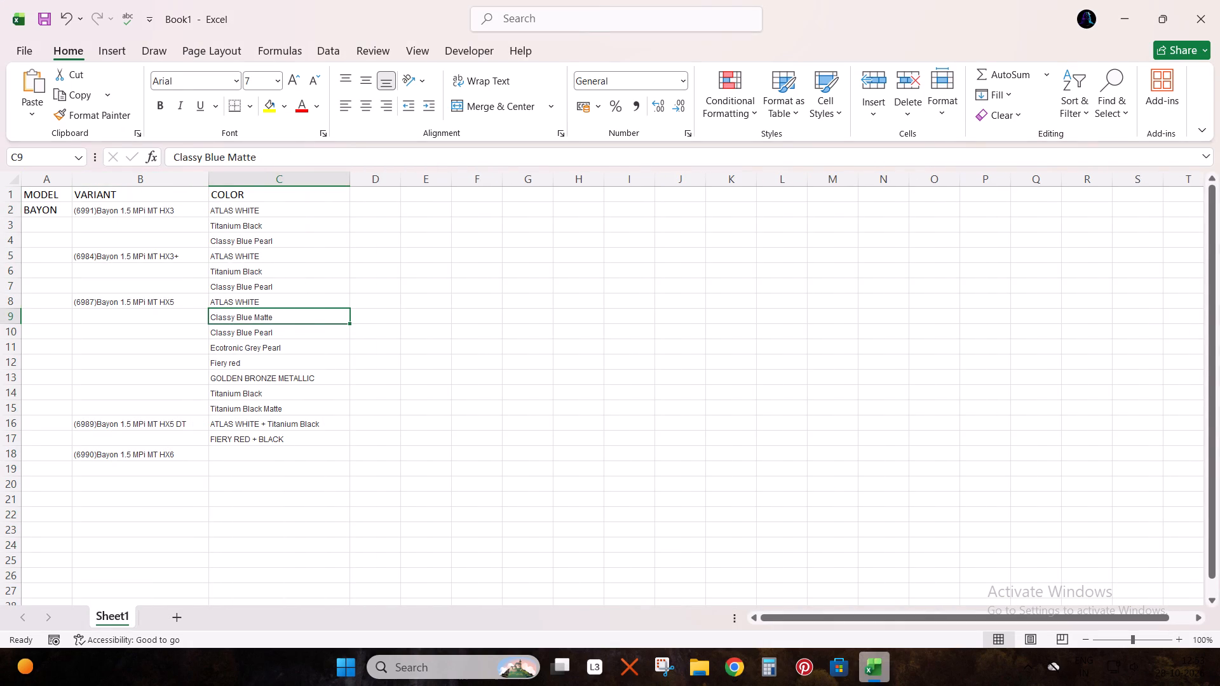
# Compare the exterior colors offered for the (6990) HX6 variant with the (6987) HX5 colors listed in the Excel sheet.
pyautogui.hotkey('alt', 'Tab')
pyautogui.doubleClick(483, 332)
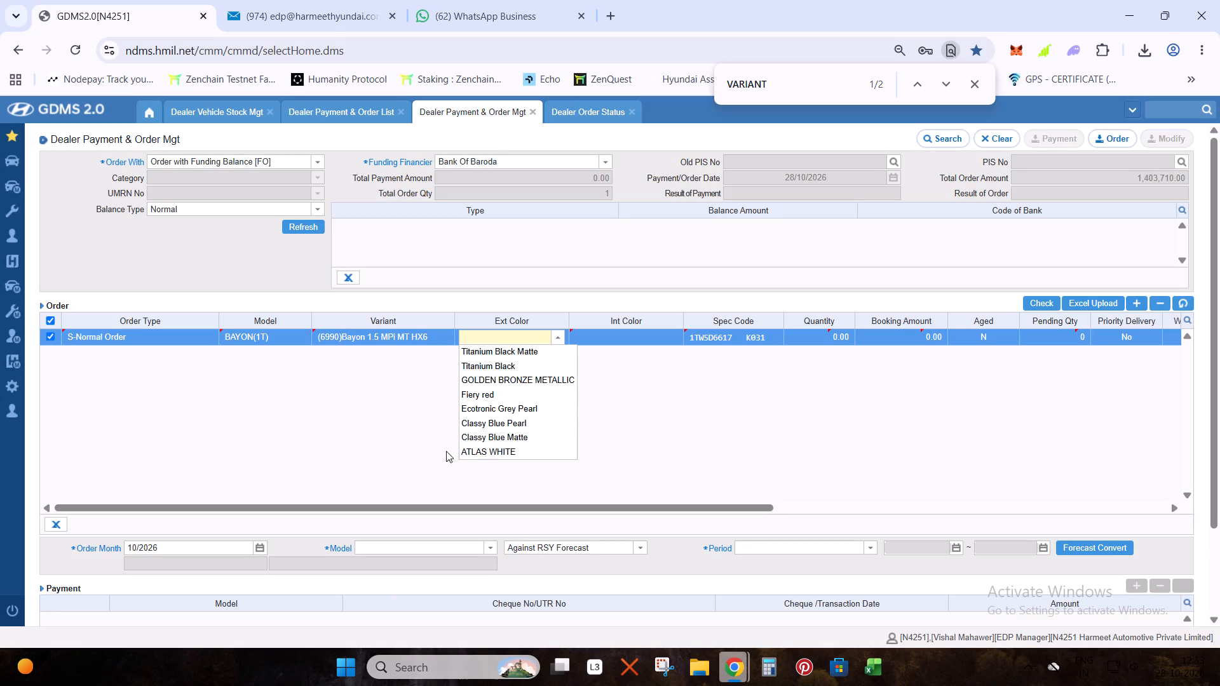
pyautogui.hotkey('alt', 'Tab')
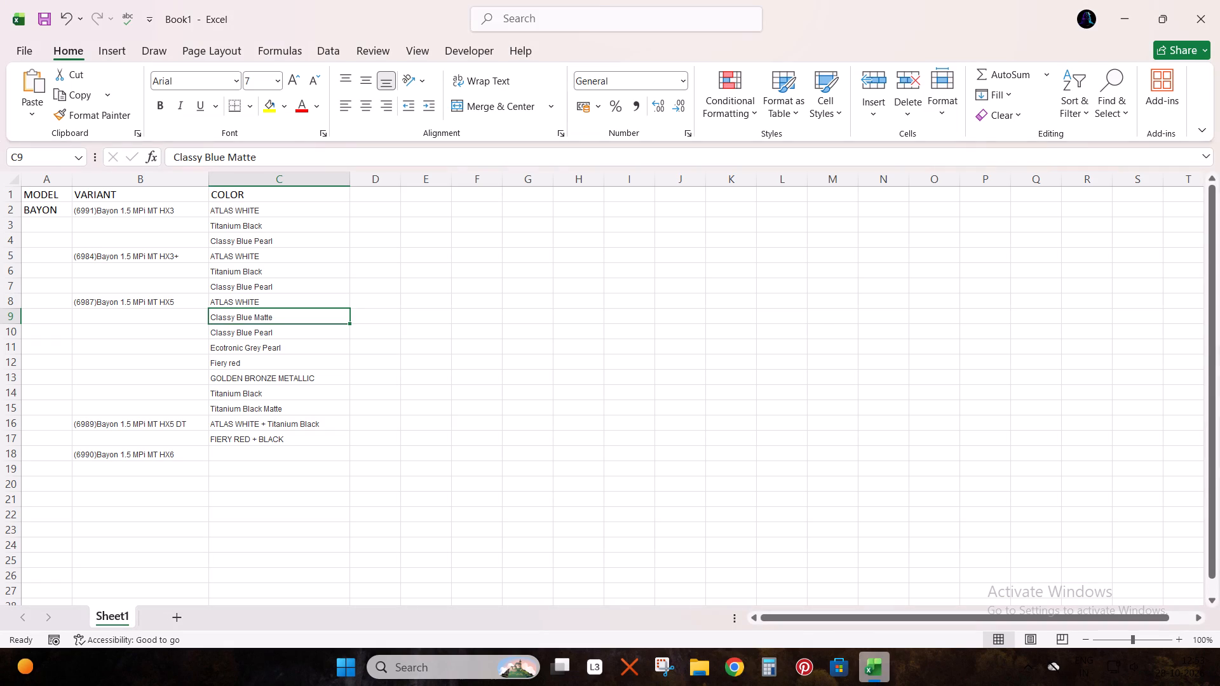
pyautogui.click(282, 330)
pyautogui.hotkey('alt', 'Tab')
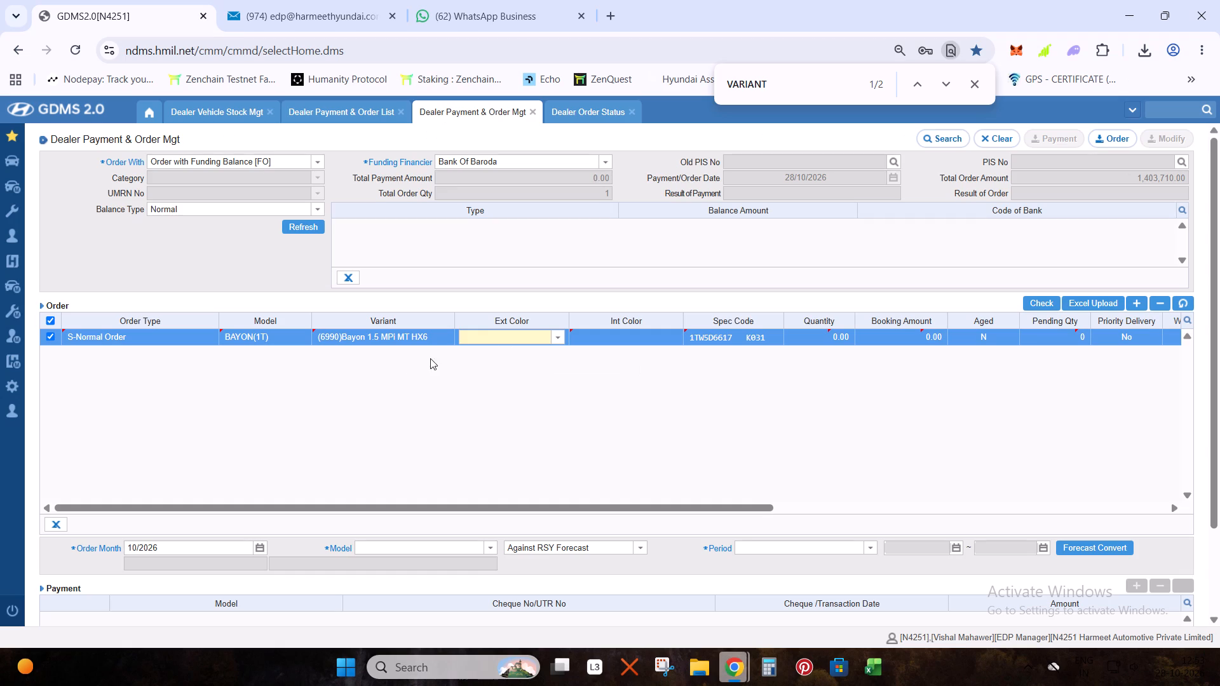
pyautogui.moveTo(468, 331); pyautogui.dragTo(475, 332)
pyautogui.hotkey('alt', 'Tab')
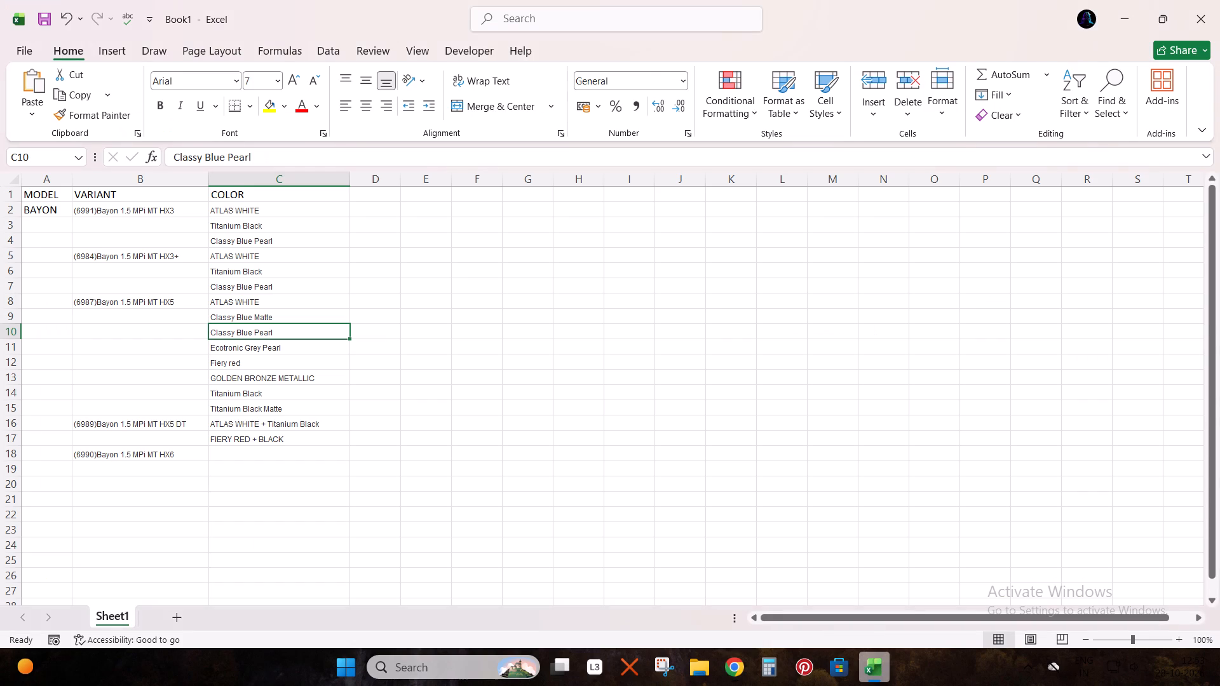
pyautogui.hotkey('alt', 'Tab')
pyautogui.click(506, 330)
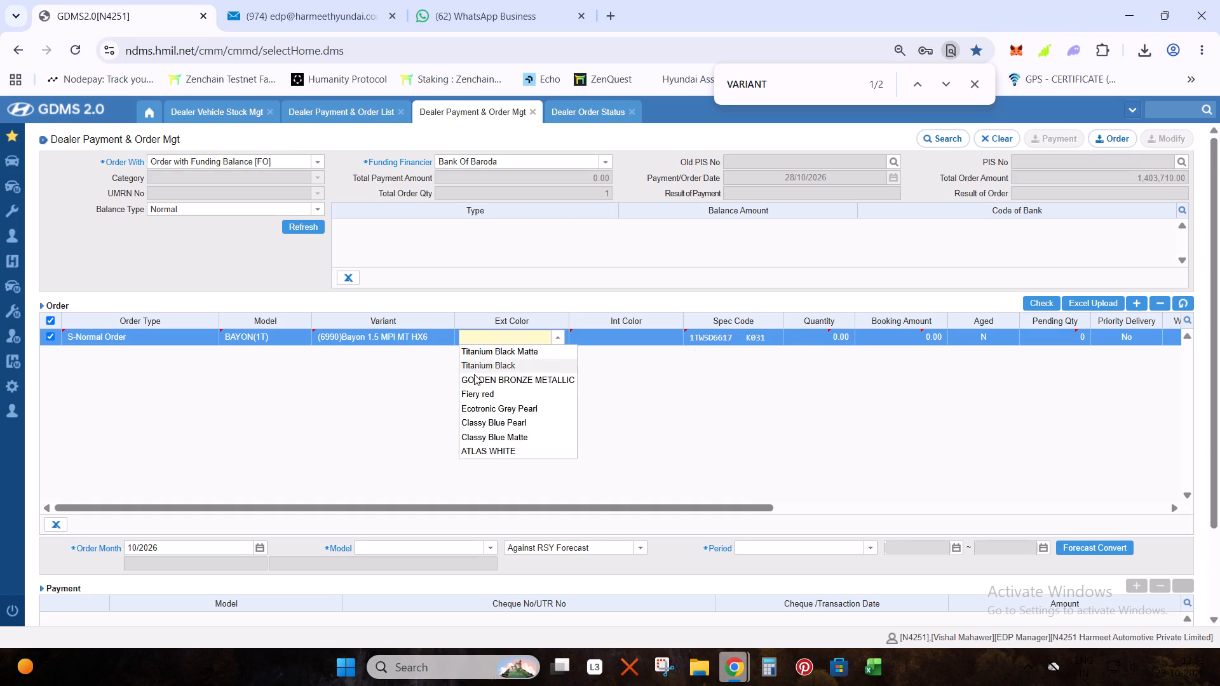
# Copy the eight (6987) HX5 colors in C8:C15 of the Excel sheet to the (6990) HX6 variant, starting at C18.
pyautogui.hotkey('alt', 'Tab')
pyautogui.moveTo(239, 299); pyautogui.dragTo(247, 400)
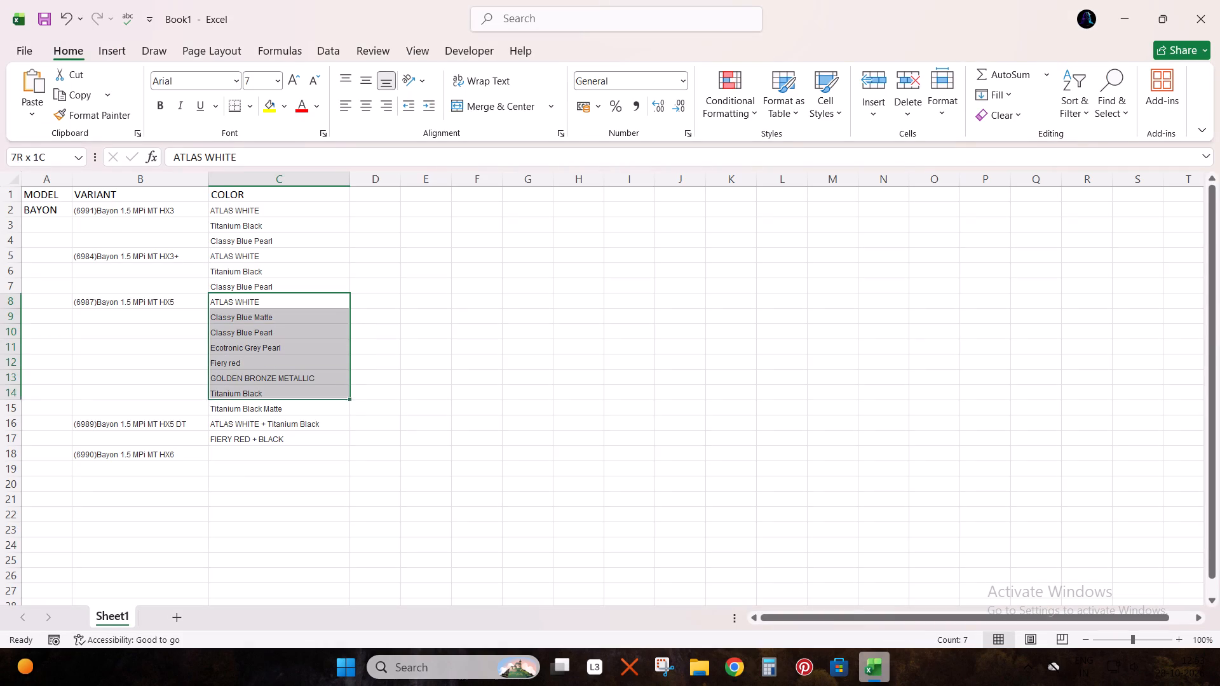
pyautogui.moveTo(247, 400); pyautogui.dragTo(248, 403)
pyautogui.hotkey('ctrl', 'c')
pyautogui.click(232, 450)
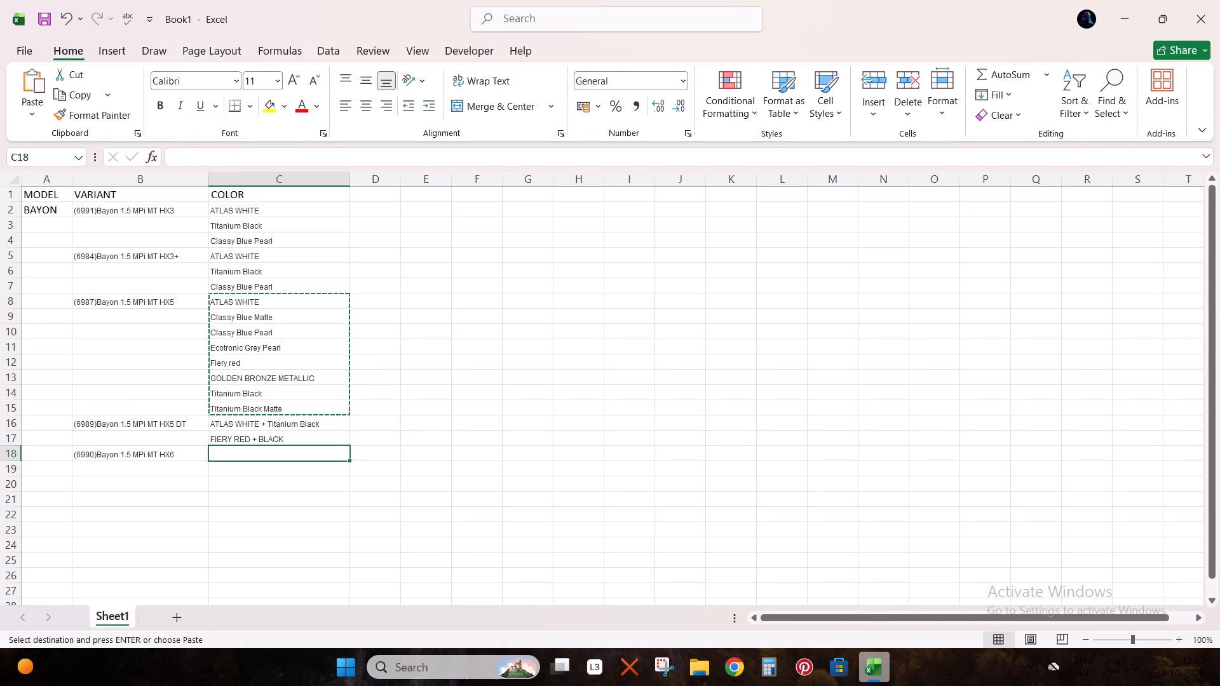
pyautogui.hotkey('ctrl', 'v')
# Change the order row's variant to (6986)Bayon 1.5 MPi MT HX6, copy its name into cell B26 and append DT.
pyautogui.click(182, 574)
pyautogui.hotkey('alt', 'Tab')
pyautogui.doubleClick(339, 339)
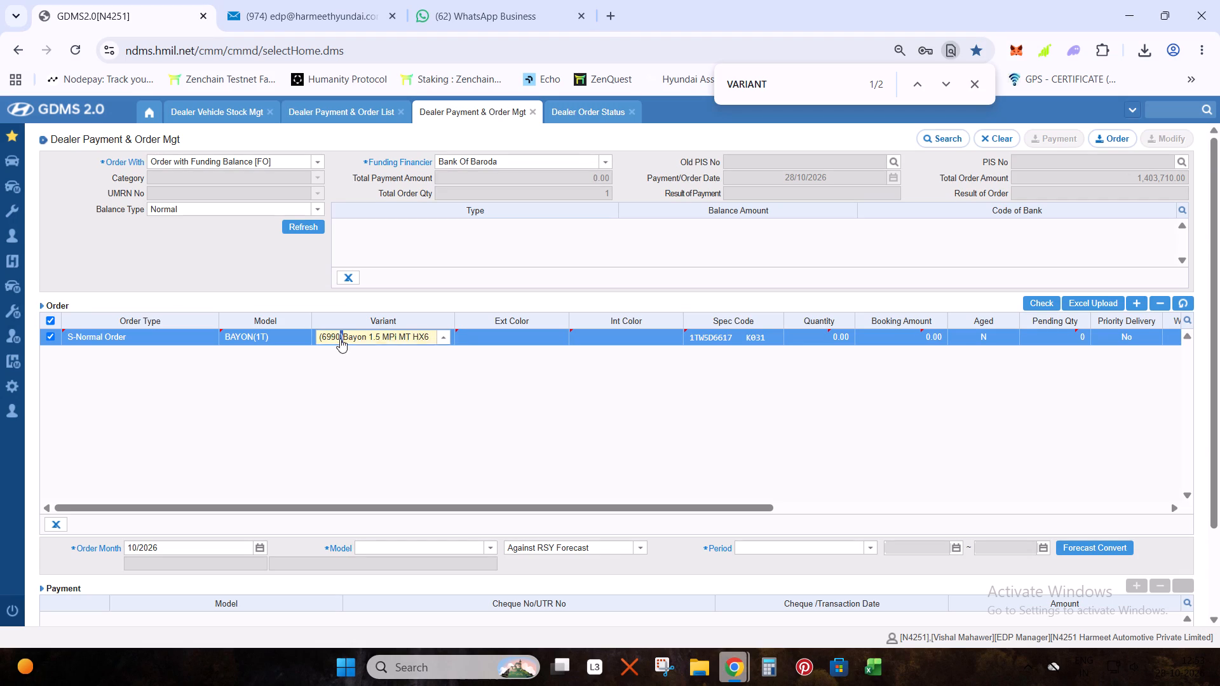
pyautogui.click(419, 450)
pyautogui.click(503, 341)
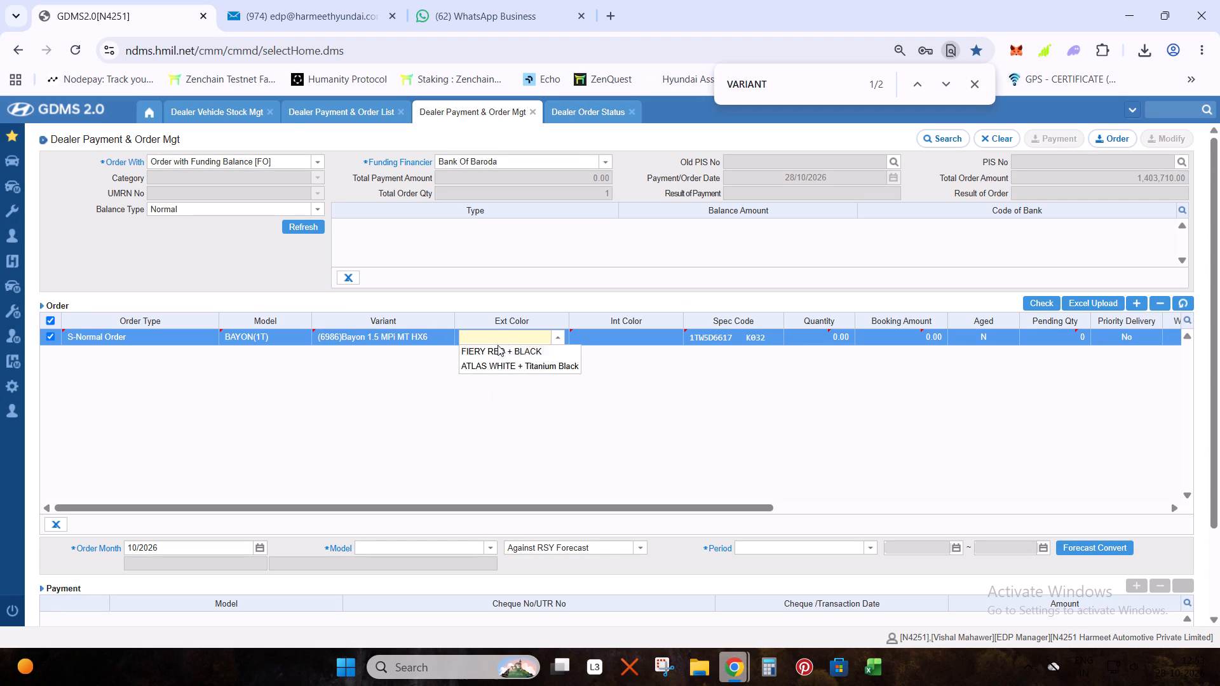
pyautogui.hotkey('alt', 'Tab')
pyautogui.hotkey('alt', 'Tab')
pyautogui.tripleClick(399, 333)
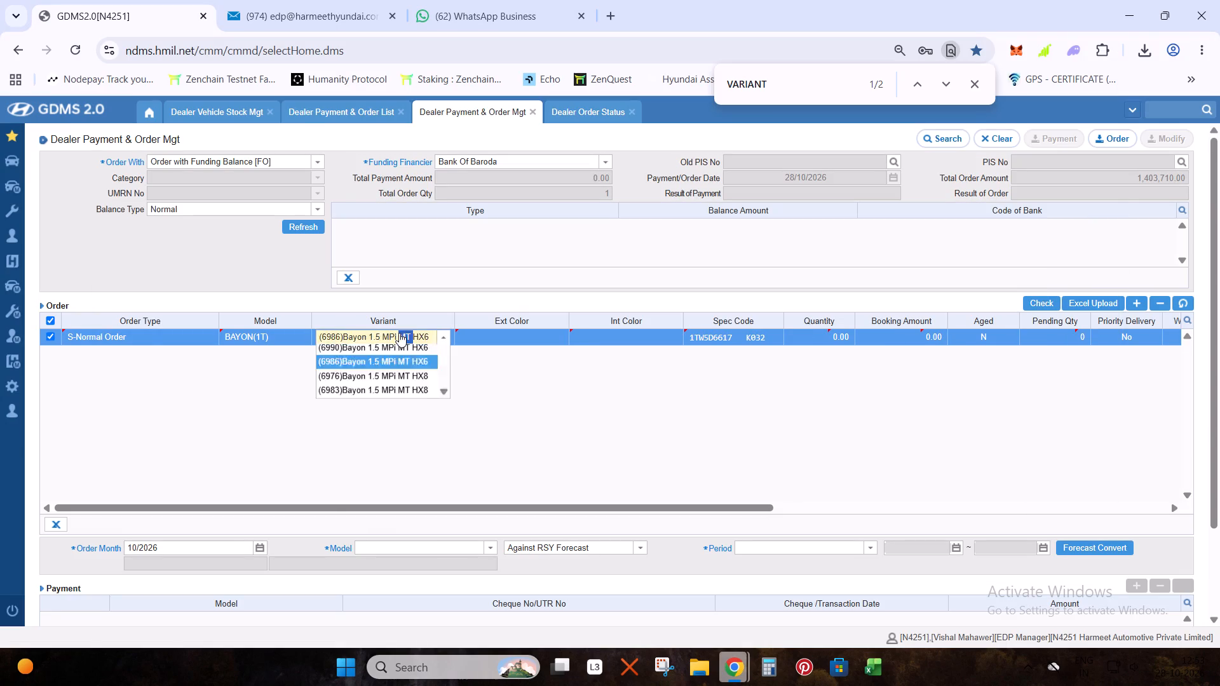
pyautogui.hotkey('ctrl', 'c')
pyautogui.hotkey('alt', 'Tab')
pyautogui.hotkey('ctrl', 'v')
pyautogui.press('F2')
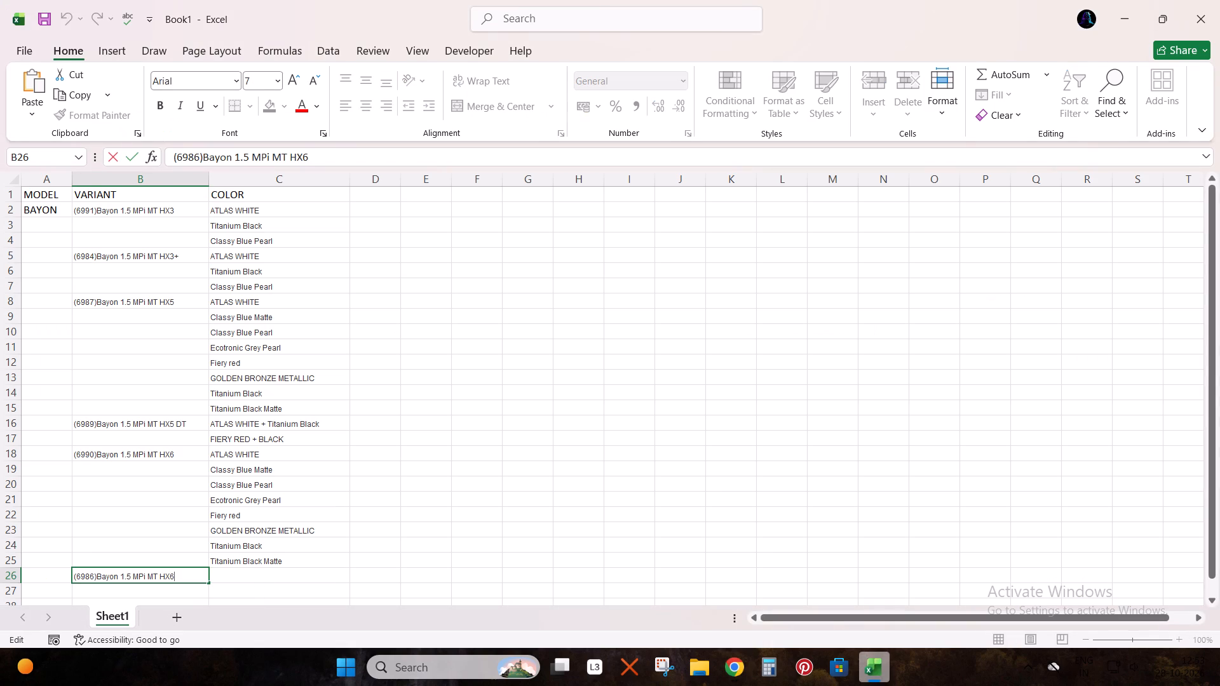
pyautogui.press('space')
pyautogui.write('DT')
pyautogui.press('Tab')
# Copy the two (6989) HX5 DT colors in C16:C17 to the (6986) HX6 DT variant, starting at C26.
pyautogui.hotkey('alt', 'Tab')
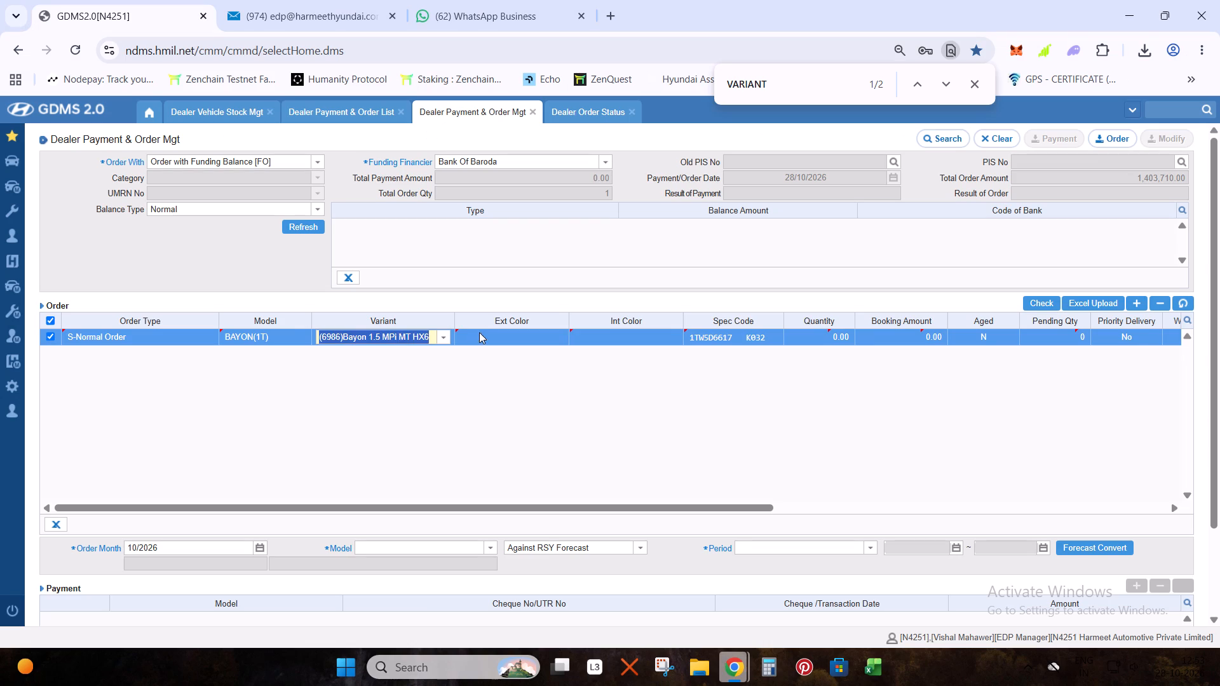
pyautogui.doubleClick(489, 332)
pyautogui.hotkey('alt', 'Tab')
pyautogui.moveTo(220, 423); pyautogui.dragTo(221, 440)
pyautogui.hotkey('ctrl', 'c')
pyautogui.hotkey('ctrl', 'Down')
pyautogui.press('Down')
pyautogui.hotkey('ctrl', 'v')
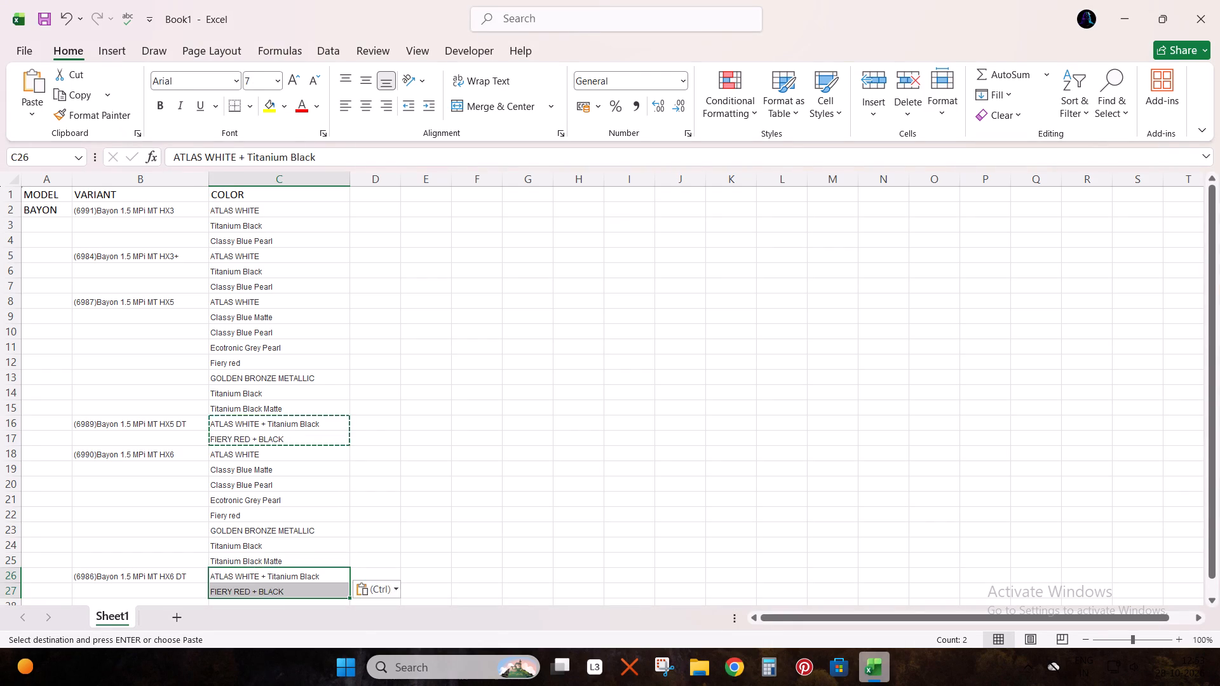
# Change the order row's variant to (6976)Bayon 1.5 MPi MT HX8 and copy its name into cell B28 of the Excel sheet.
pyautogui.scroll(-3, 221, 435)
pyautogui.hotkey('alt', 'Tab')
pyautogui.doubleClick(398, 341)
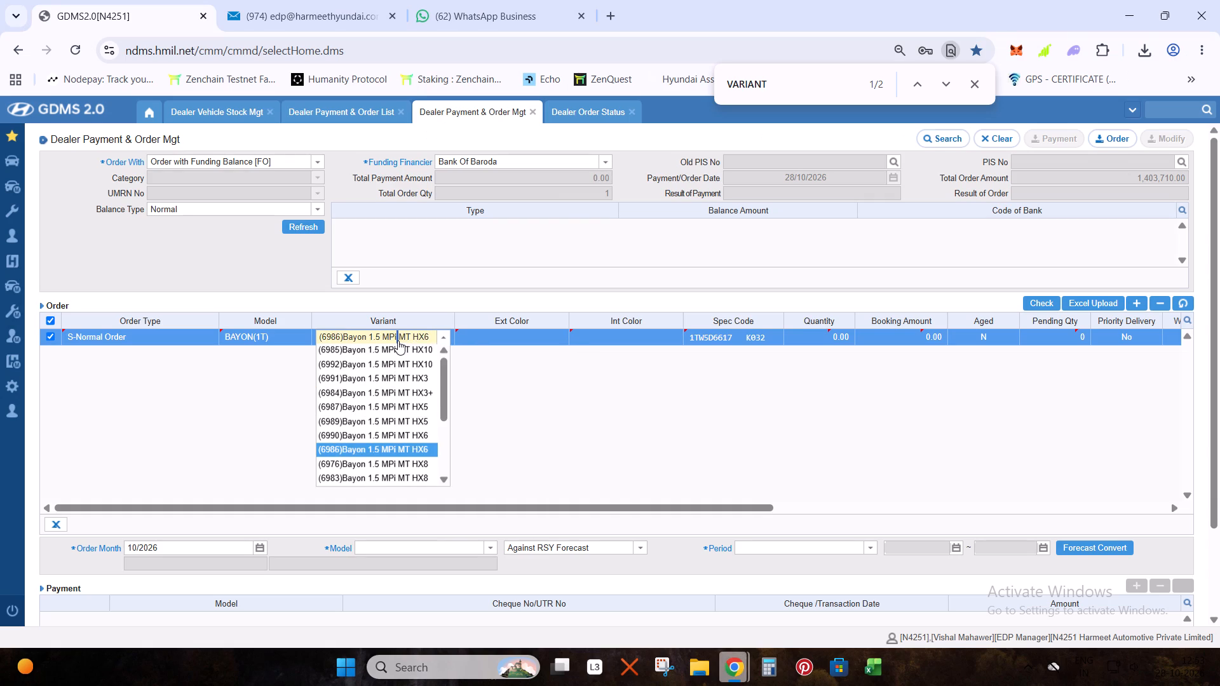
pyautogui.click(428, 469)
pyautogui.click(490, 342)
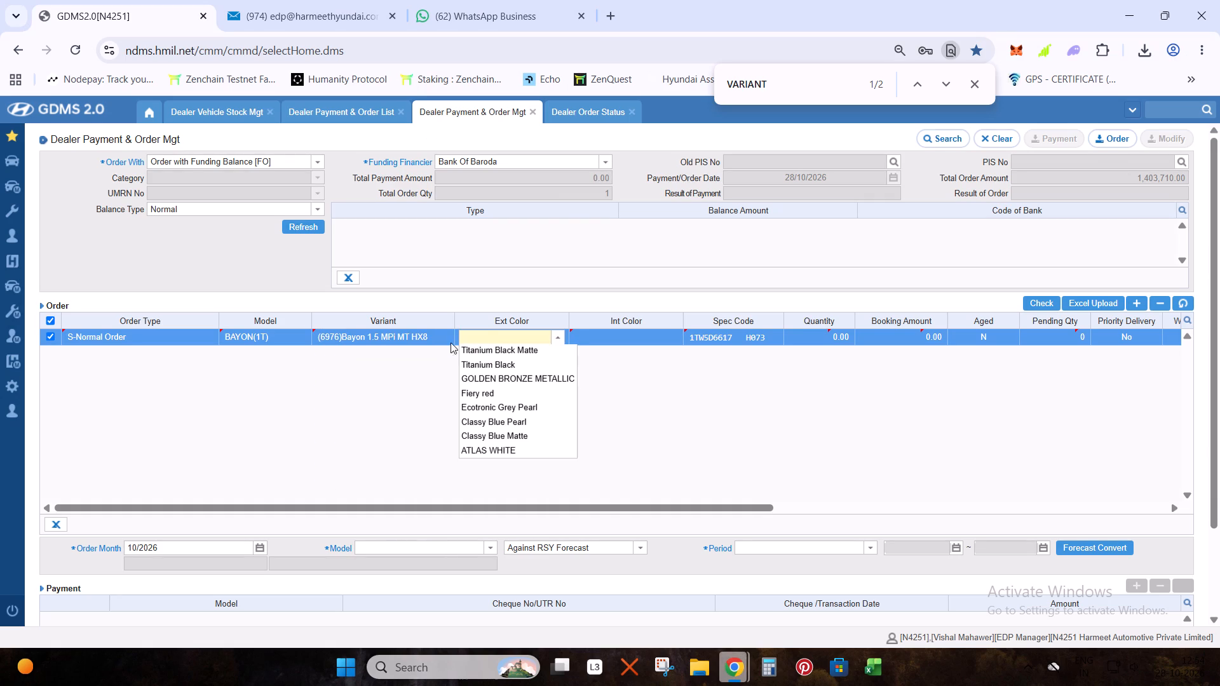
pyautogui.tripleClick(421, 334)
pyautogui.hotkey('ctrl', 'c')
pyautogui.hotkey('alt', 'Tab')
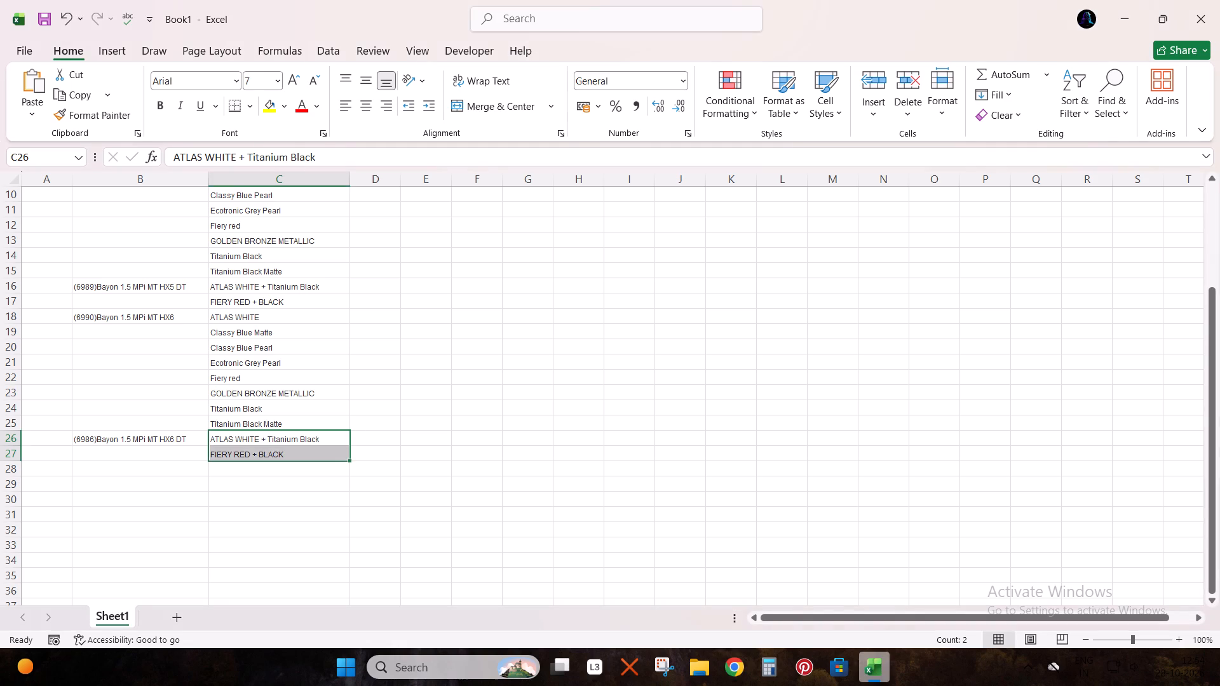
pyautogui.press('Left')
pyautogui.press('Down')
pyautogui.press('Down')
pyautogui.hotkey('ctrl', 'v')
pyautogui.press('Right')
# Check the (6976) HX8 exterior colors and copy the matching (6990) HX6 color list in C18:C25 to C28.
pyautogui.hotkey('alt', 'Tab')
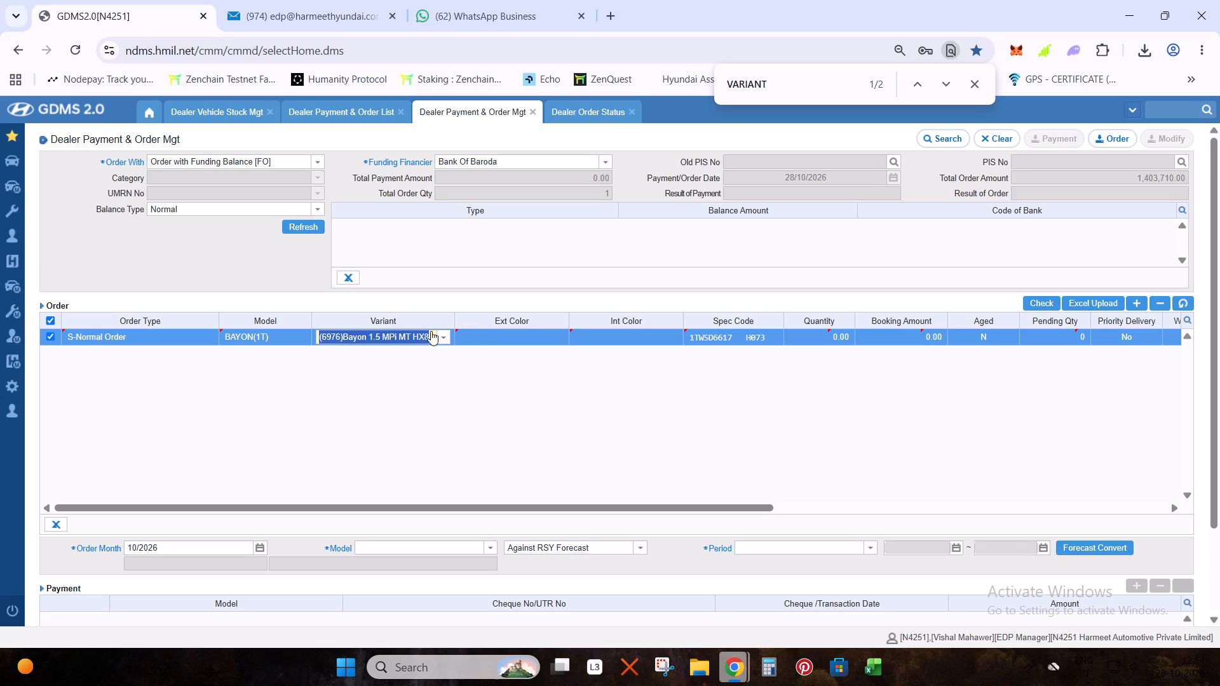
pyautogui.doubleClick(491, 331)
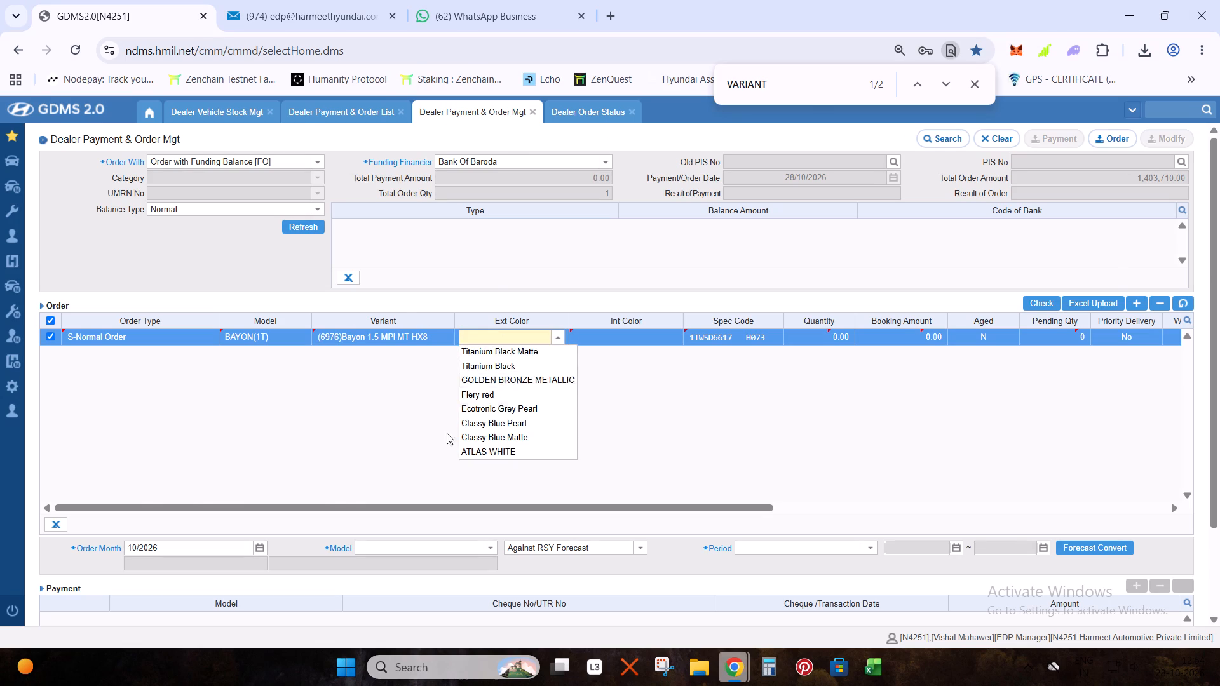
pyautogui.hotkey('alt', 'Tab')
pyautogui.moveTo(233, 321); pyautogui.dragTo(233, 419)
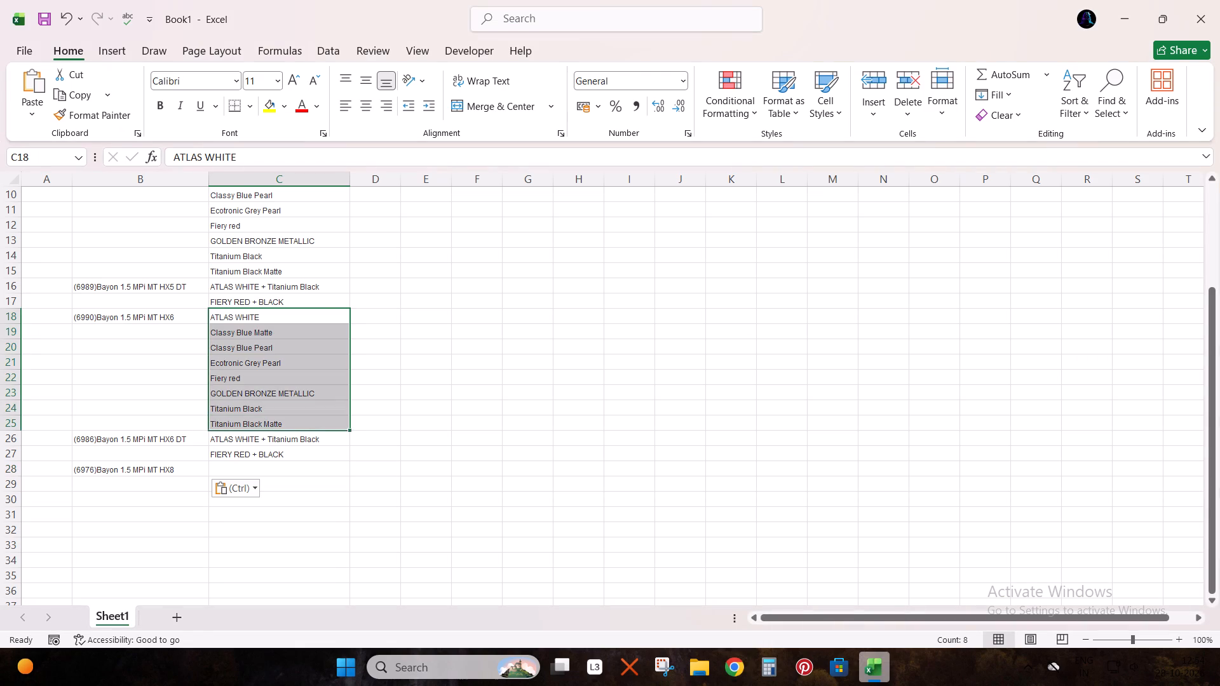
pyautogui.hotkey('ctrl', 'c')
pyautogui.click(226, 469)
pyautogui.hotkey('ctrl', 'v')
# Change the order row's variant to (6983)Bayon 1.5 MPi MT HX8, copy its name into cell B36 and append DT.
pyautogui.hotkey('alt', 'Tab')
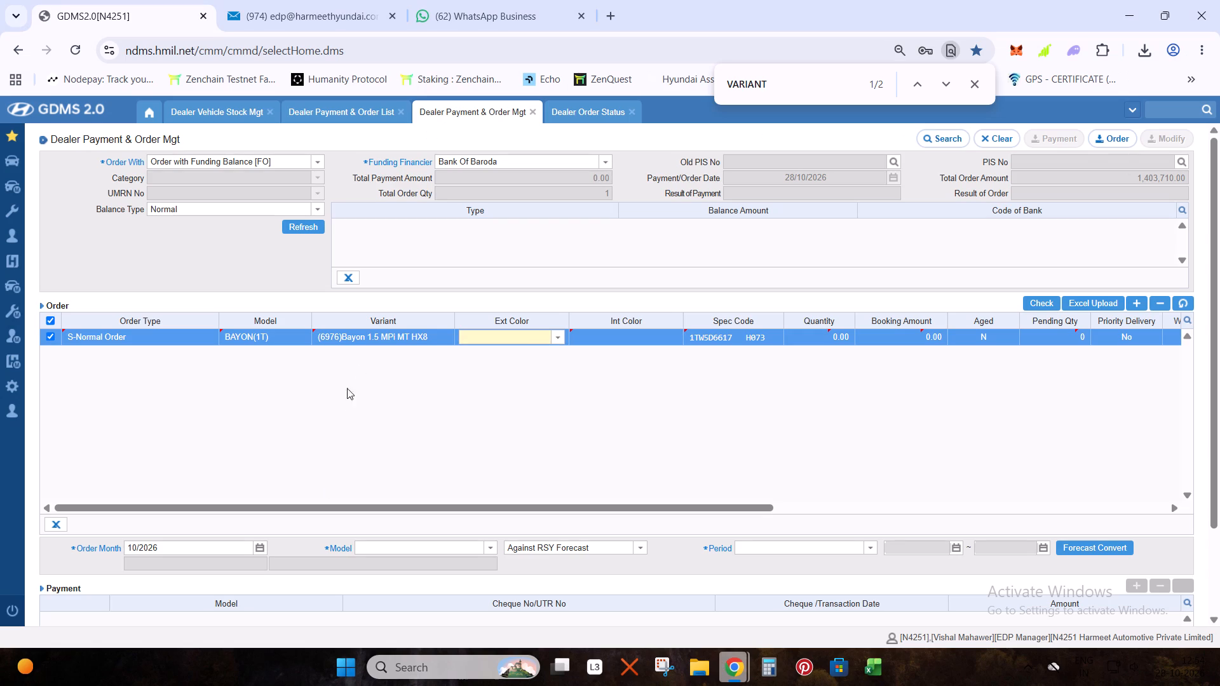
pyautogui.click(383, 345)
pyautogui.click(391, 340)
pyautogui.click(428, 474)
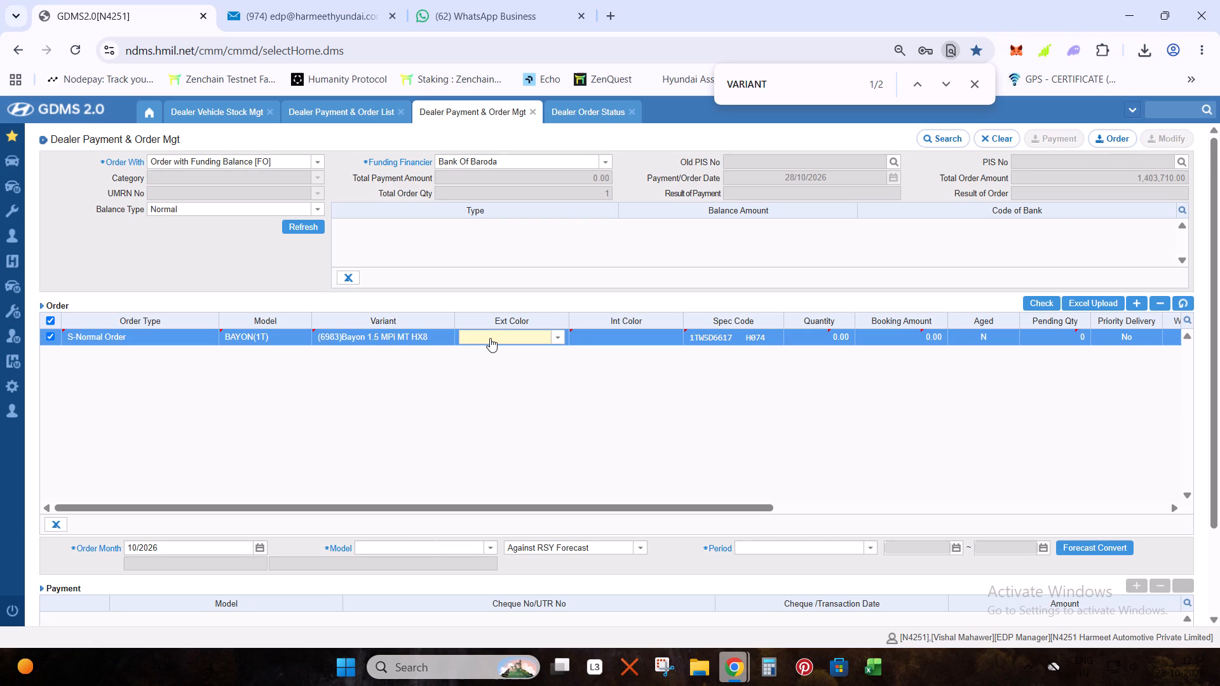
pyautogui.click(490, 338)
pyautogui.tripleClick(418, 337)
pyautogui.hotkey('ctrl', 'c')
pyautogui.hotkey('alt', 'Tab')
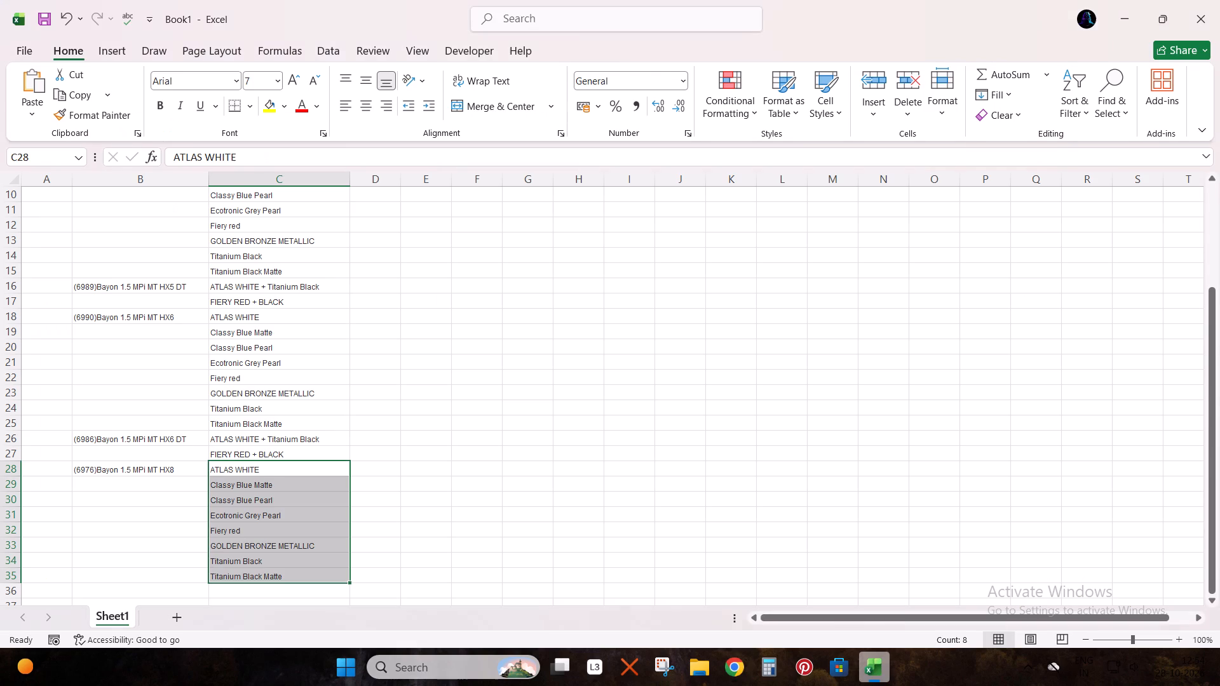
pyautogui.press('Down')
pyautogui.hotkey('ctrl', 'Down')
pyautogui.press('Down')
pyautogui.press('Left')
pyautogui.hotkey('ctrl', 'v')
pyautogui.press('F2')
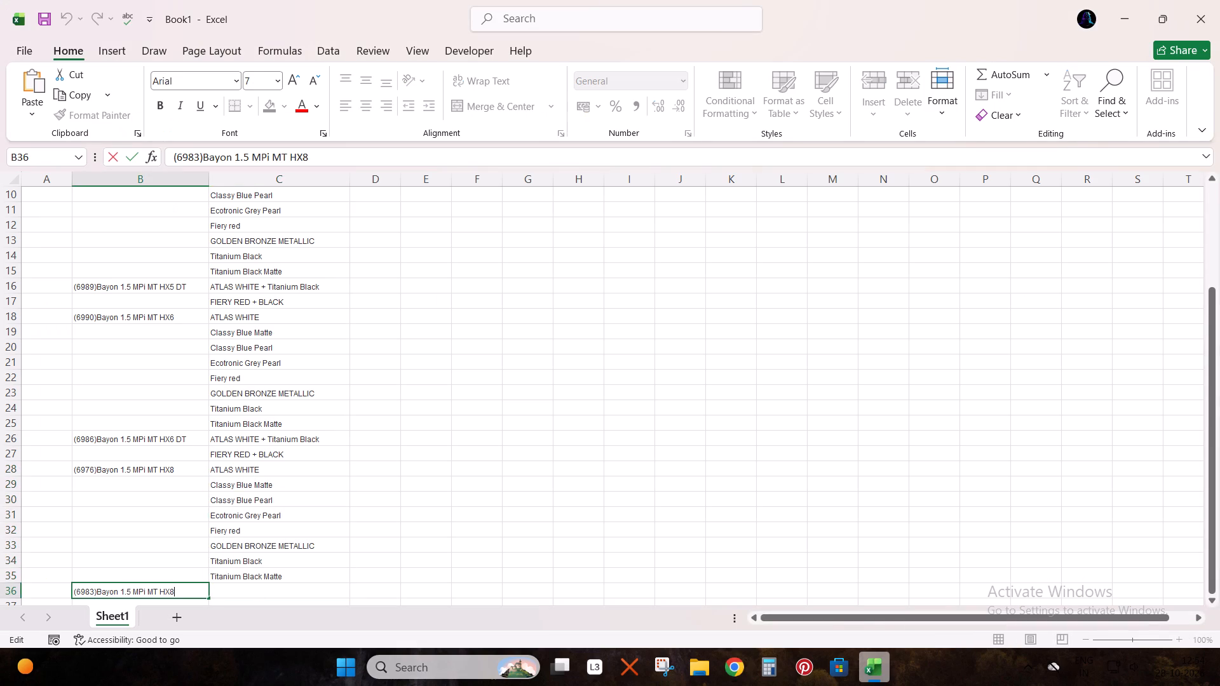
pyautogui.press('space')
pyautogui.write('ST')
pyautogui.press('BackSpace')
pyautogui.press('BackSpace')
pyautogui.write('DT')
pyautogui.press('Tab')
# Check the (6983) exterior colors and copy the two (6986) HX6 DT colors in C26:C27 to C36.
pyautogui.hotkey('alt', 'Tab')
pyautogui.click(476, 339)
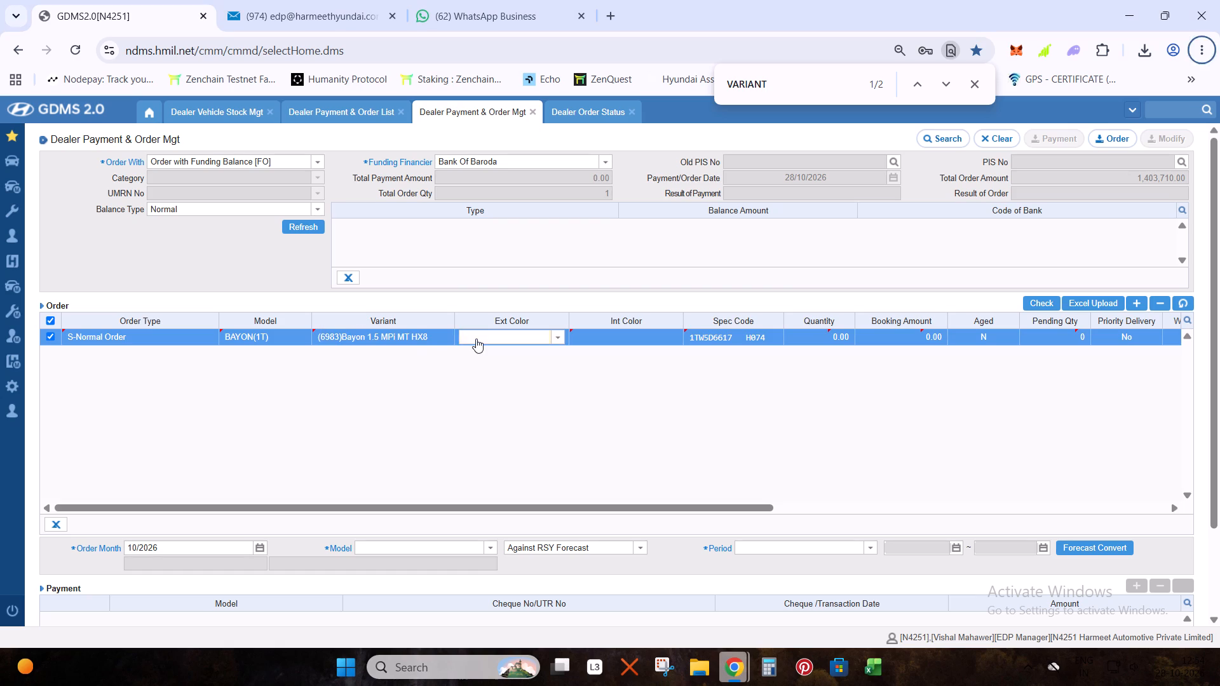
pyautogui.click(476, 339)
pyautogui.hotkey('alt', 'Tab')
pyautogui.moveTo(235, 441); pyautogui.dragTo(241, 455)
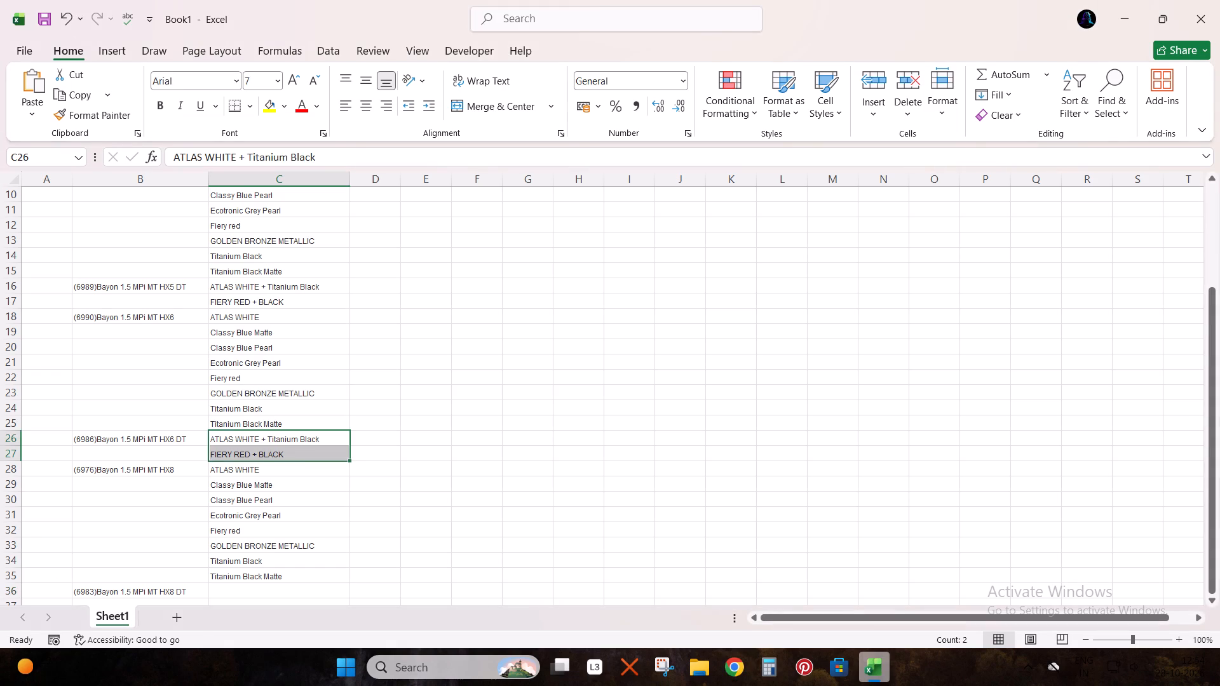
pyautogui.hotkey('ctrl', 'c')
pyautogui.hotkey('ctrl', 'Down')
pyautogui.hotkey('ctrl', 'Right')
pyautogui.hotkey('ctrl', 'Left')
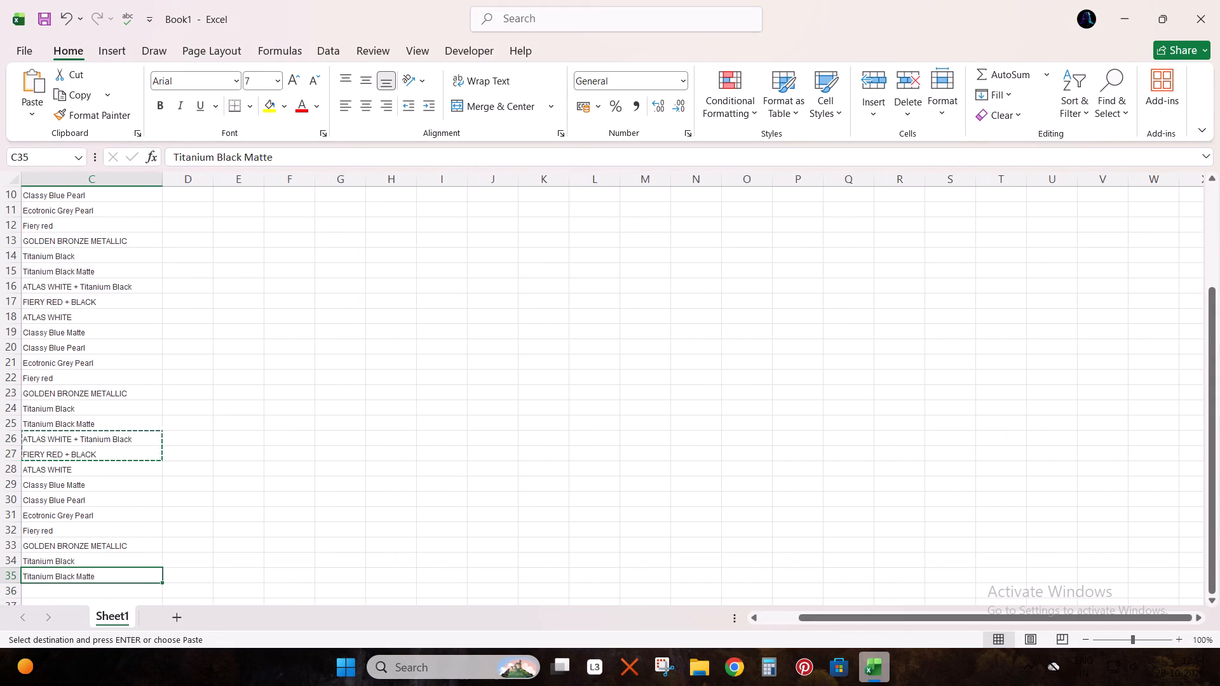
pyautogui.hotkey('ctrl', 'Left')
pyautogui.press('Right')
pyautogui.press('Down')
pyautogui.press('Right')
pyautogui.press('Down')
pyautogui.press('Up')
pyautogui.hotkey('ctrl', 'v')
pyautogui.press('Down')
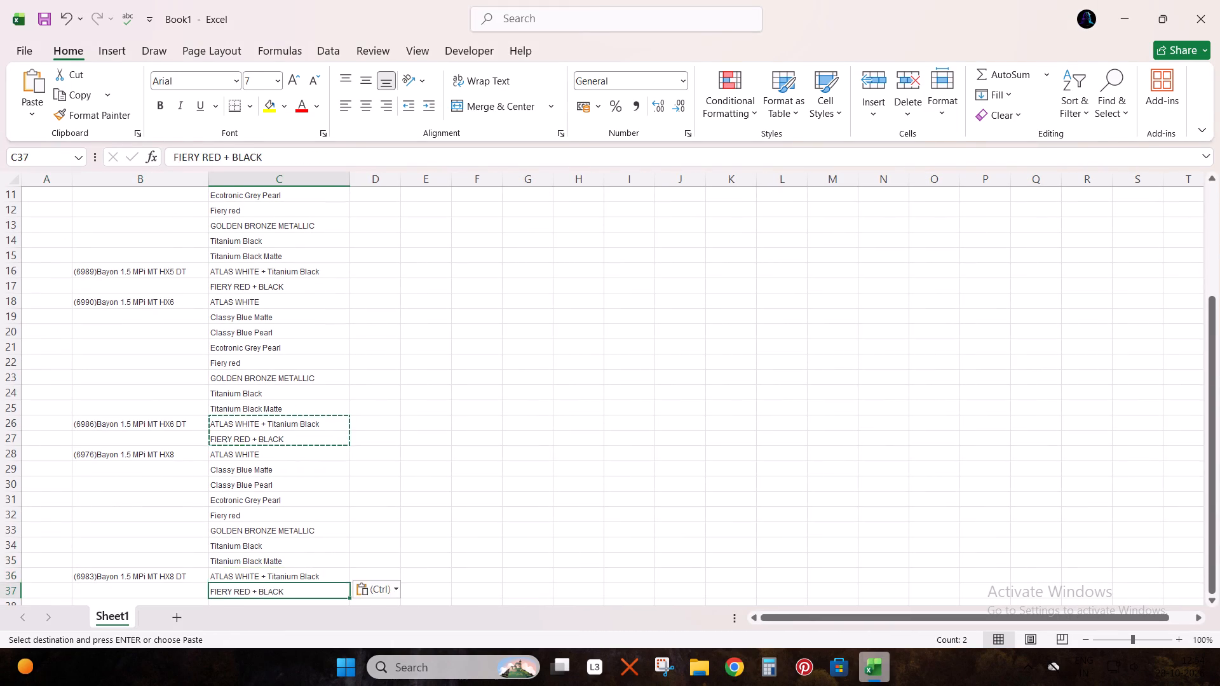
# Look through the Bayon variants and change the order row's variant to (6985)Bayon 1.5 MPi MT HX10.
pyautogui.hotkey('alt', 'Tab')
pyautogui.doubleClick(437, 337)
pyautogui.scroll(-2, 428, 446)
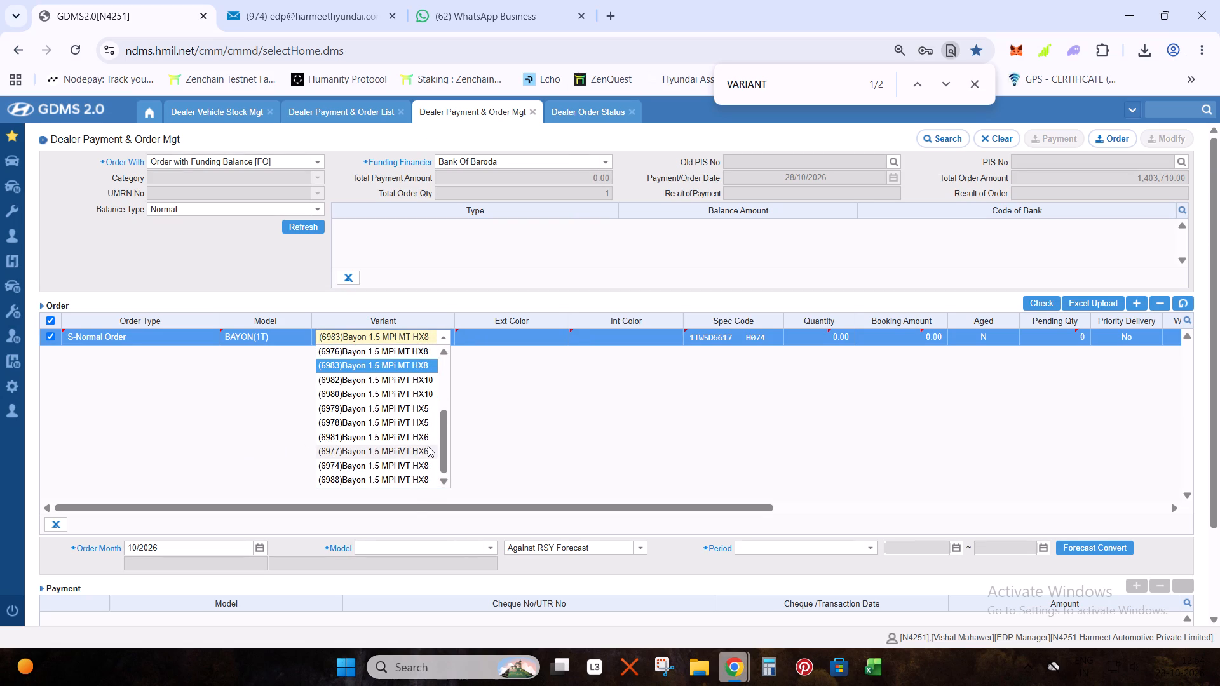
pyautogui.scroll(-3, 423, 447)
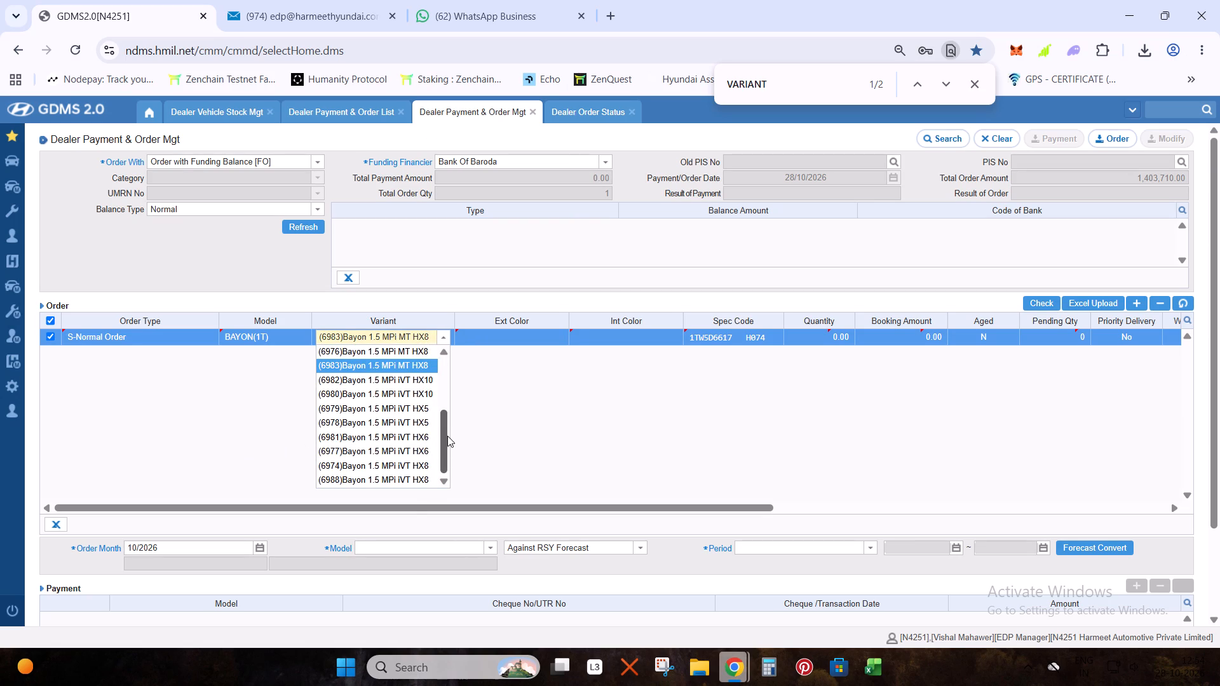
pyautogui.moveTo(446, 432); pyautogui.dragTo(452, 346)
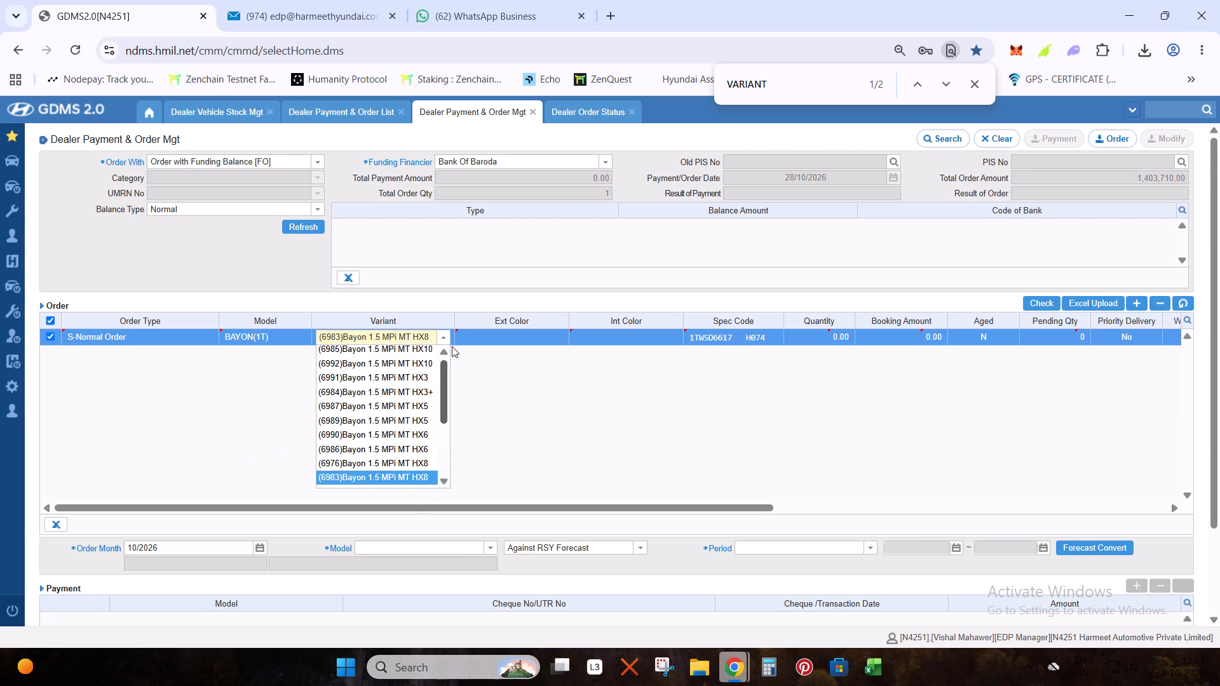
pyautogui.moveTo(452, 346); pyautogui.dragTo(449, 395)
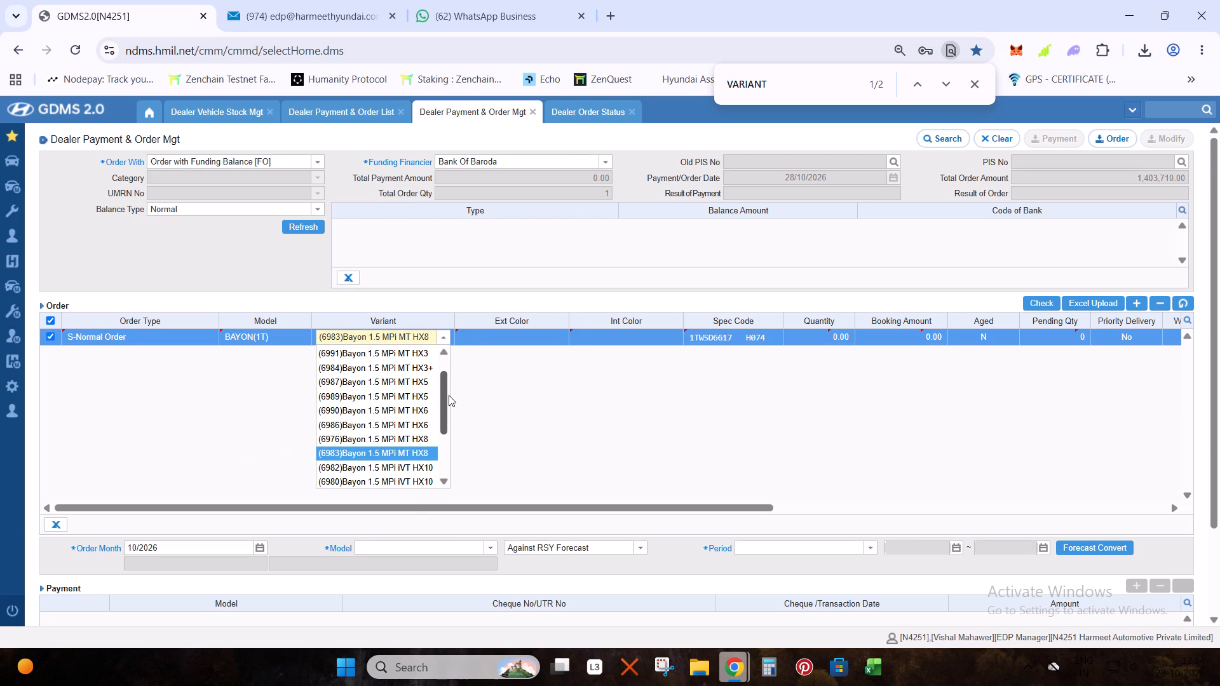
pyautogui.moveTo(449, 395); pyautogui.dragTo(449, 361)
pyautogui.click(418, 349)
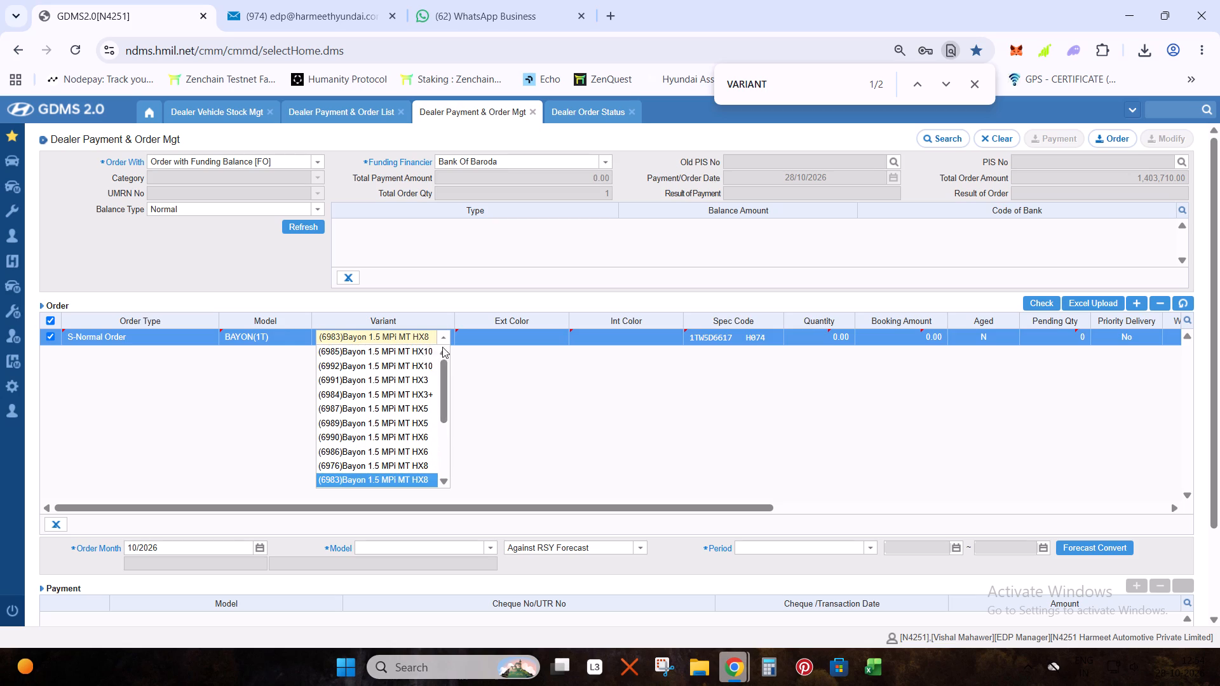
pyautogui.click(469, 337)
# Change the order row's variant to (6992)Bayon 1.5 MPi MT HX10 and copy its name into cell B38 of the Excel sheet.
pyautogui.doubleClick(432, 337)
pyautogui.click(430, 367)
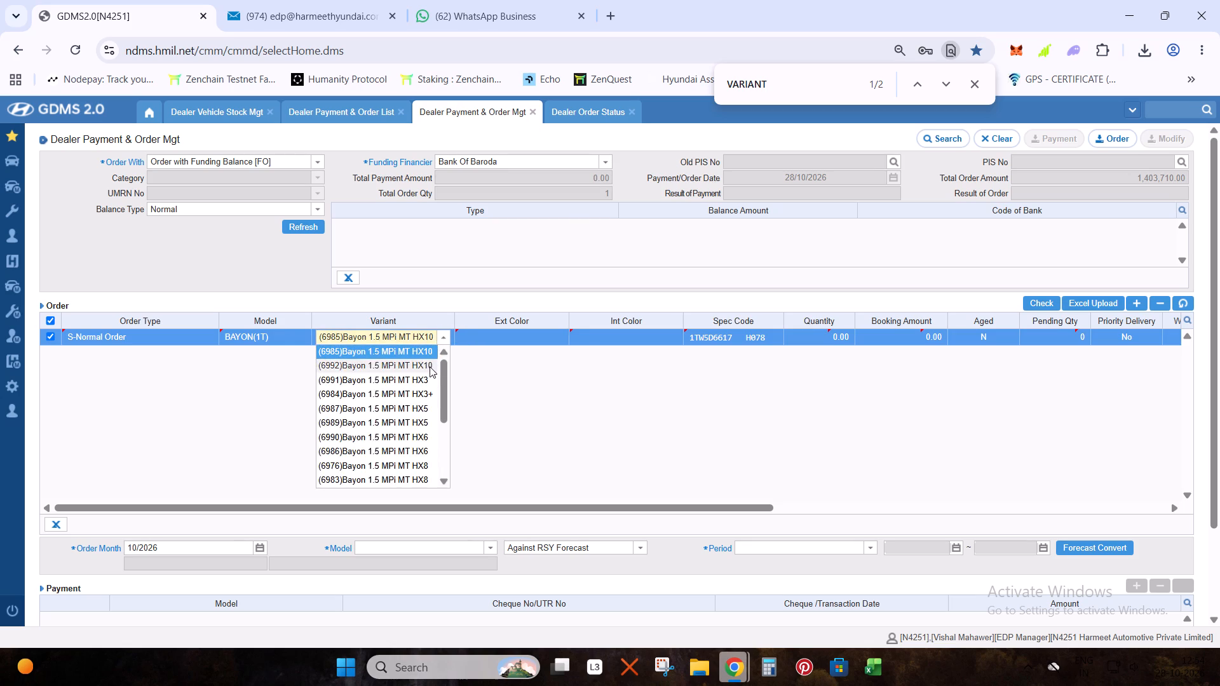
pyautogui.tripleClick(404, 335)
pyautogui.hotkey('ctrl', 'c')
pyautogui.hotkey('alt', 'Tab')
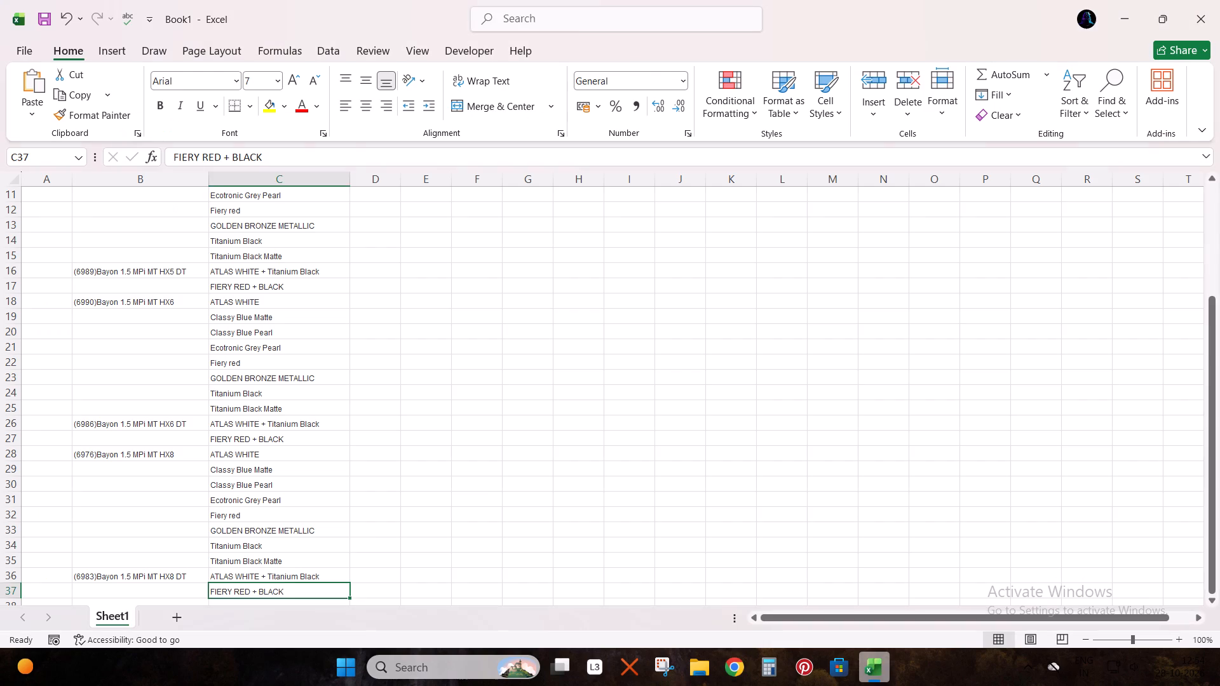
pyautogui.press('Down')
pyautogui.press('Left')
pyautogui.hotkey('ctrl', 'v')
pyautogui.press('Right')
# Check the (6992) HX10 exterior colors and copy the matching (6976) HX8 color list in C28:C35 to C38.
pyautogui.hotkey('alt', 'Tab')
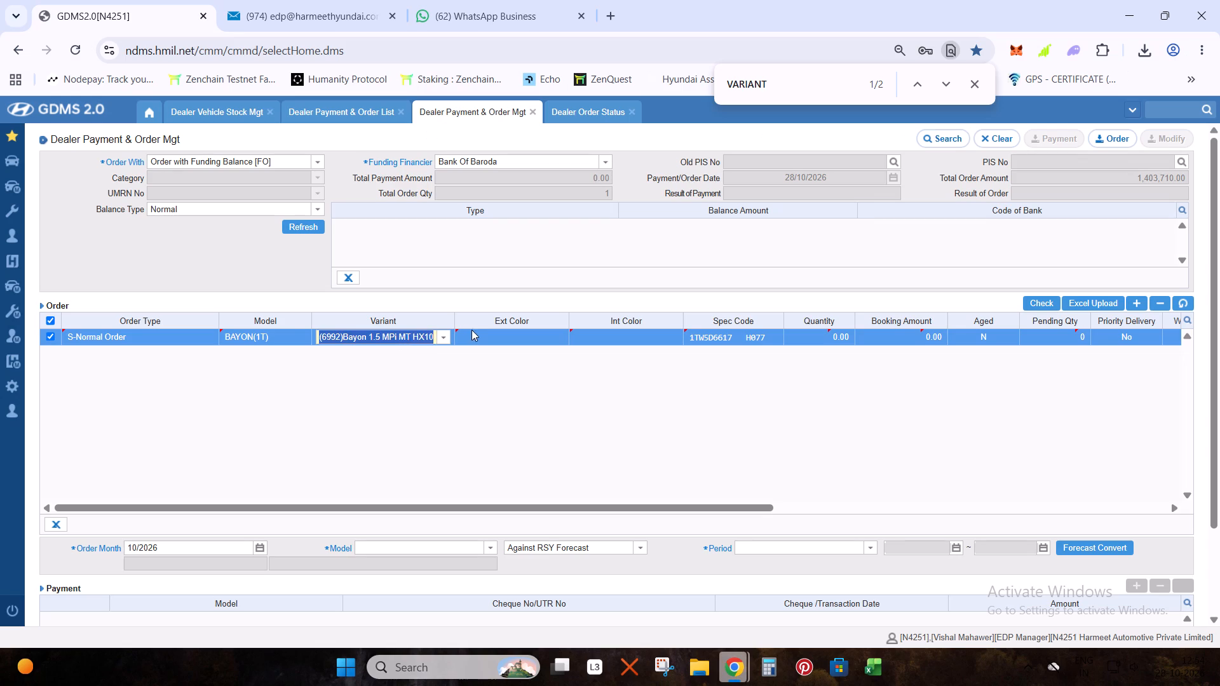
pyautogui.doubleClick(471, 330)
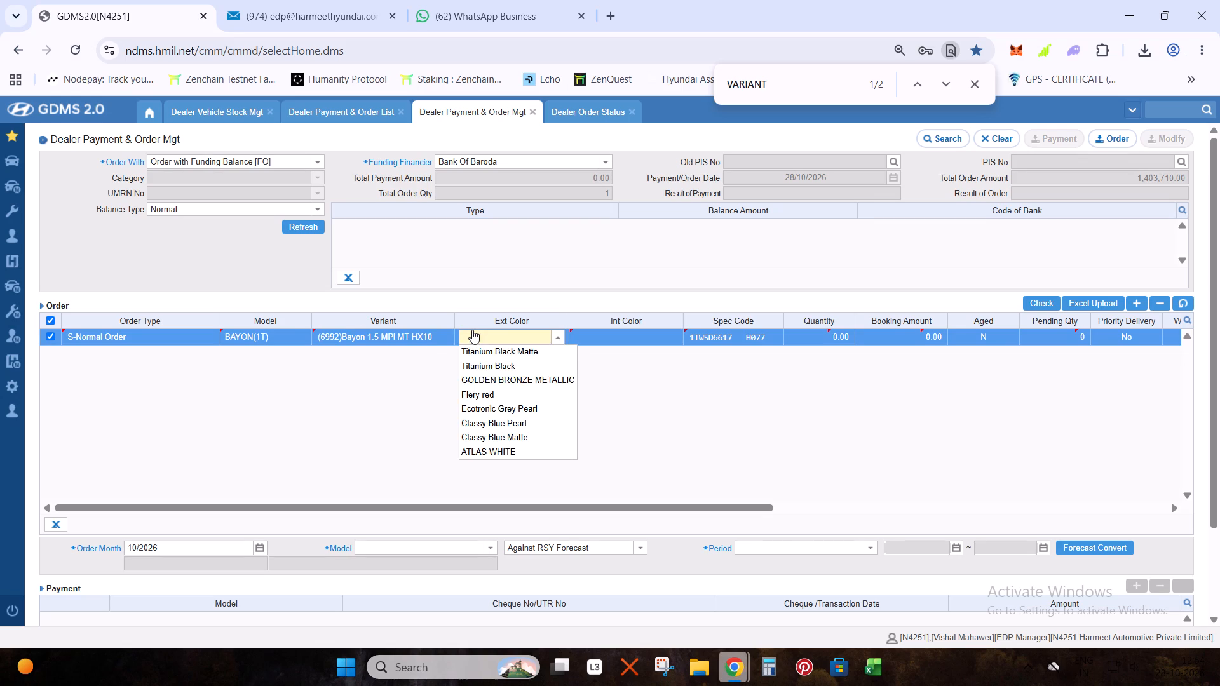
pyautogui.hotkey('alt', 'Tab')
pyautogui.press('Up')
pyautogui.press('Up')
pyautogui.press('Up')
pyautogui.press('Up')
pyautogui.press('Up')
pyautogui.press('Up')
pyautogui.press('Up')
pyautogui.press('Up')
pyautogui.press('Up')
pyautogui.press('Up')
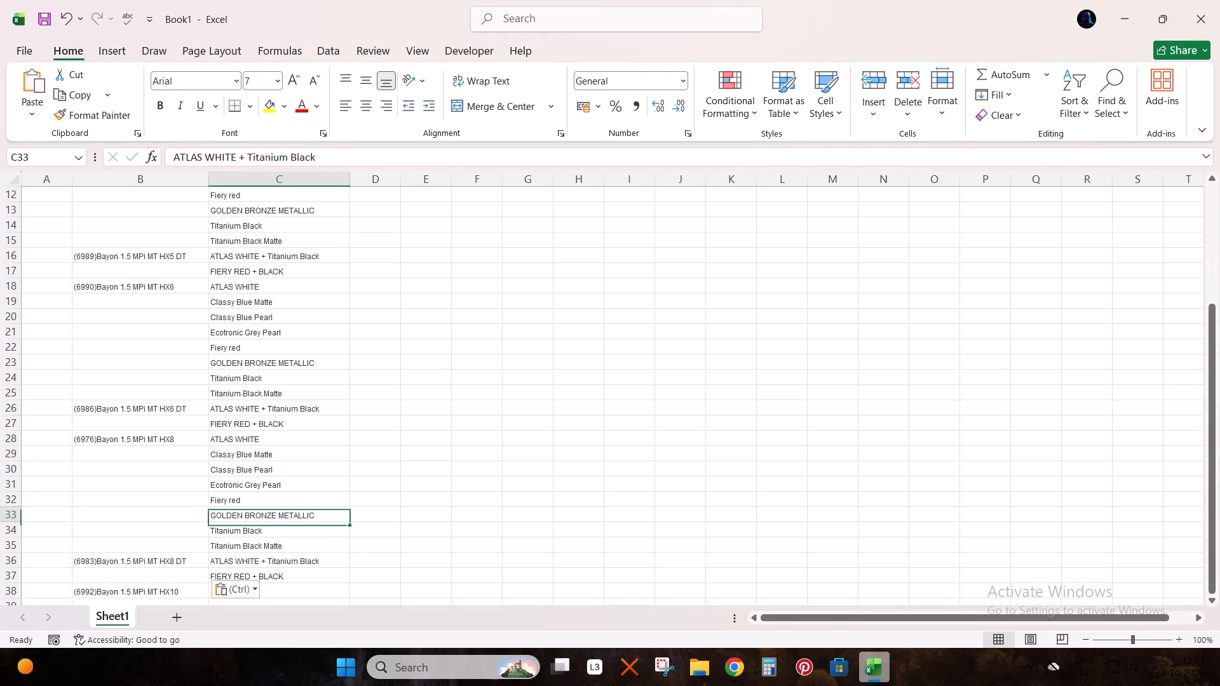
pyautogui.hotkey('shift', 'Down')
pyautogui.hotkey('shift', 'Down')
pyautogui.hotkey('shift', 'Down')
pyautogui.hotkey('shift', 'Down')
pyautogui.hotkey('shift', 'Down')
pyautogui.hotkey('shift', 'Down')
pyautogui.hotkey('shift', 'Down')
pyautogui.hotkey('ctrl', 'c')
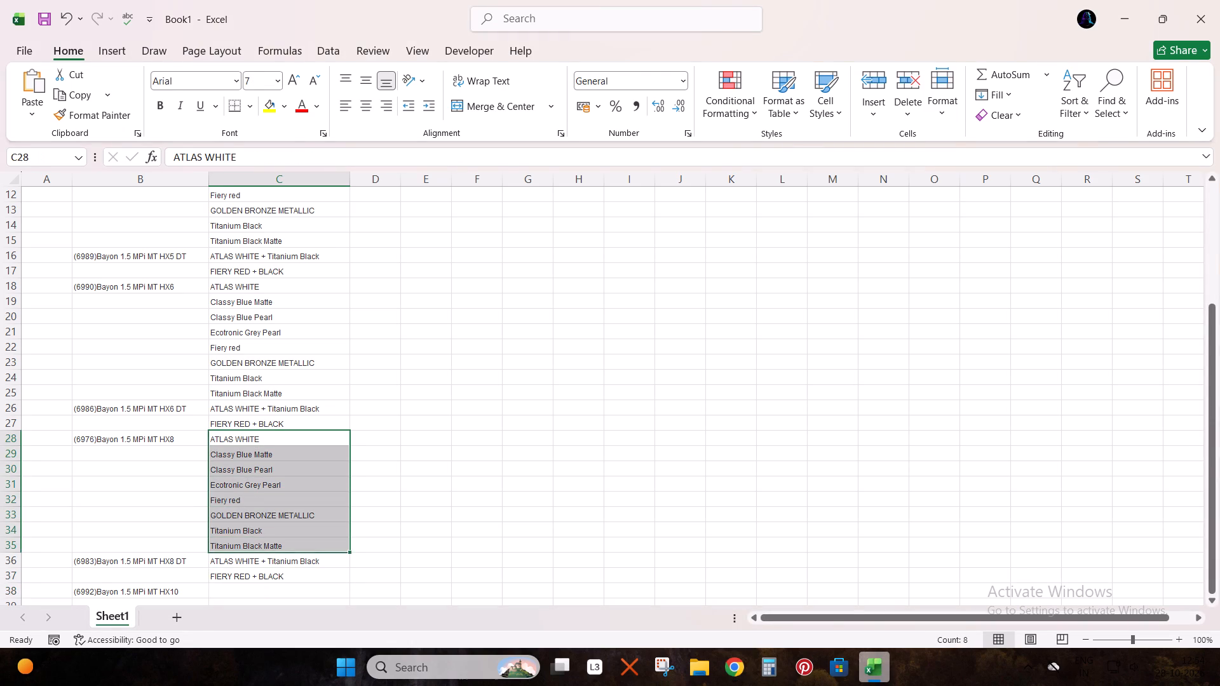
pyautogui.hotkey('ctrl', 'Down')
pyautogui.press('Down')
pyautogui.hotkey('ctrl', 'v')
# Move to cell B46 below the HX10 color list and start saving the workbook with Downloads as the location.
pyautogui.press('Down')
pyautogui.press('Left')
pyautogui.press('Down')
pyautogui.press('Down')
pyautogui.press('Down')
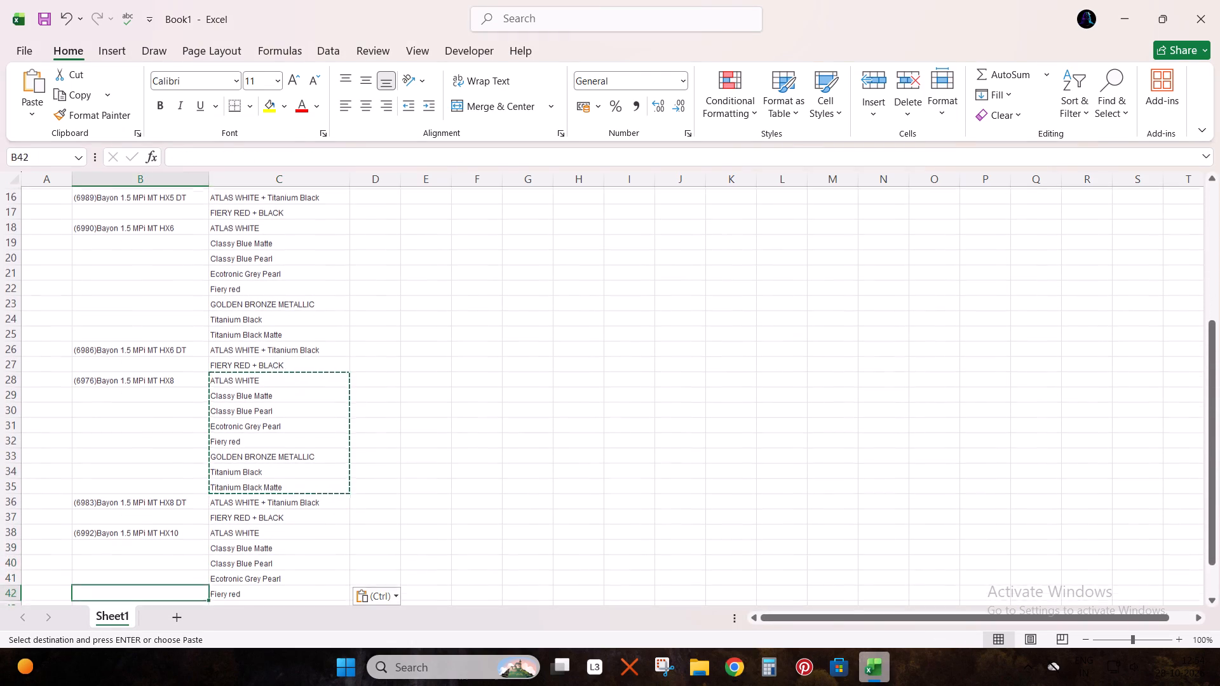
pyautogui.press('Down')
pyautogui.press('Down')
pyautogui.press('Down')
pyautogui.press('Down')
pyautogui.press('Down')
pyautogui.press('Up')
pyautogui.hotkey('ctrl', 's')
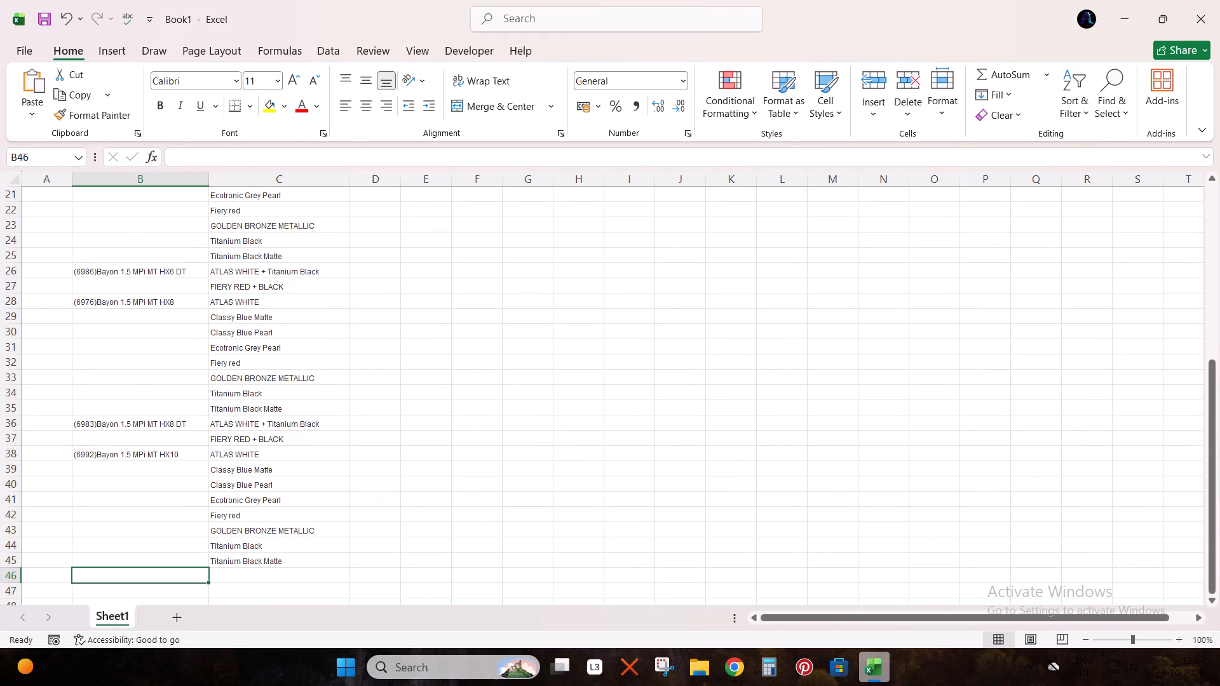
pyautogui.click(535, 347)
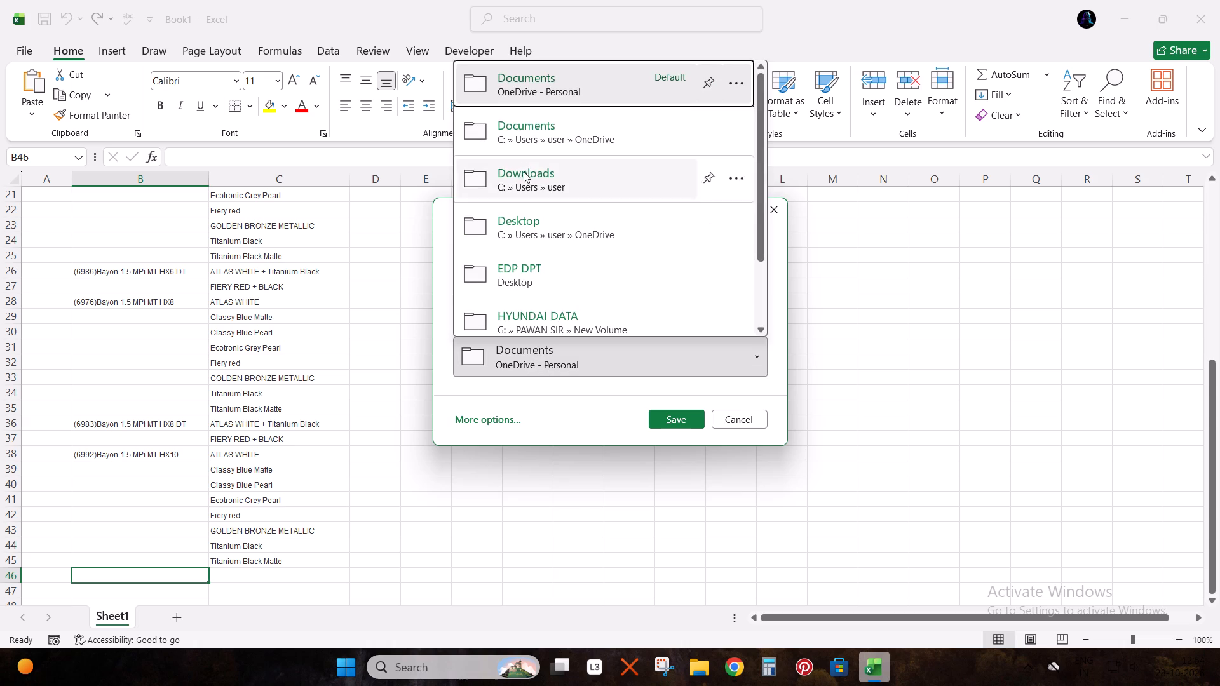
pyautogui.click(529, 178)
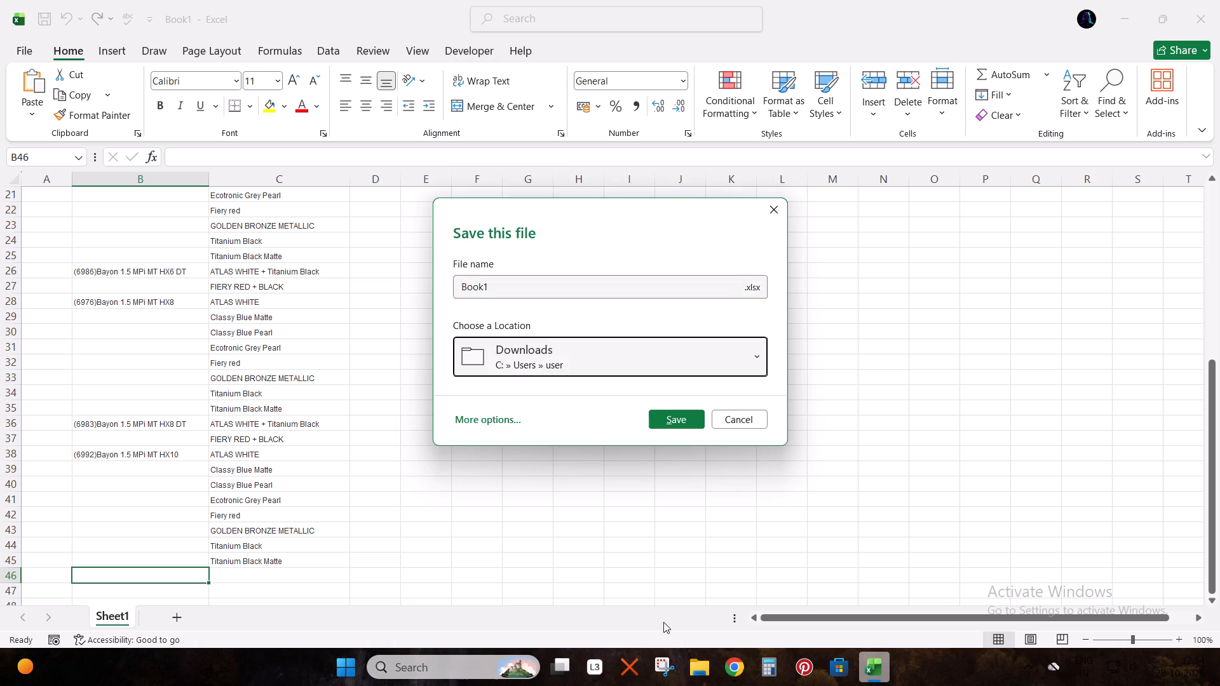
# Copy the name of the existing Color quota file in the Downloads folder and use it as the workbook's file name.
pyautogui.click(701, 664)
pyautogui.click(51, 247)
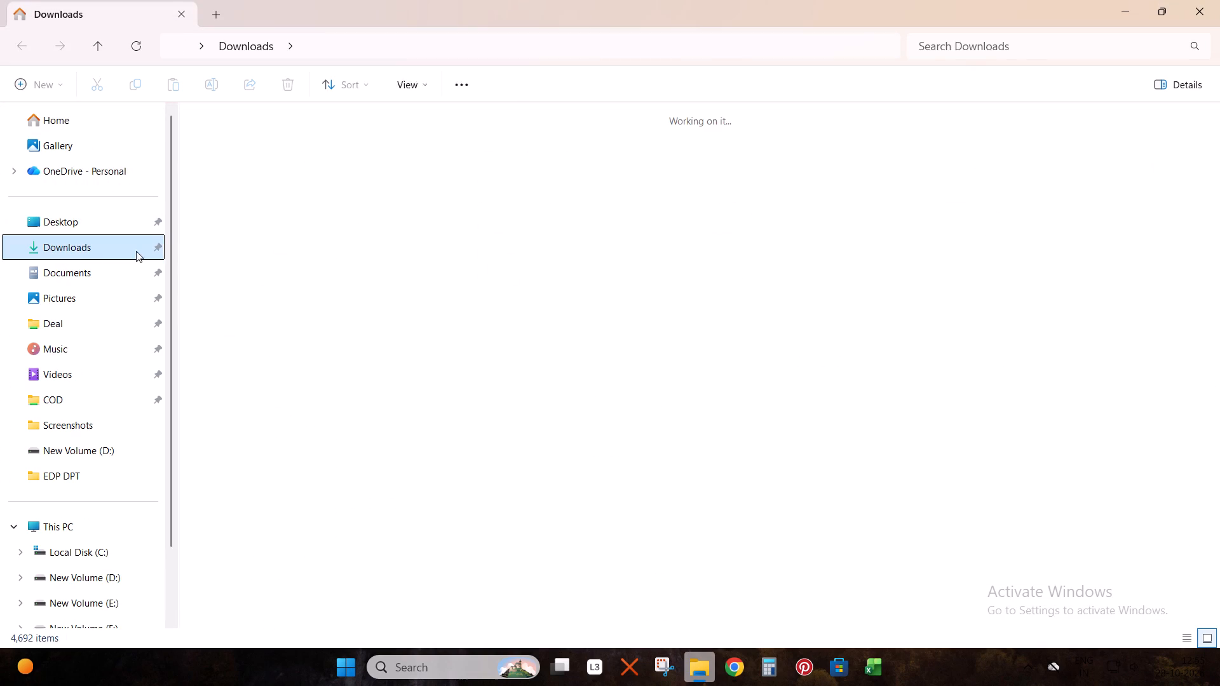
pyautogui.click(592, 198)
pyautogui.press('F2')
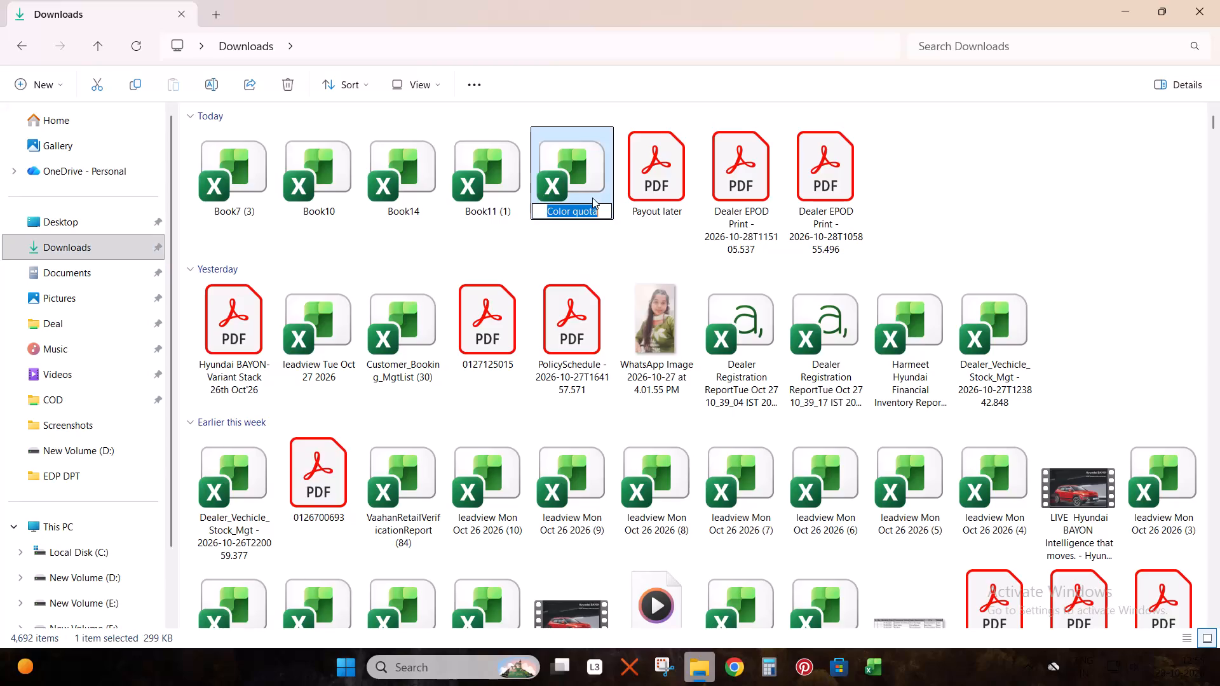
pyautogui.hotkey('ctrl', 'c')
pyautogui.hotkey('alt', 'Tab')
pyautogui.click(527, 277)
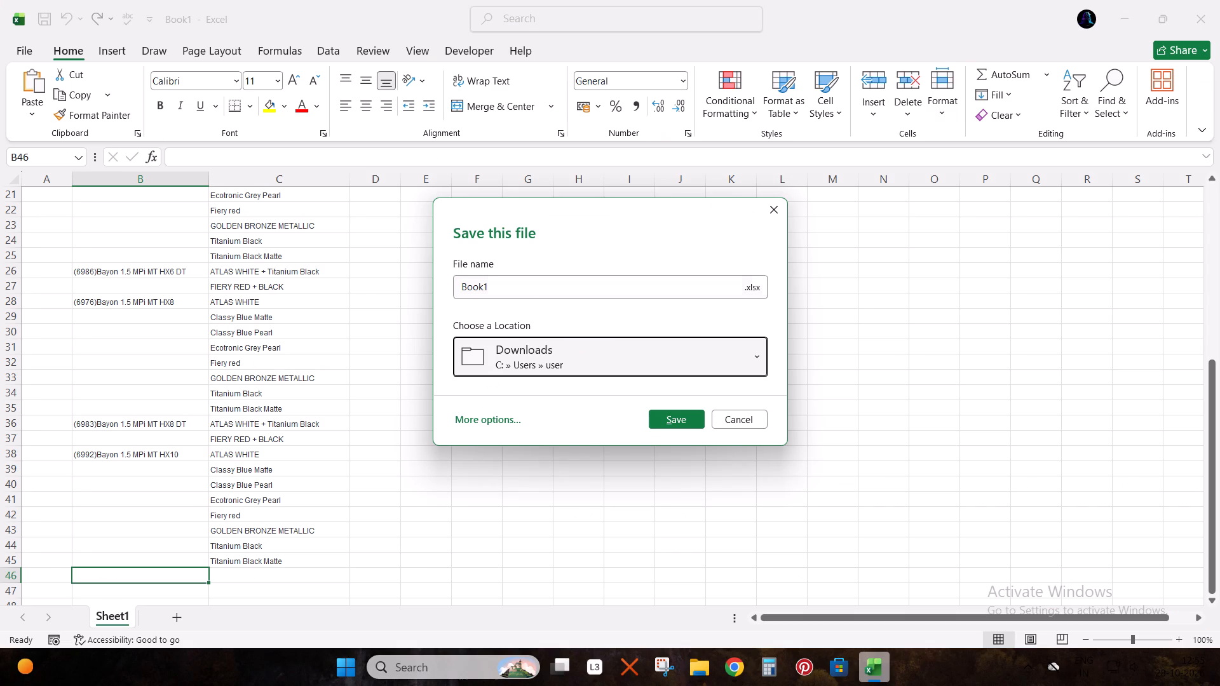
pyautogui.click(528, 285)
pyautogui.hotkey('ctrl', 'v')
# Change the file name to "BAYON - Color Quota" and save the workbook.
pyautogui.hotkey('ctrl', 'Up')
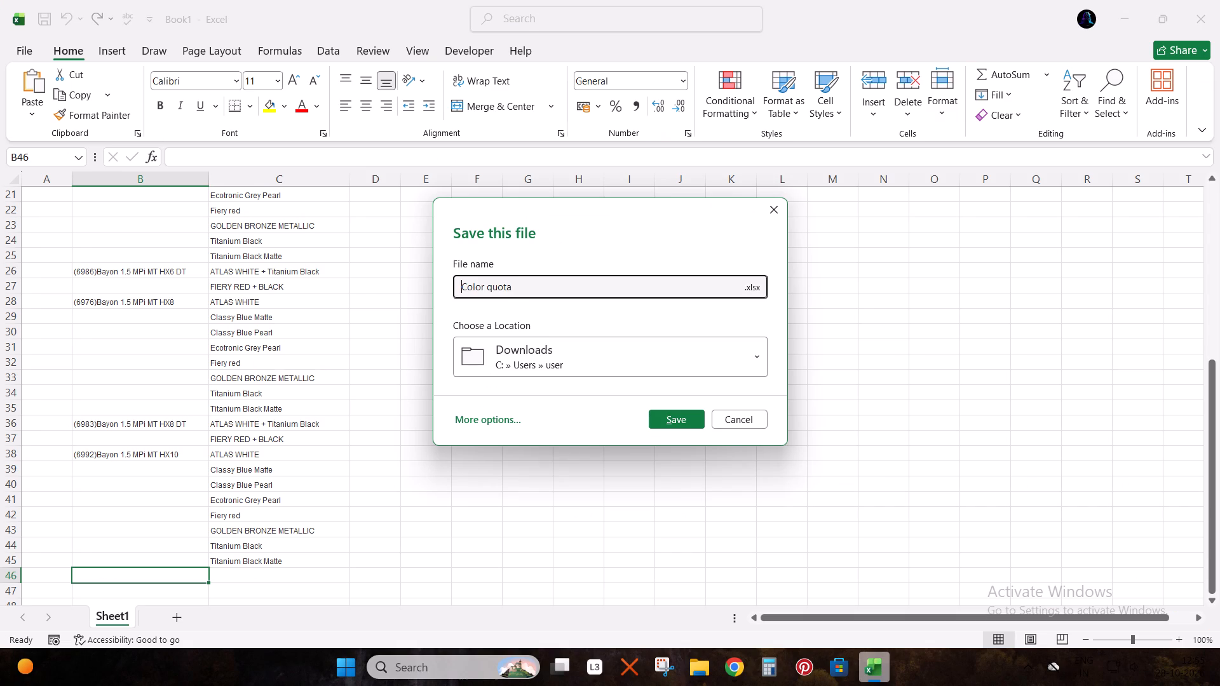
pyautogui.write('BAYOMN')
pyautogui.press('BackSpace')
pyautogui.press('BackSpace')
pyautogui.write('N -')
pyautogui.press('space')
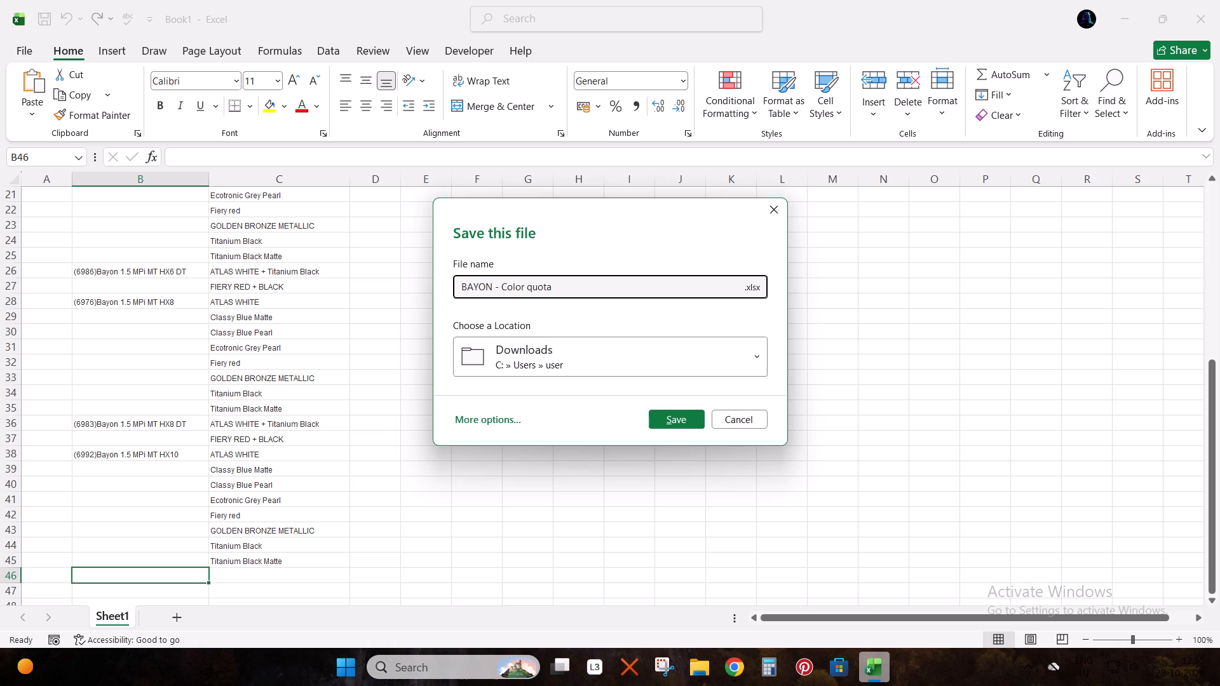
pyautogui.hotkey('ctrl', 'Right')
pyautogui.press('Delete')
pyautogui.press('q')
pyautogui.press('Return')
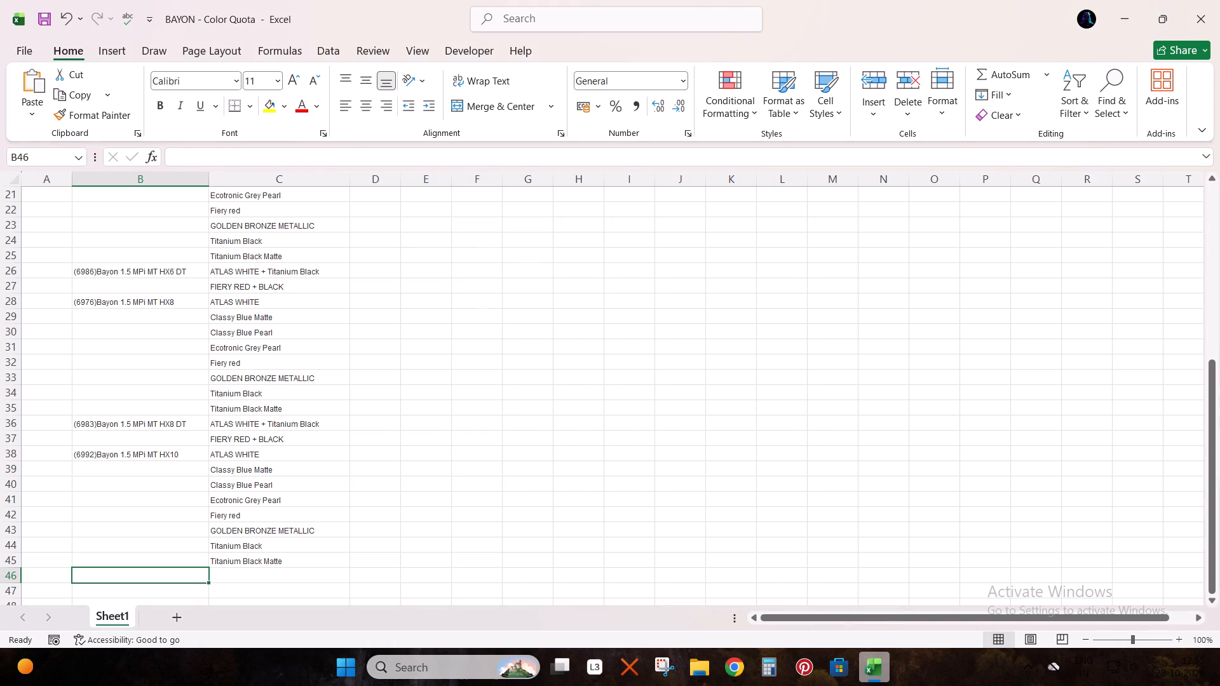
# On the GDMS order page in Chrome, change the order row's variant to (6985)Bayon 1.5 MPi MT HX10 and check its exterior colors.
pyautogui.scroll(-1, 290, 434)
pyautogui.hotkey('alt', 'Tab')
pyautogui.hotkey('alt', 'Tab')
pyautogui.hotkey('alt', 'Tab')
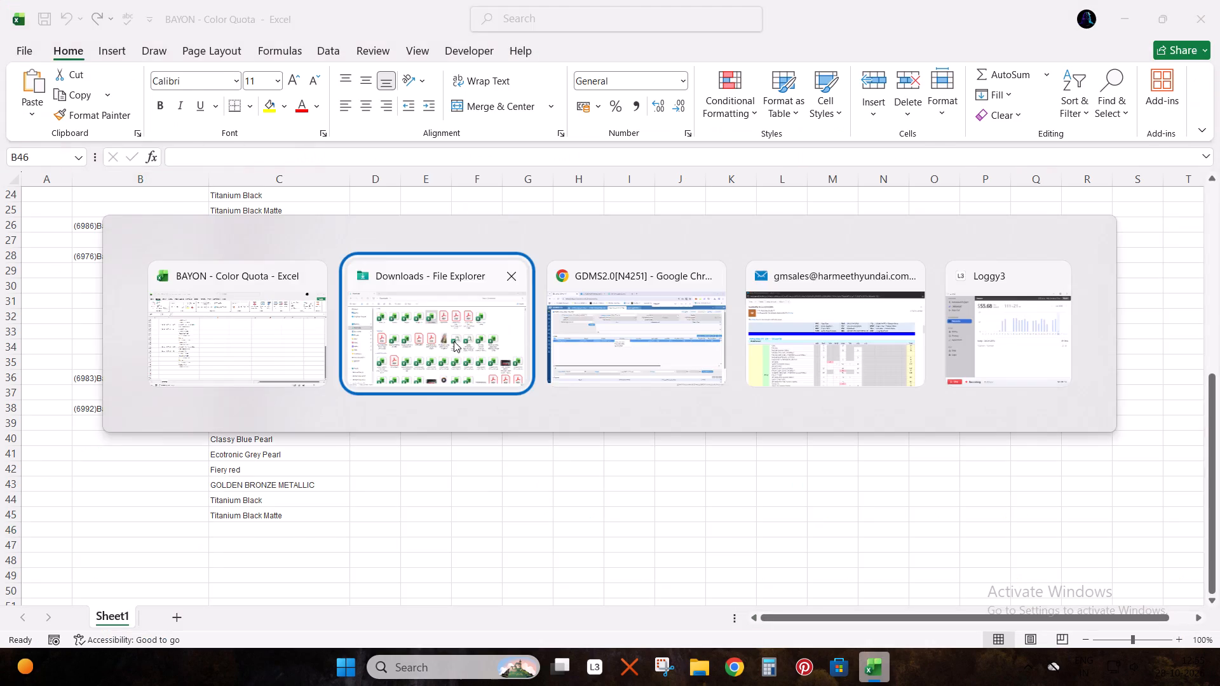
pyautogui.hotkey('alt', 'Tab')
pyautogui.doubleClick(418, 337)
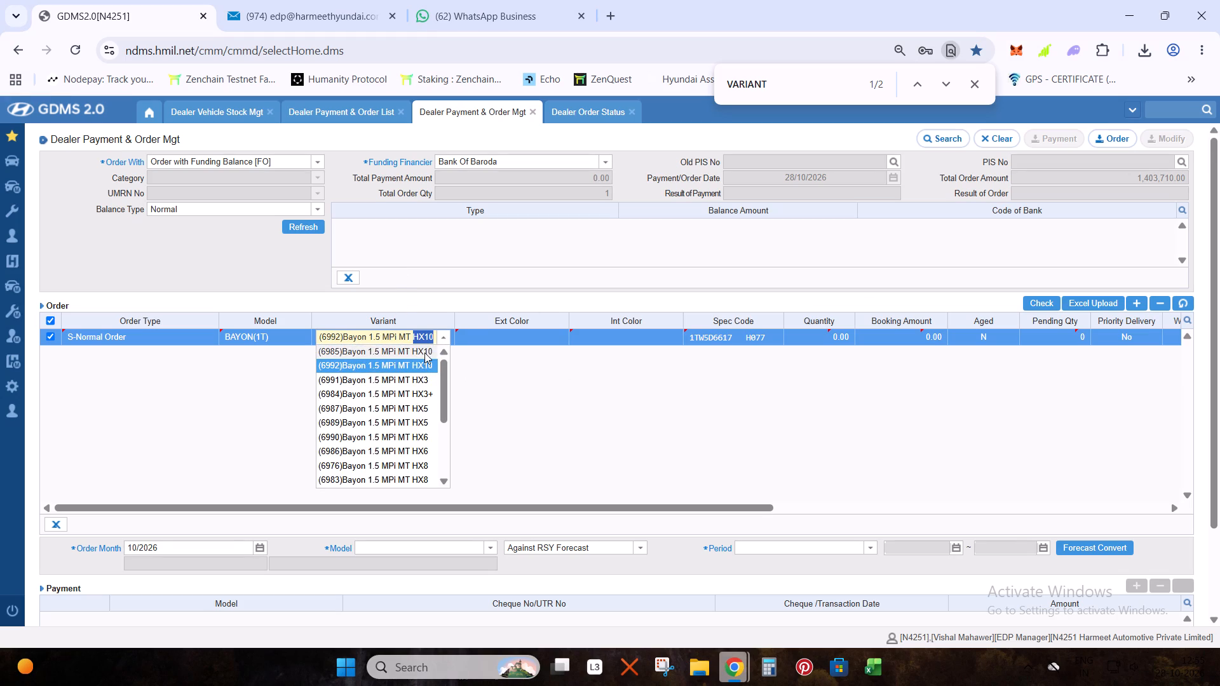
pyautogui.click(424, 353)
pyautogui.click(490, 329)
pyautogui.click(496, 338)
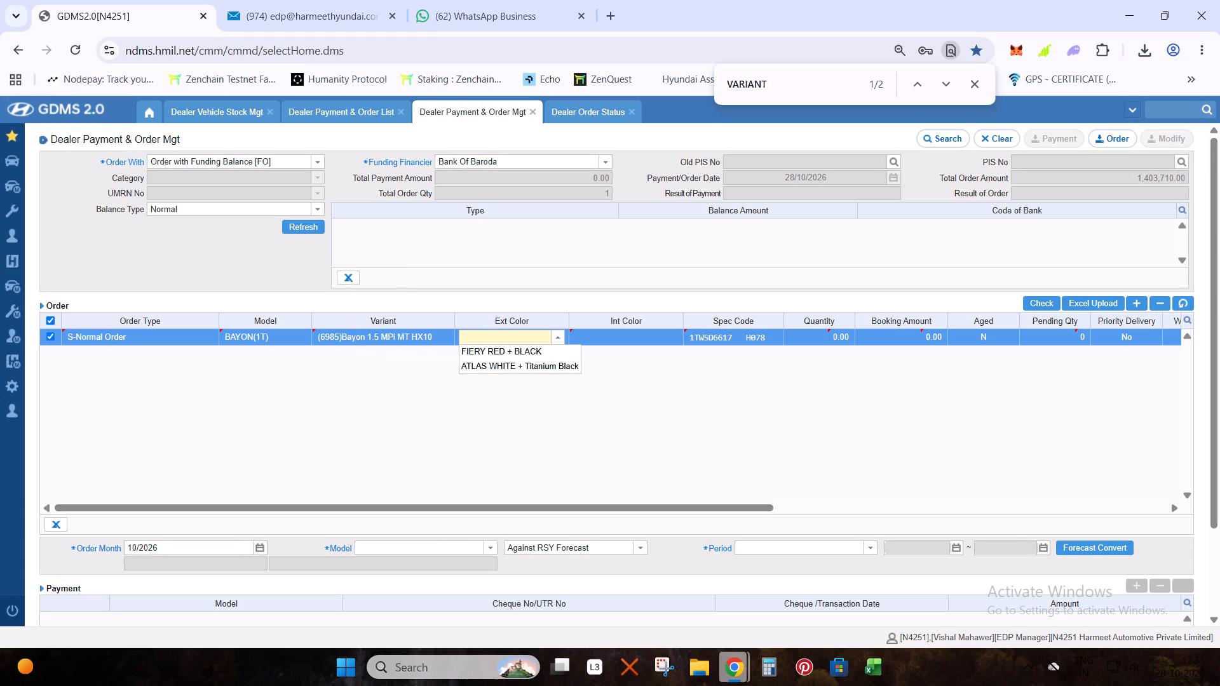
# Copy the (6985)Bayon 1.5 MPi MT HX10 variant name into cell B46 of the Excel sheet and append DT to it.
pyautogui.tripleClick(405, 335)
pyautogui.hotkey('ctrl', 'c')
pyautogui.hotkey('alt', 'Tab')
pyautogui.hotkey('ctrl', 'v')
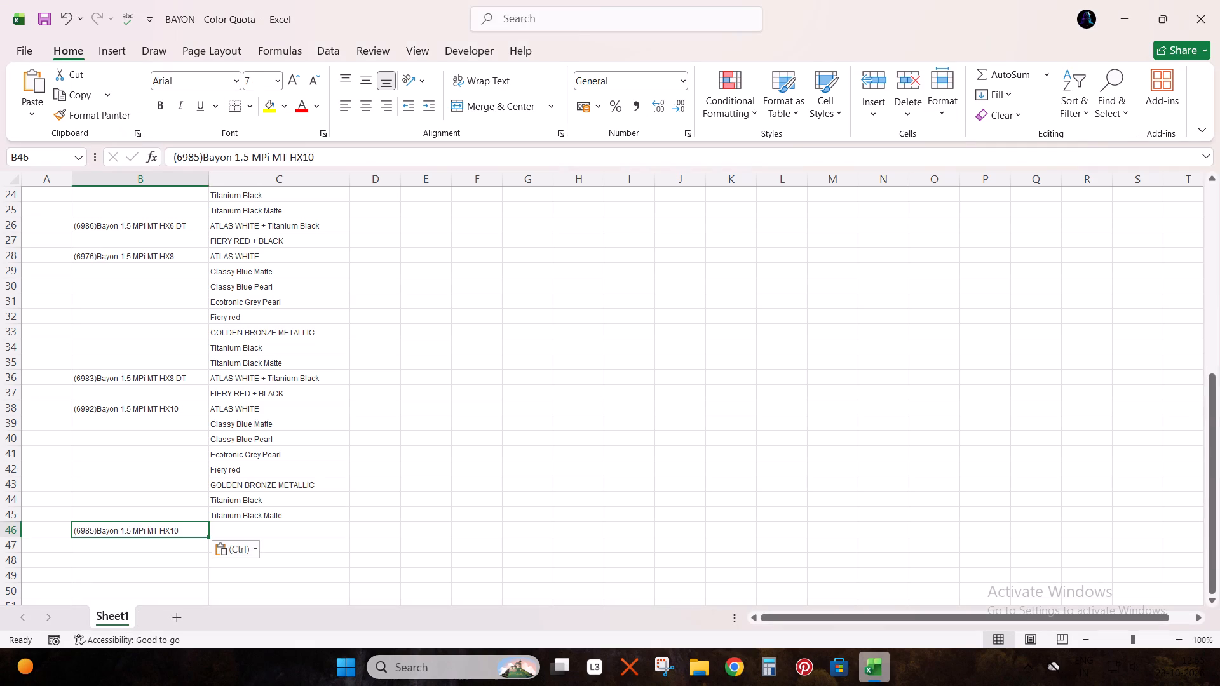
pyautogui.press('Right')
pyautogui.press('Left')
pyautogui.press('F2')
pyautogui.press('space')
pyautogui.write('DT')
pyautogui.press('Tab')
# Copy the two (6983) HX8 DT colors in C36:C37 to C46 for the (6985) HX10 DT variant.
pyautogui.hotkey('alt', 'Tab')
pyautogui.hotkey('alt', 'Tab')
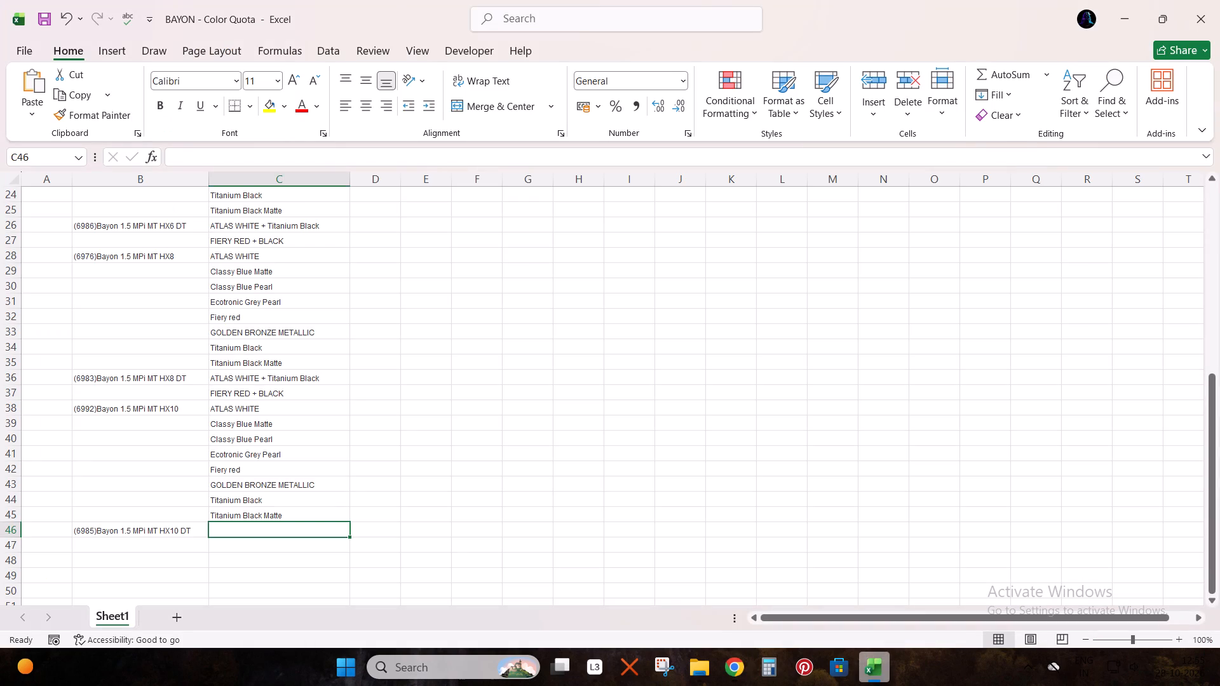
pyautogui.moveTo(237, 384); pyautogui.dragTo(240, 392)
pyautogui.hotkey('ctrl', 'c')
pyautogui.hotkey('ctrl', 'Down')
pyautogui.press('Down')
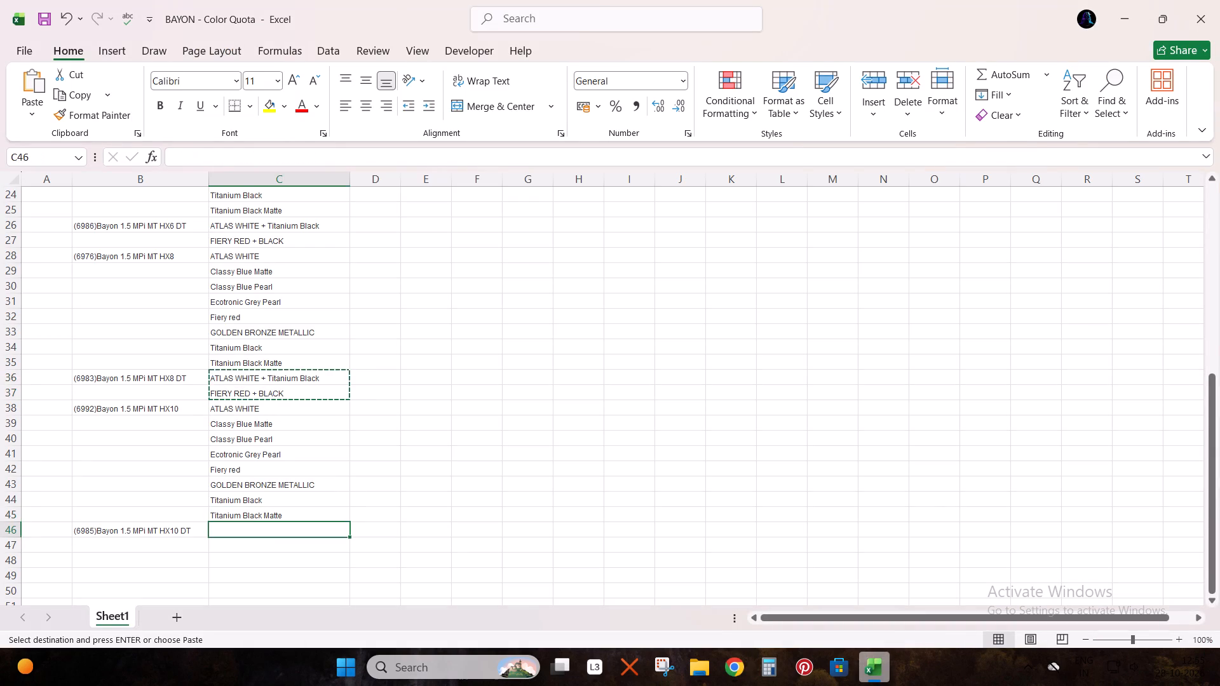
pyautogui.hotkey('ctrl', 'v')
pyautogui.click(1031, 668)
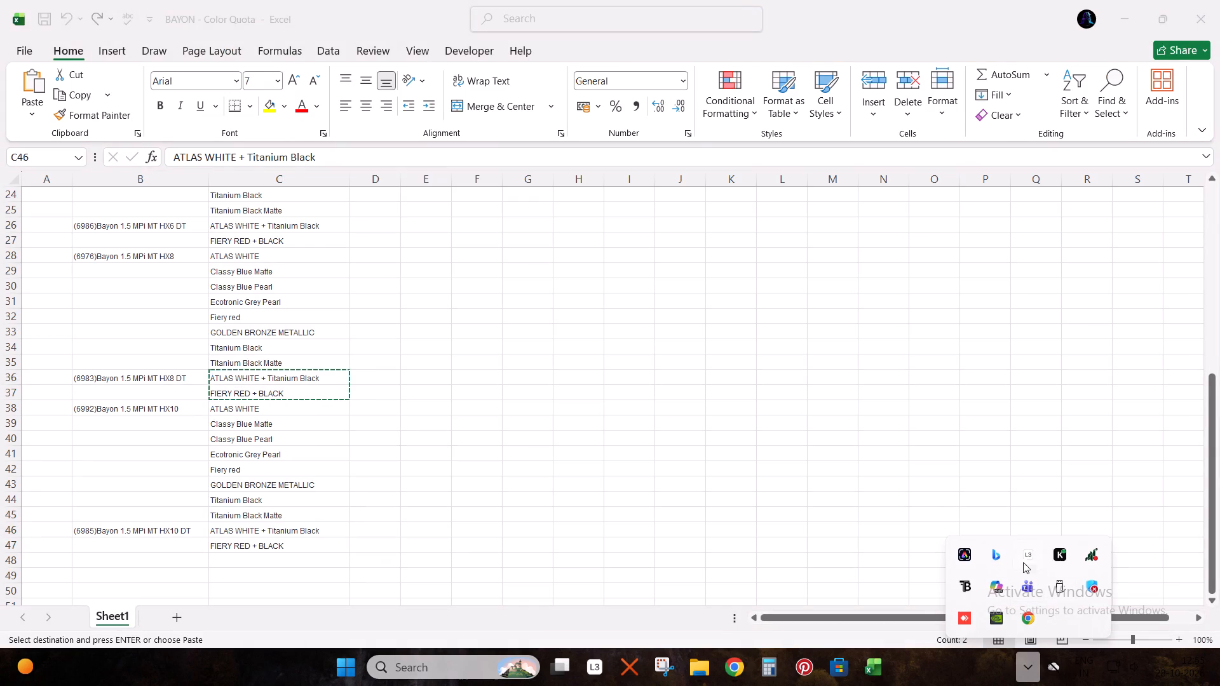
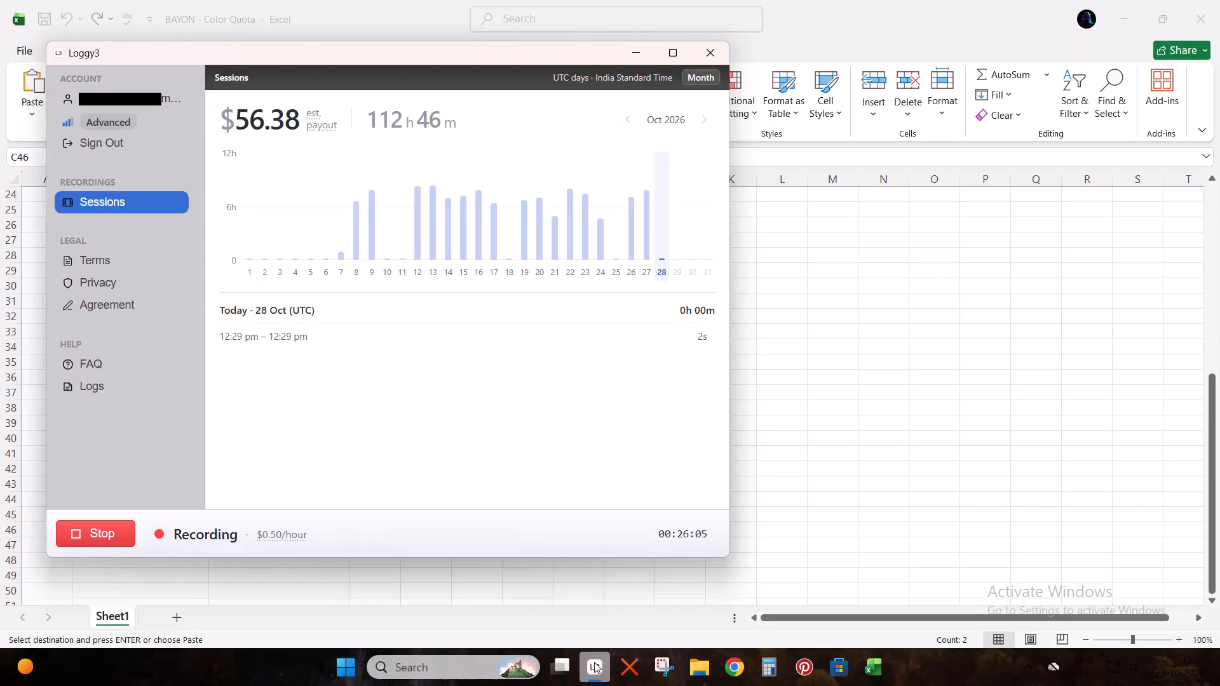
# Return to the Excel sheet, go to cell B48 and save the workbook.
pyautogui.click(594, 662)
pyautogui.click(150, 558)
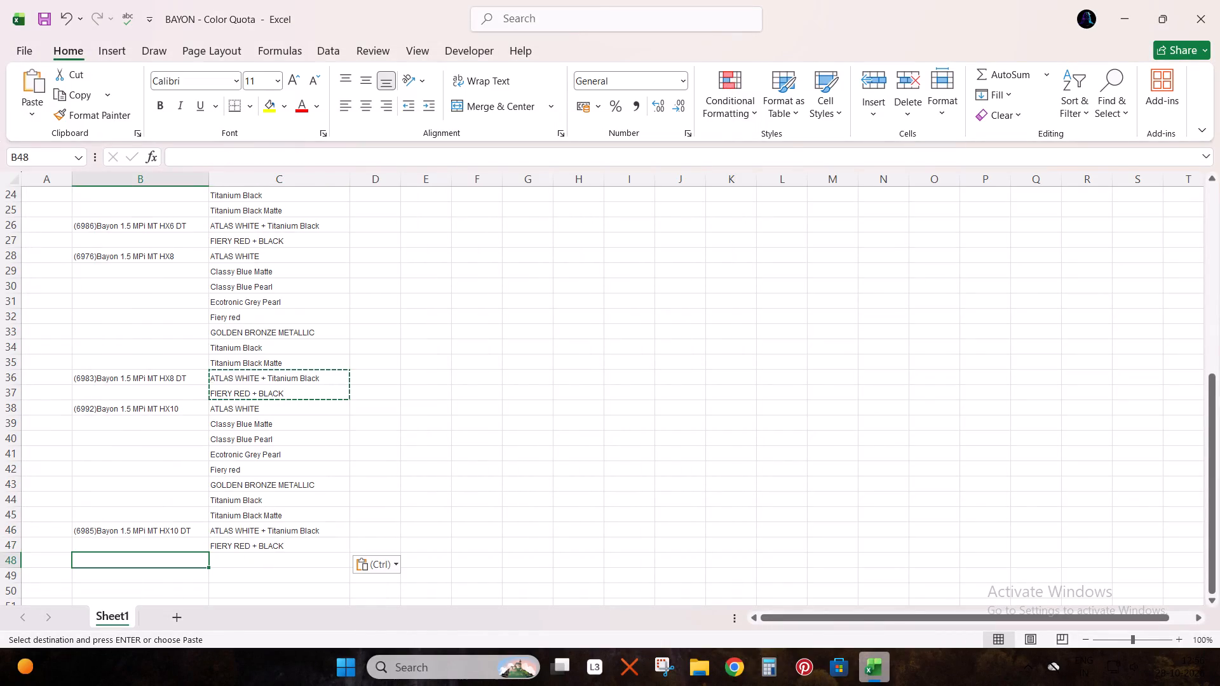
pyautogui.hotkey('ctrl', 's')
# On the GDMS order page in Chrome, change the order row's variant to (6979)Bayon 1.5 MPi iVT HX5 and open its exterior color field.
pyautogui.hotkey('alt', 'Tab')
pyautogui.hotkey('alt', 'Tab')
pyautogui.hotkey('alt', 'Tab')
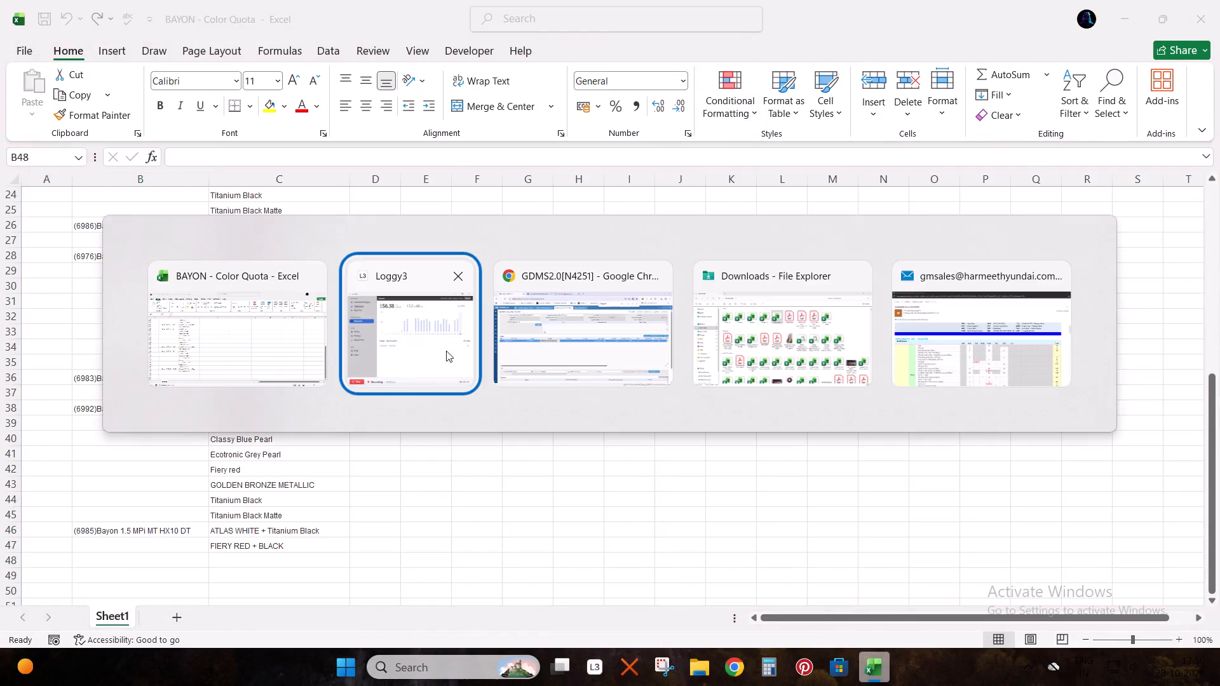
pyautogui.hotkey('alt', 'Tab')
pyautogui.click(400, 333)
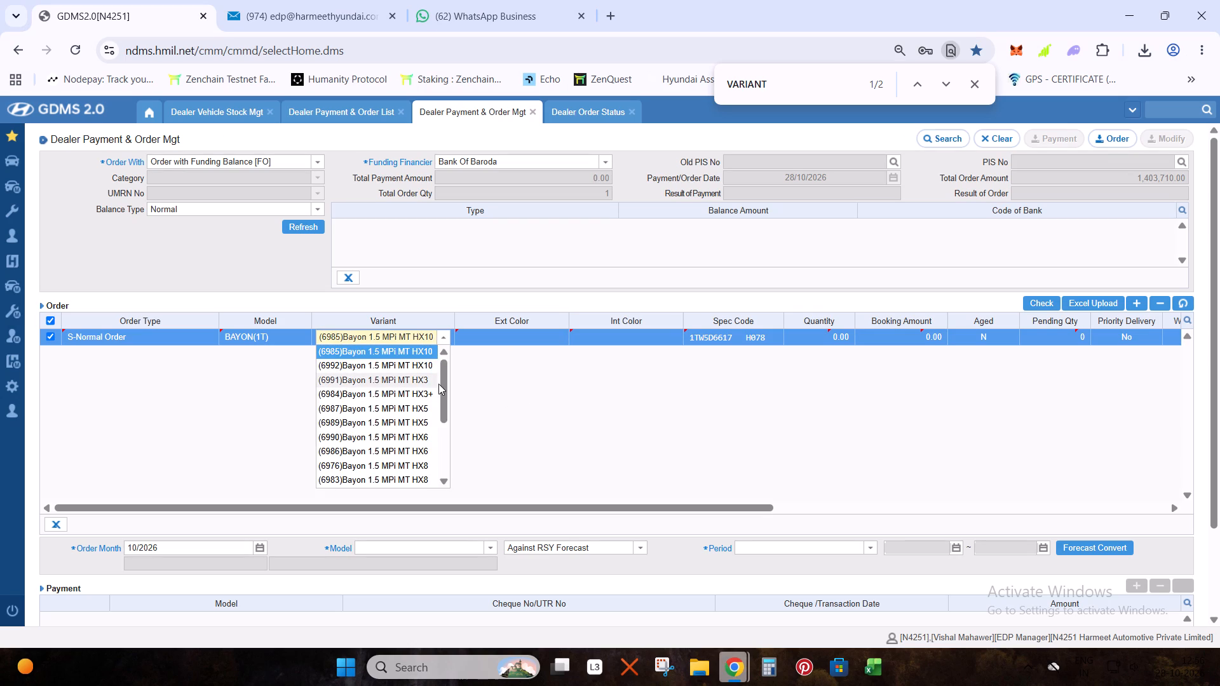
pyautogui.moveTo(438, 384); pyautogui.dragTo(437, 453)
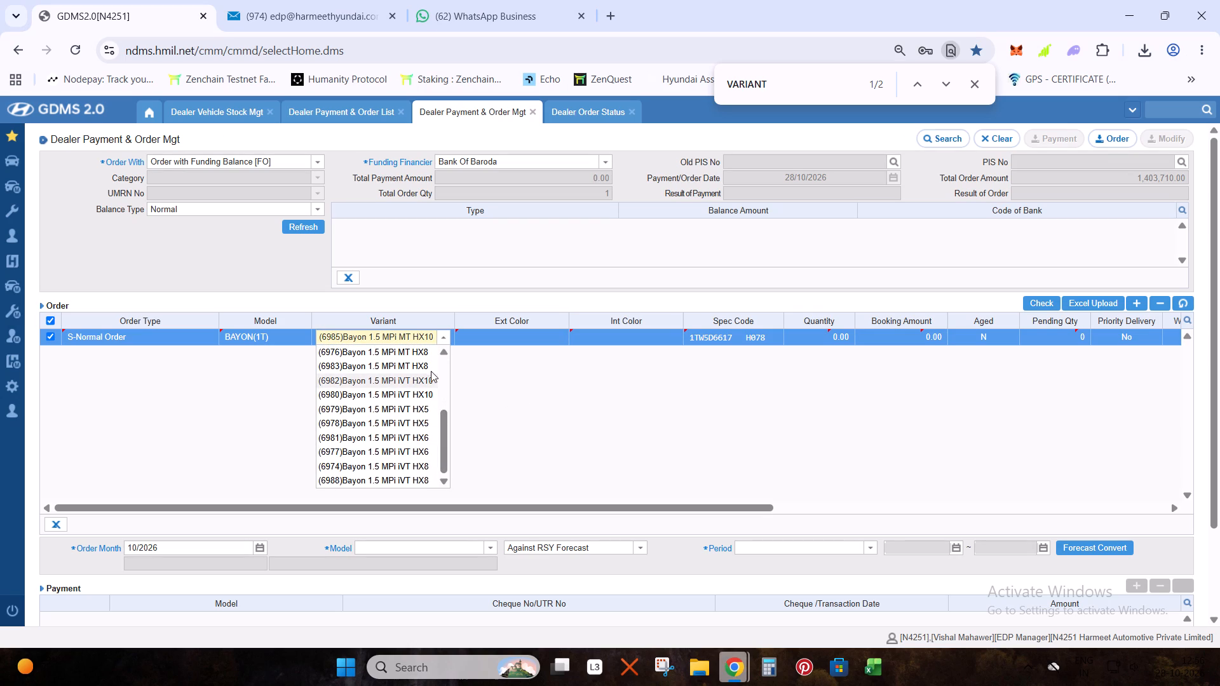
pyautogui.click(424, 410)
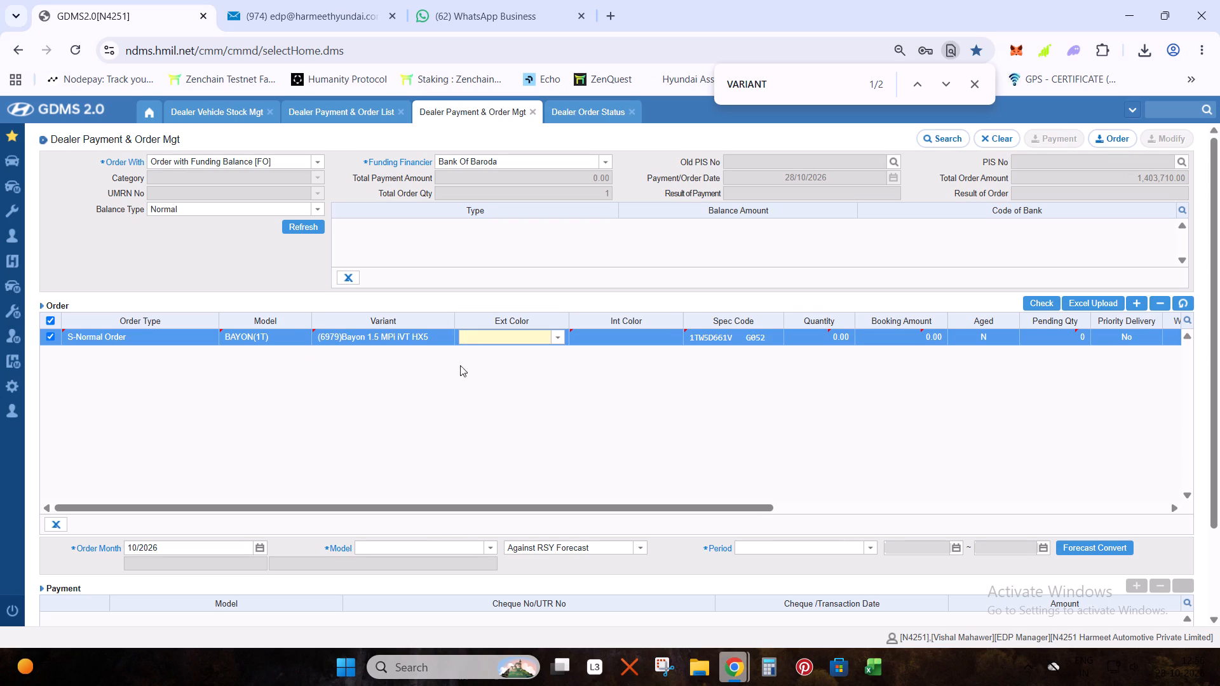
pyautogui.click(482, 344)
# Copy the (6979)Bayon 1.5 MPi iVT HX5 variant name into cell B48 of the Excel sheet.
pyautogui.tripleClick(391, 338)
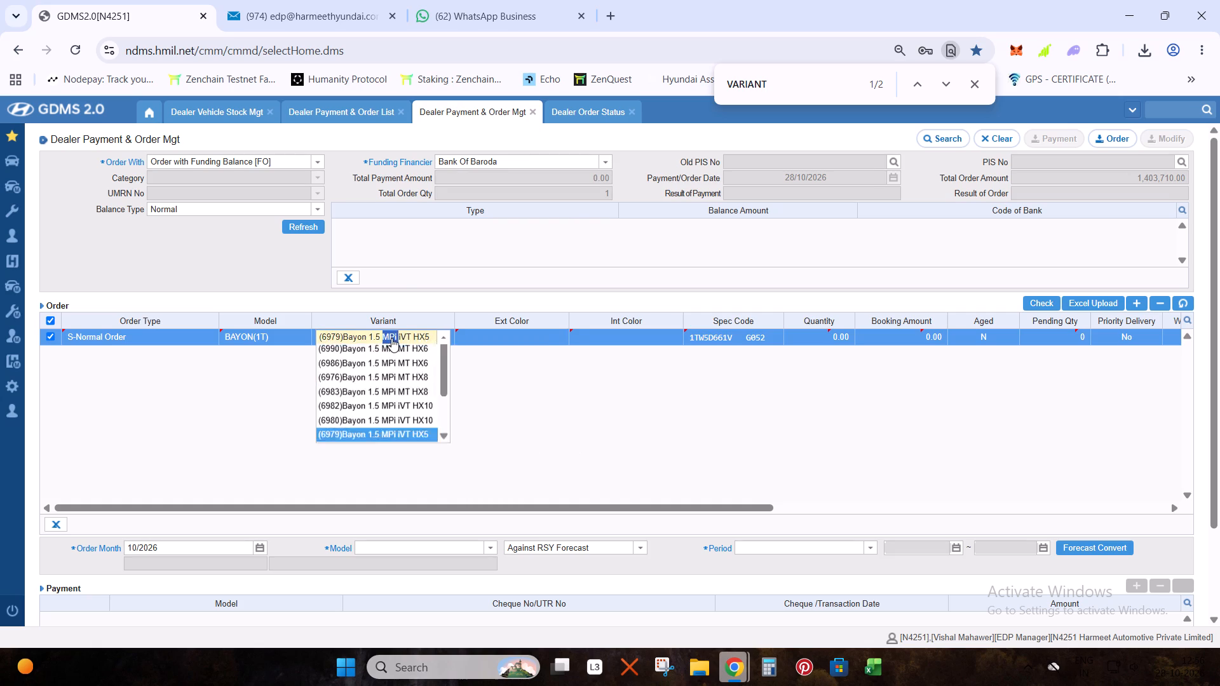
pyautogui.hotkey('ctrl', 'c')
pyautogui.hotkey('alt', 'Tab')
pyautogui.hotkey('ctrl', 'v')
pyautogui.press('Tab')
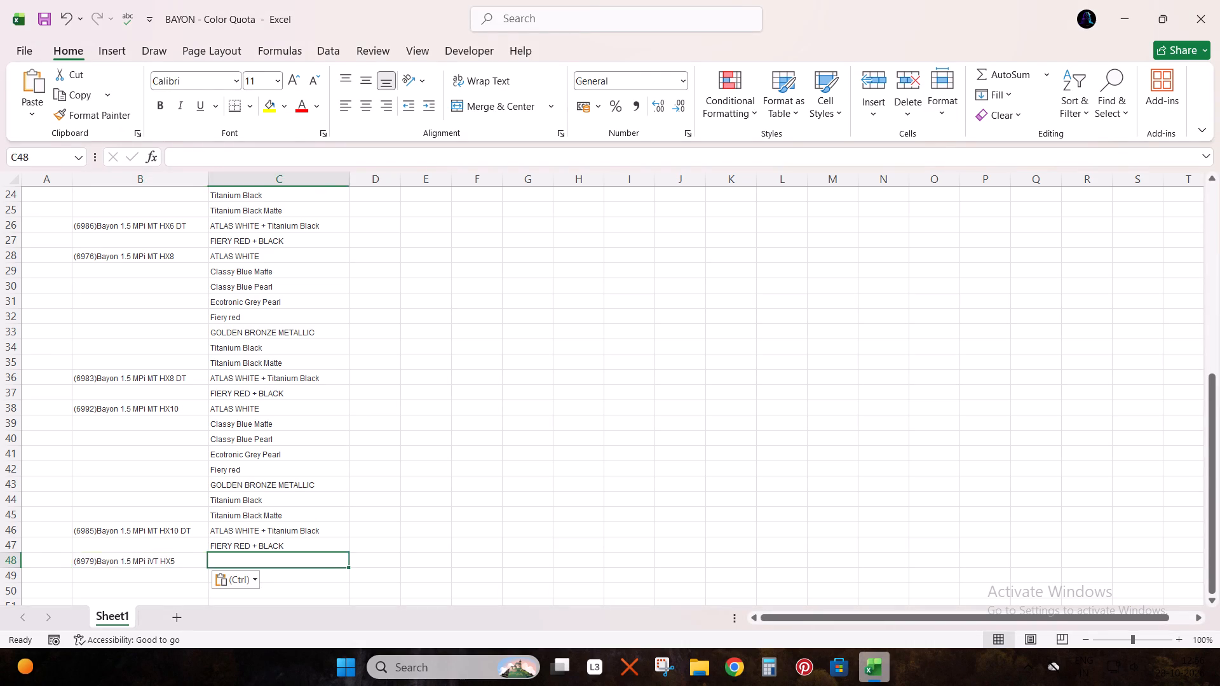
# Compare the (6979) HX5 exterior colors in GDMS with the sheet and copy the eight (6992) HX10 colors in C38:C45 to C48.
pyautogui.hotkey('alt', 'Tab')
pyautogui.click(466, 329)
pyautogui.click(471, 331)
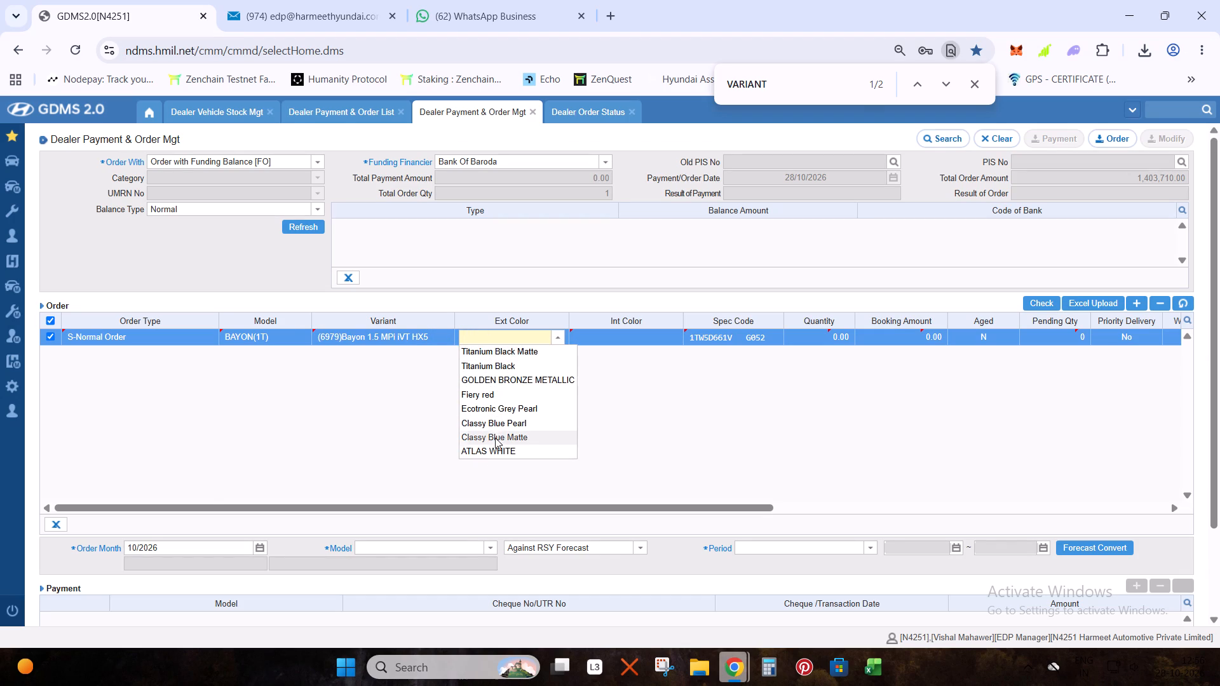
pyautogui.hotkey('alt', 'Tab')
pyautogui.moveTo(223, 411); pyautogui.dragTo(216, 510)
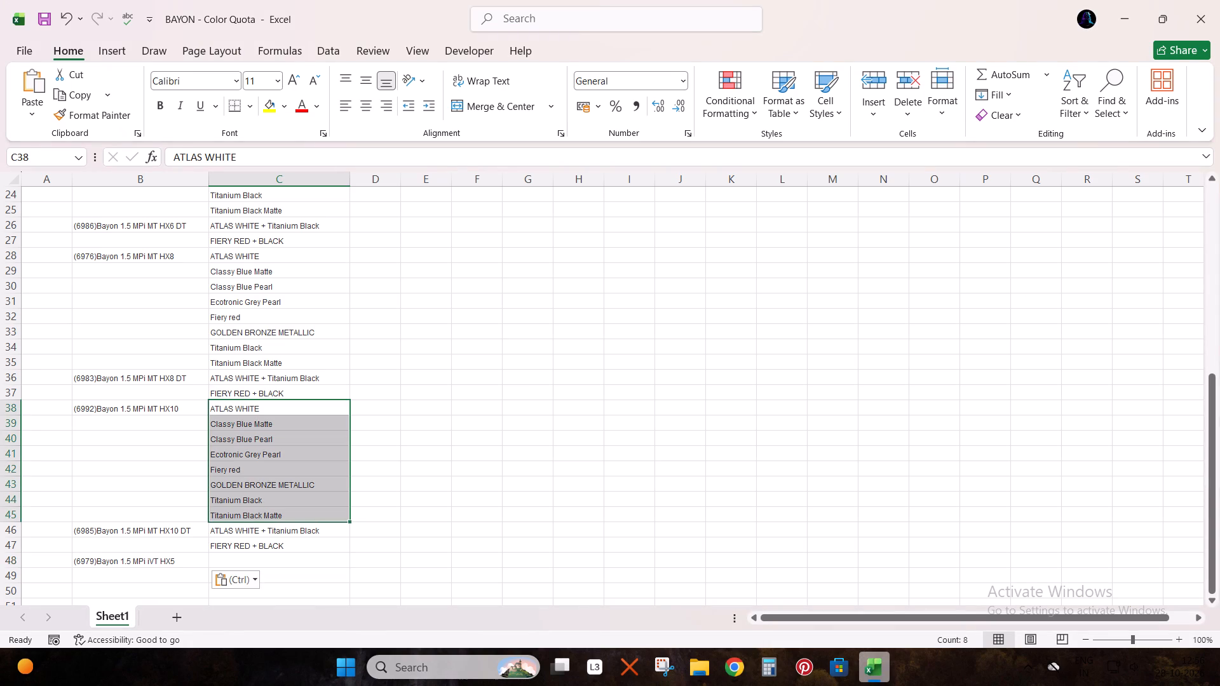
pyautogui.hotkey('alt', 'Tab')
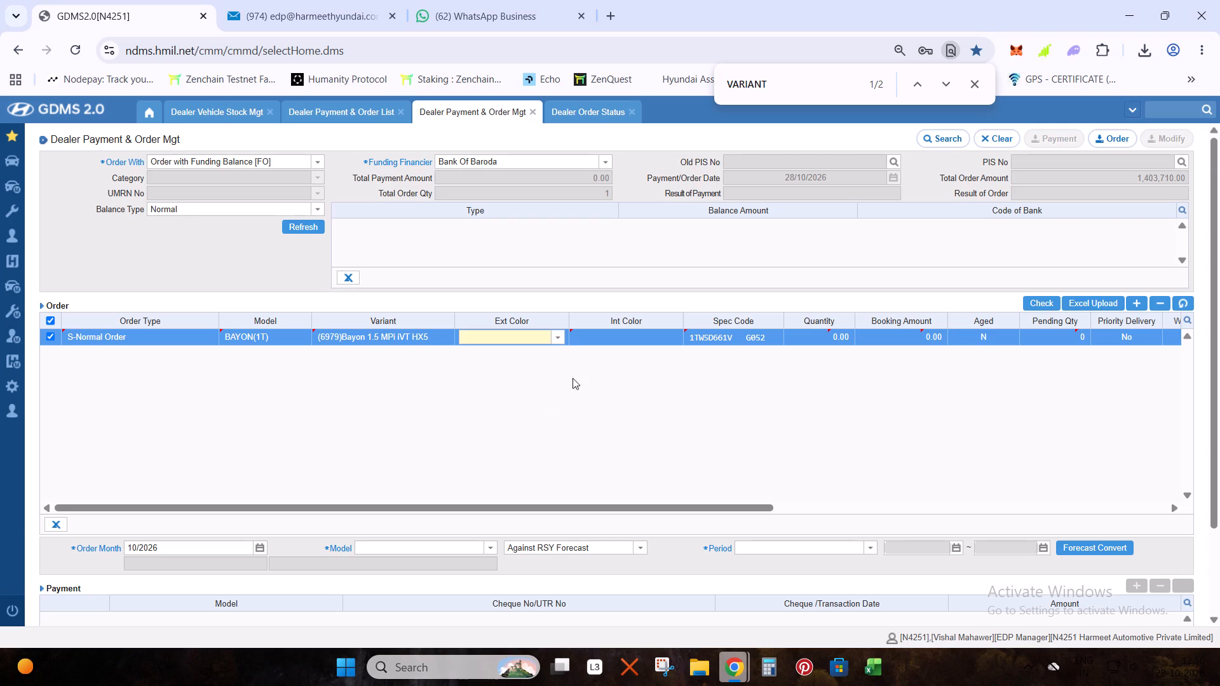
pyautogui.click(547, 339)
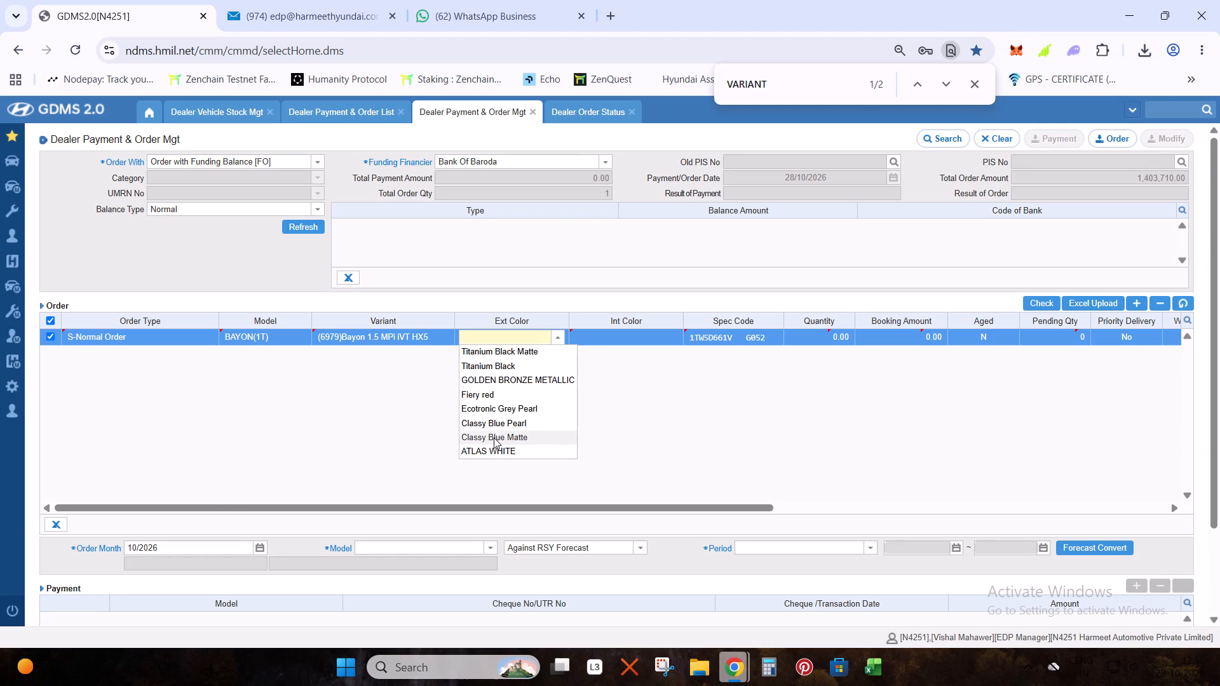
pyautogui.hotkey('alt', 'Tab')
pyautogui.hotkey('ctrl', 'c')
pyautogui.click(258, 564)
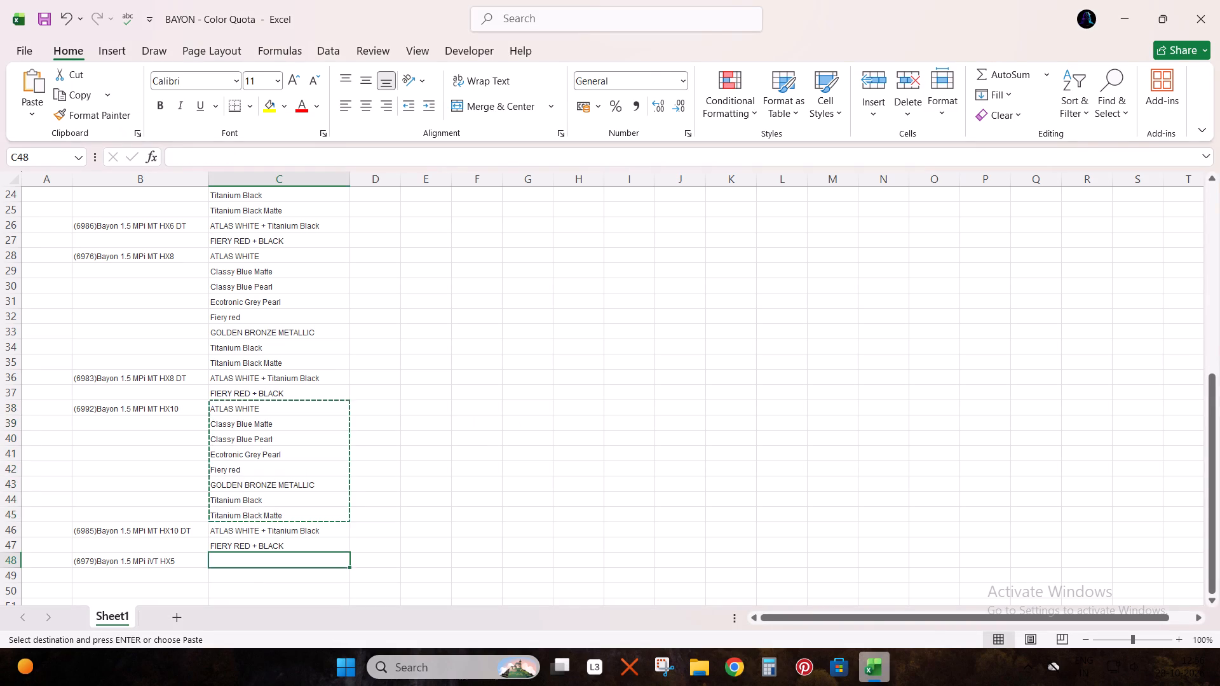
pyautogui.hotkey('ctrl', 'v')
# On the GDMS order page in Chrome, change the order row's variant to (6978)Bayon 1.5 MPi iVT HX5 and check its exterior colors.
pyautogui.scroll(-4, 269, 544)
pyautogui.click(194, 499)
pyautogui.hotkey('alt', 'Tab')
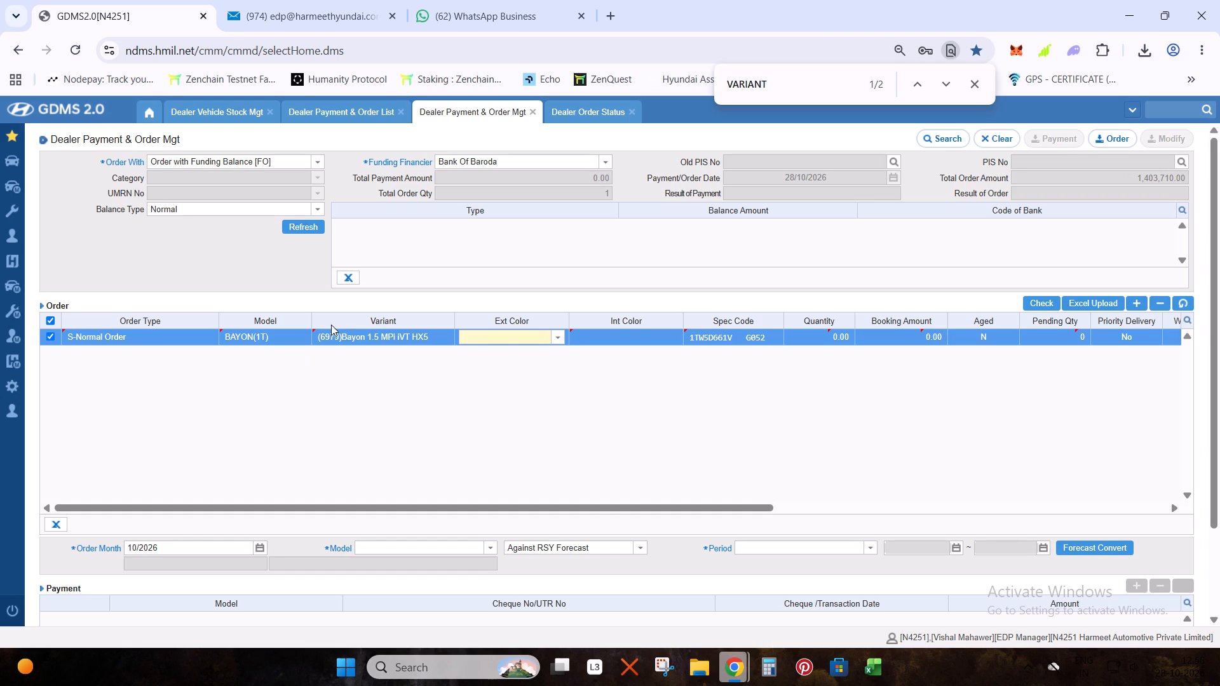
pyautogui.doubleClick(373, 337)
pyautogui.scroll(-3, 418, 462)
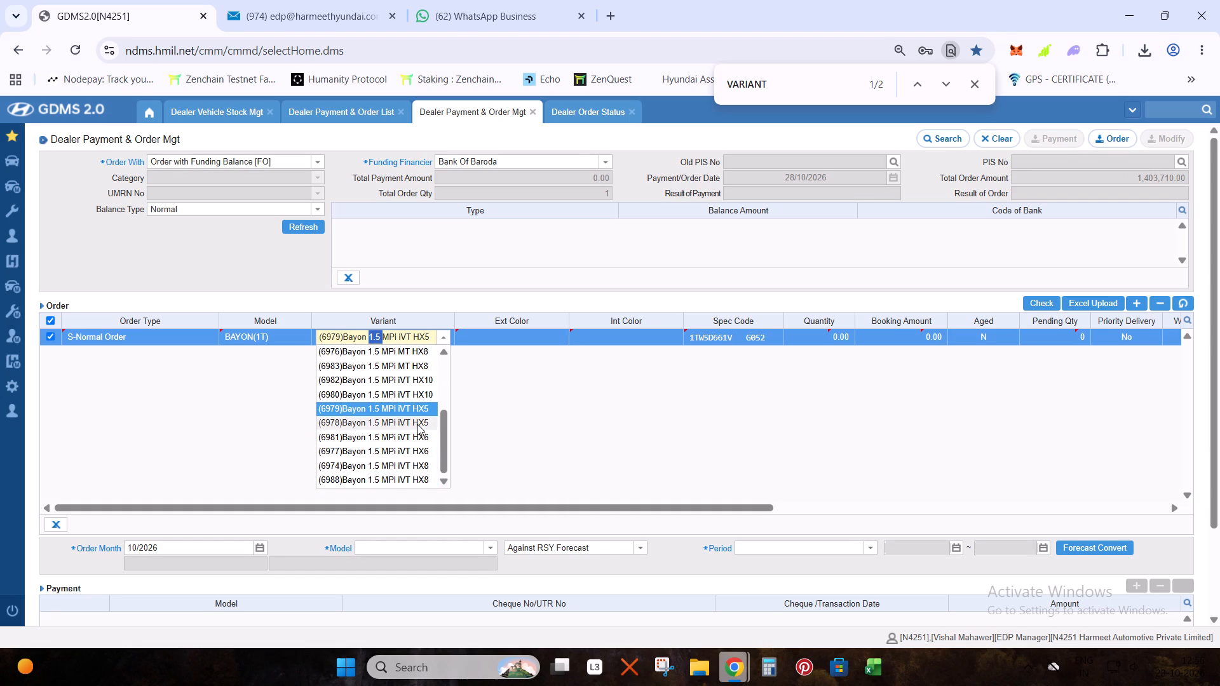
pyautogui.click(417, 424)
pyautogui.click(499, 340)
# Copy the (6978)Bayon 1.5 MPi iVT HX5 variant name into cell B56 of the Excel sheet and append DT to it.
pyautogui.tripleClick(402, 340)
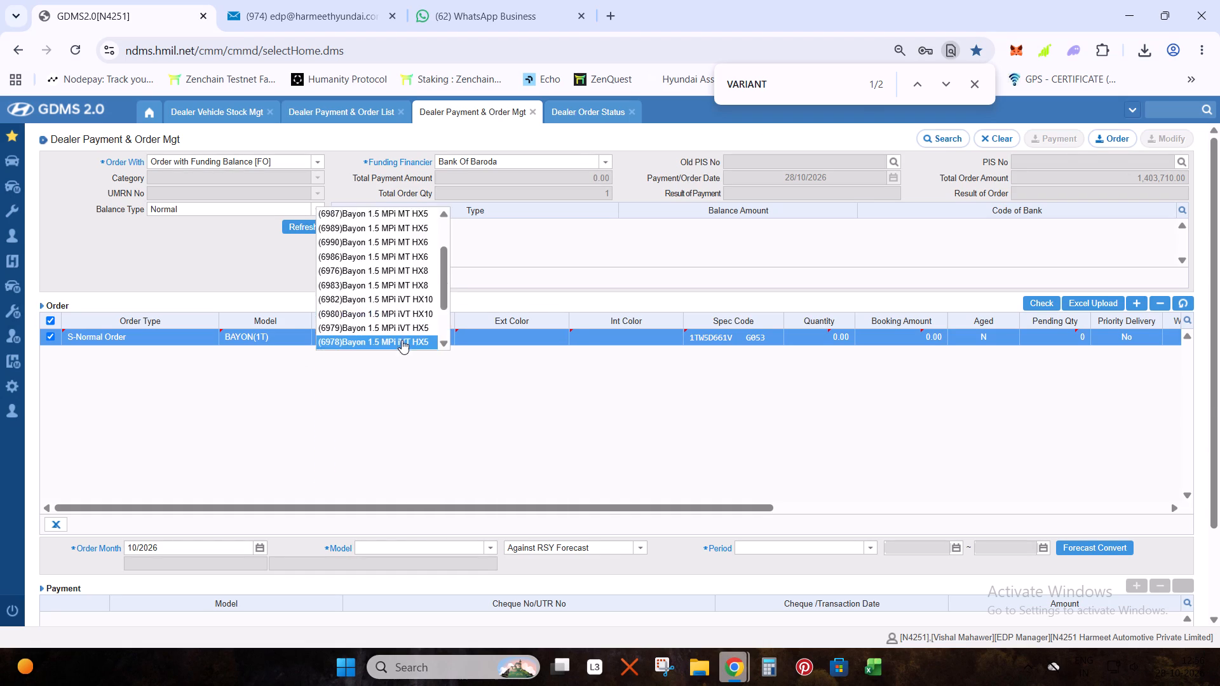
pyautogui.hotkey('ctrl', 'c')
pyautogui.hotkey('alt', 'Tab')
pyautogui.hotkey('ctrl', 'v')
pyautogui.press('F2')
pyautogui.press('space')
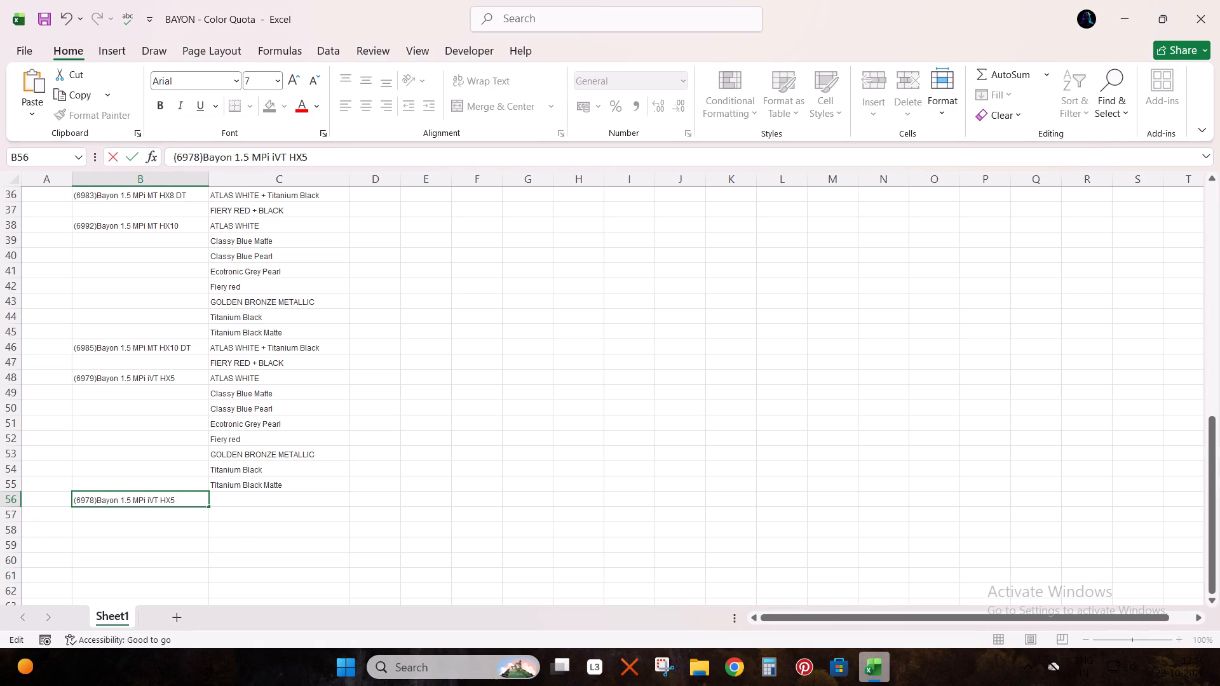
pyautogui.write('S')
pyautogui.press('BackSpace')
pyautogui.write('DT')
pyautogui.press('Return')
# Copy the two (6985) HX10 DT colors in C46:C47 to C56 for the (6978) HX5 DT variant and save the workbook.
pyautogui.press('Right')
pyautogui.press('Up')
pyautogui.moveTo(224, 351); pyautogui.dragTo(227, 358)
pyautogui.hotkey('ctrl', 'c')
pyautogui.hotkey('ctrl', 'Down')
pyautogui.press('Down')
pyautogui.hotkey('ctrl', 'v')
pyautogui.press('Down')
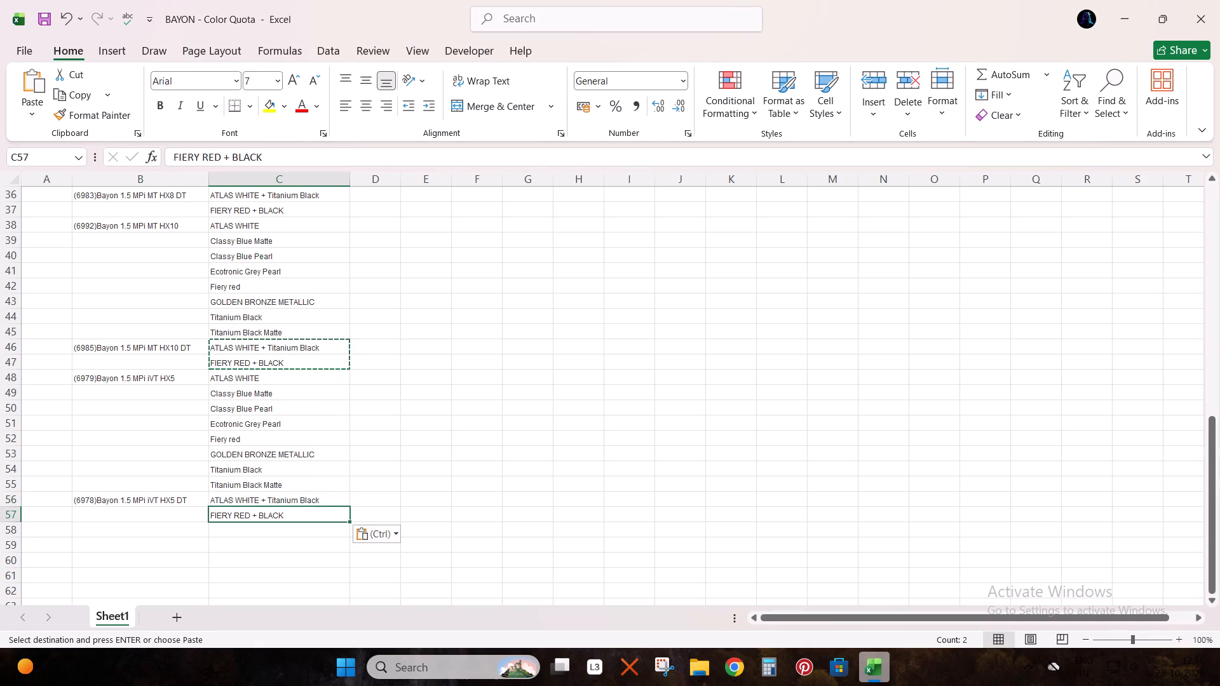
pyautogui.press('Down')
pyautogui.press('Left')
pyautogui.hotkey('ctrl', 's')
# On the GDMS order page in Chrome, change the order row's variant to (6981)Bayon 1.5 MPi iVT HX6 and check its exterior colors.
pyautogui.hotkey('alt', 'Tab')
pyautogui.click(398, 340)
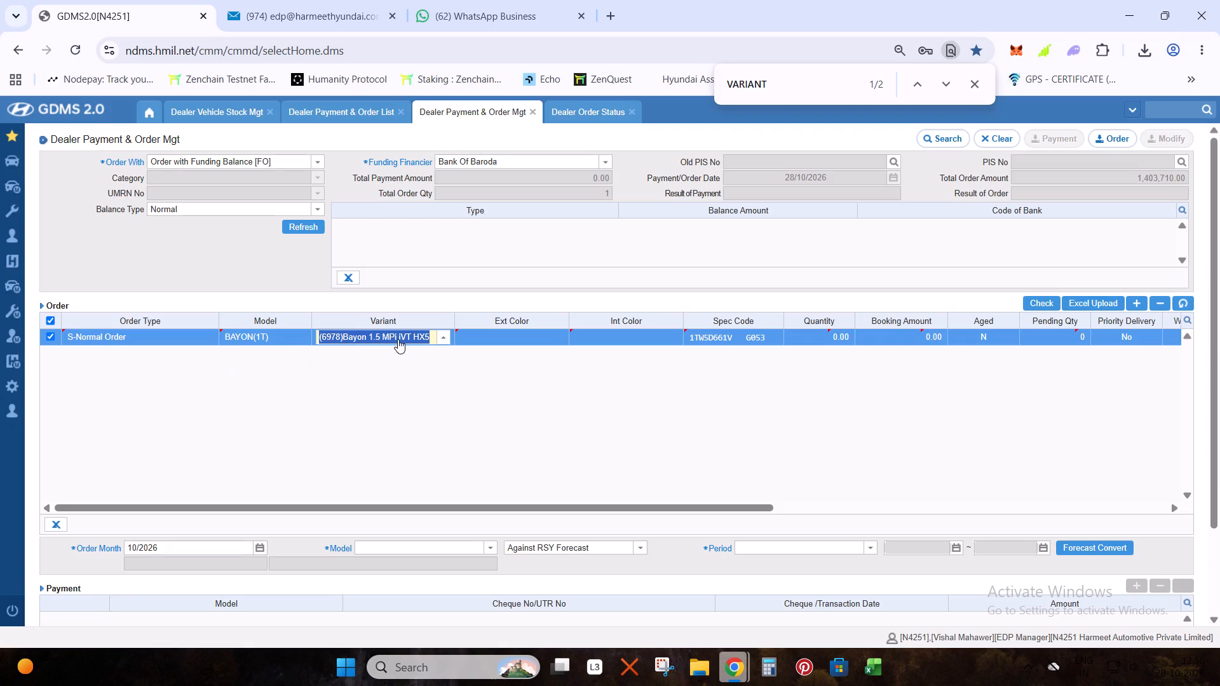
pyautogui.scroll(-4, 428, 443)
pyautogui.click(419, 438)
pyautogui.click(499, 332)
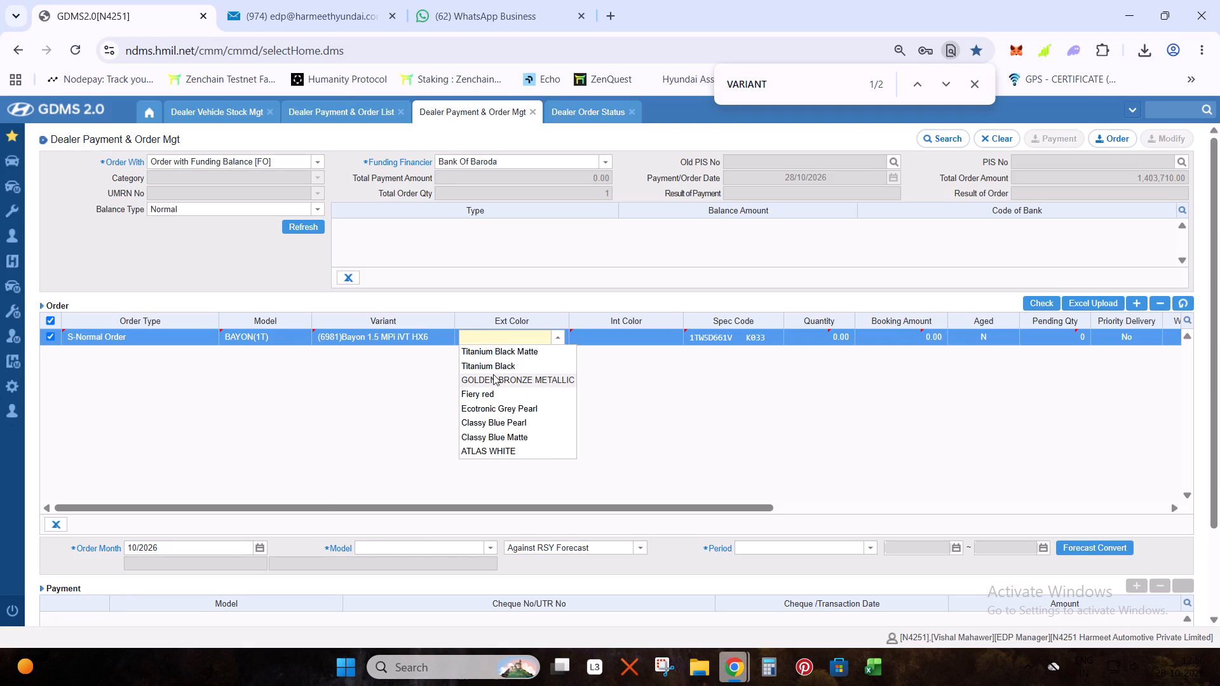
# Copy the (6981)Bayon 1.5 MPi iVT HX6 variant name into cell B58 of the Excel sheet.
pyautogui.tripleClick(391, 337)
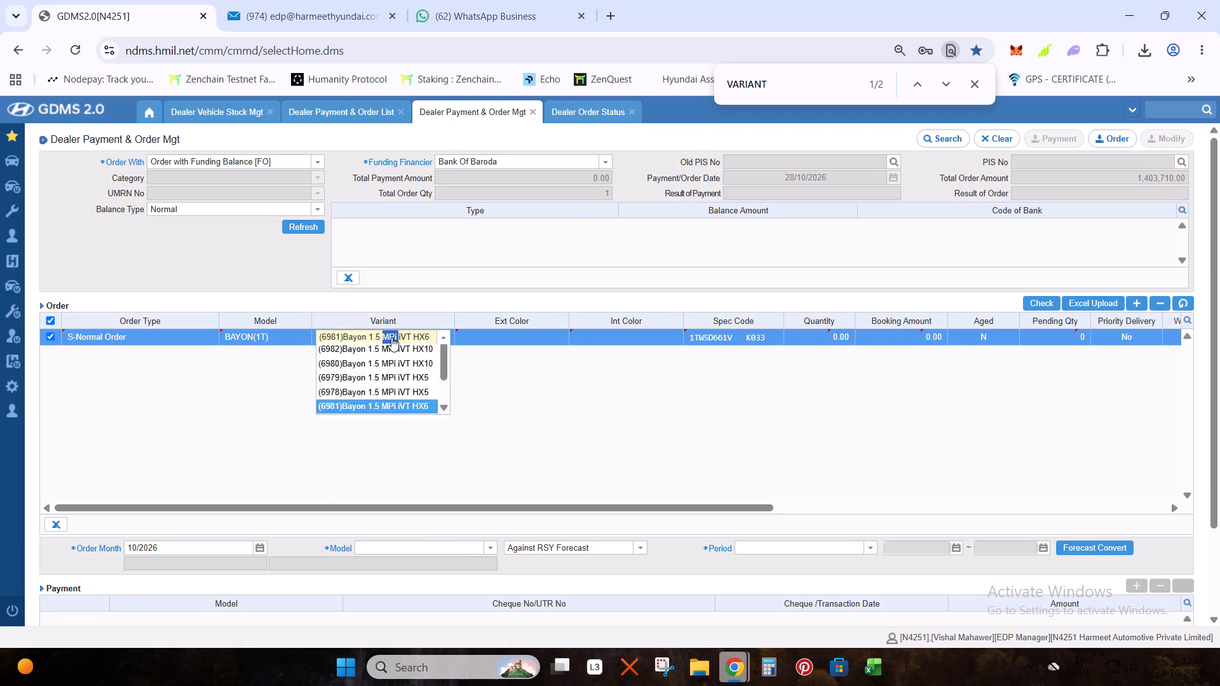
pyautogui.hotkey('ctrl', 'c')
pyautogui.hotkey('alt', 'Tab')
pyautogui.hotkey('ctrl', 'v')
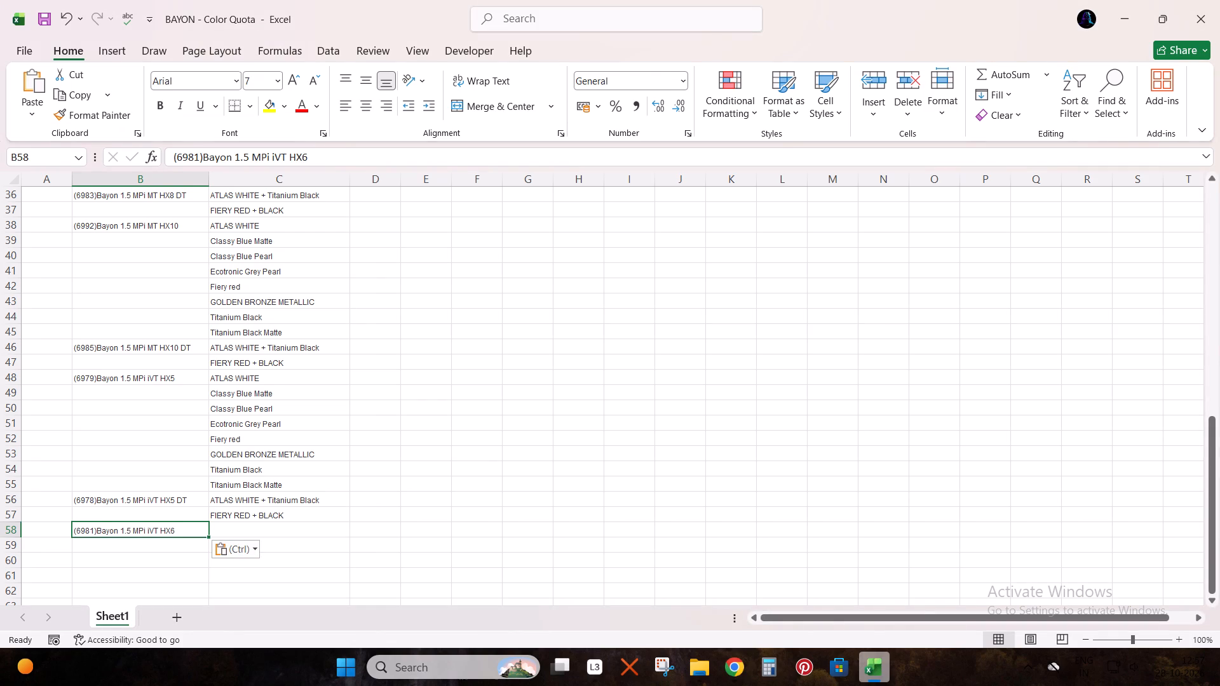
# Copy the eight (6979) HX5 colors in C48:C55 to C58 for the (6981) HX6 variant.
pyautogui.moveTo(233, 376); pyautogui.dragTo(223, 478)
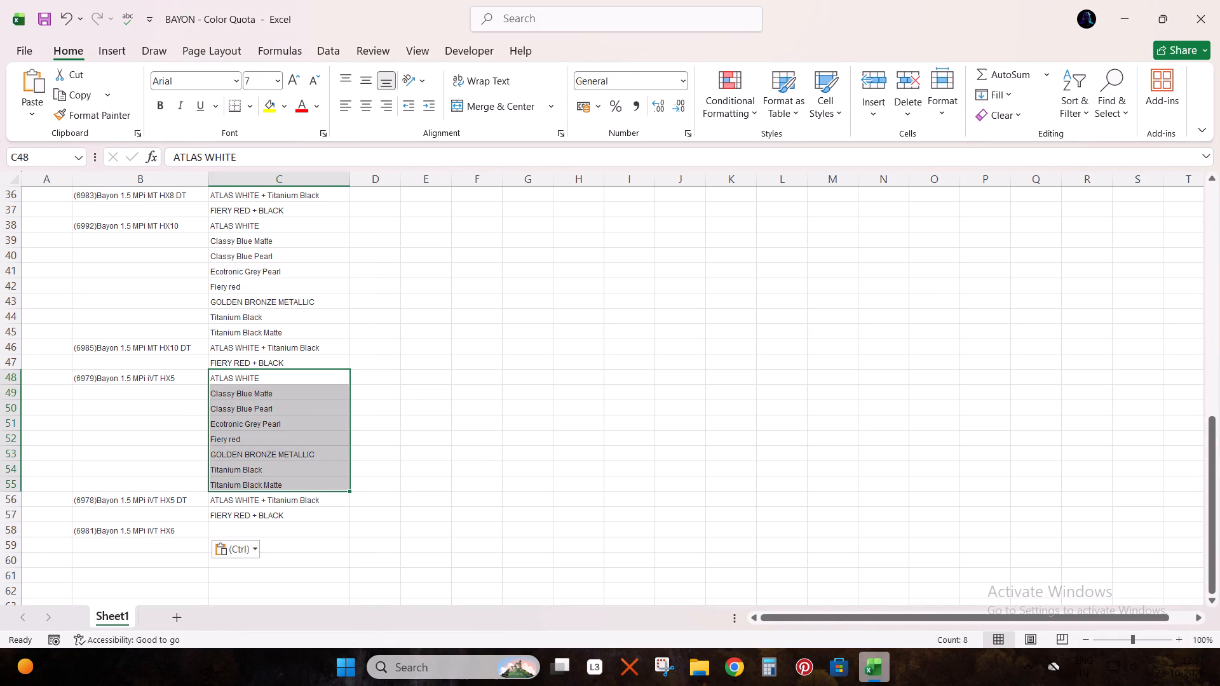
pyautogui.hotkey('ctrl', 'c')
pyautogui.click(217, 528)
pyautogui.hotkey('ctrl', 'v')
pyautogui.scroll(-3, 211, 592)
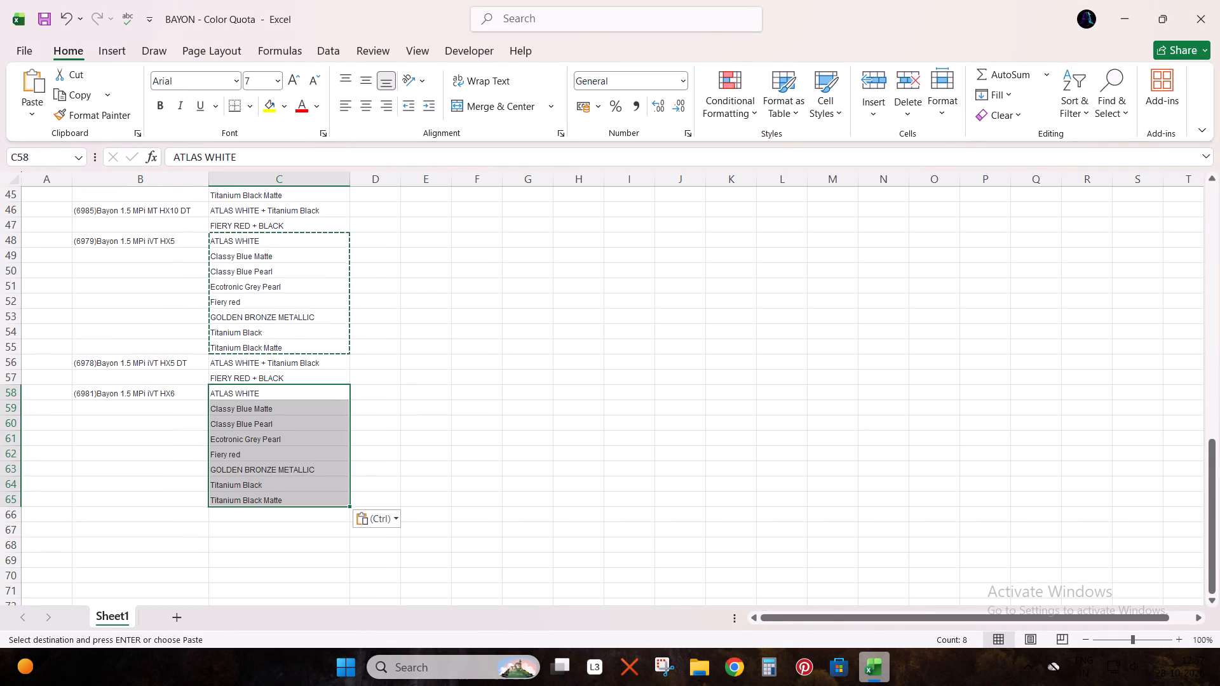
# On the GDMS order page in Chrome, change the order row's variant to (6977)Bayon 1.5 MPi iVT HX6 and check its exterior colors.
pyautogui.click(177, 517)
pyautogui.hotkey('alt', 'Tab')
pyautogui.click(437, 342)
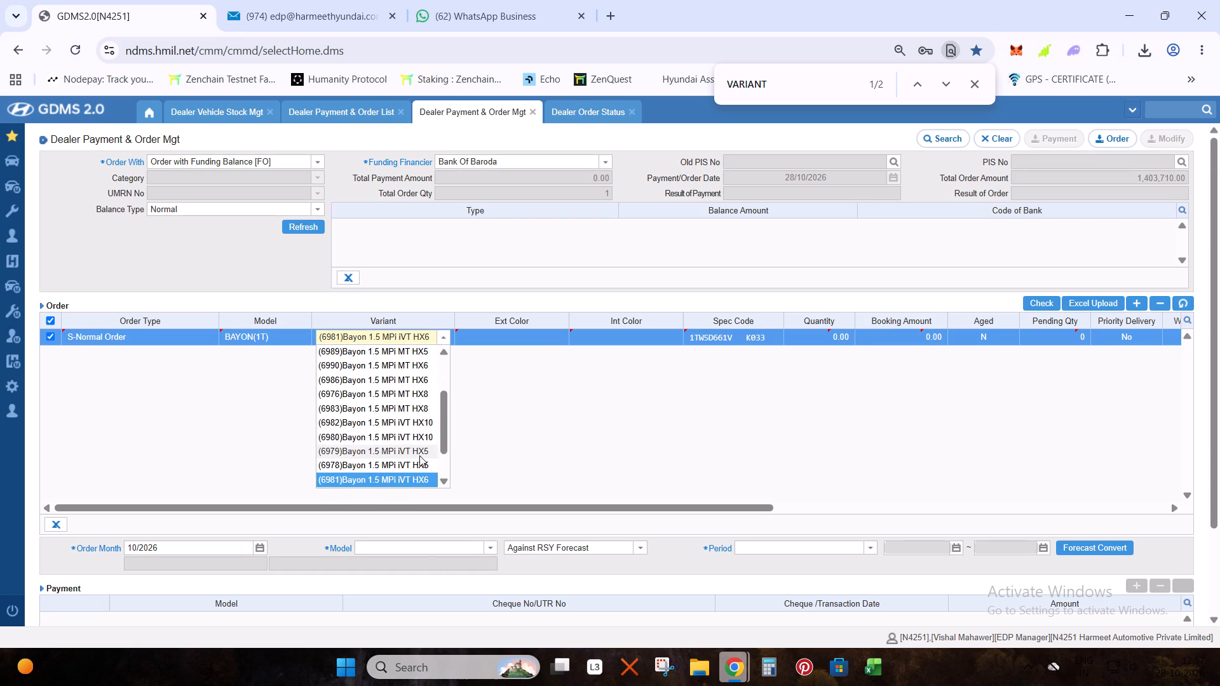
pyautogui.scroll(-2, 418, 455)
pyautogui.click(417, 452)
pyautogui.click(498, 335)
# Copy the (6977)Bayon 1.5 MPi iVT HX6 variant name into cell B66 of the Excel sheet.
pyautogui.tripleClick(396, 335)
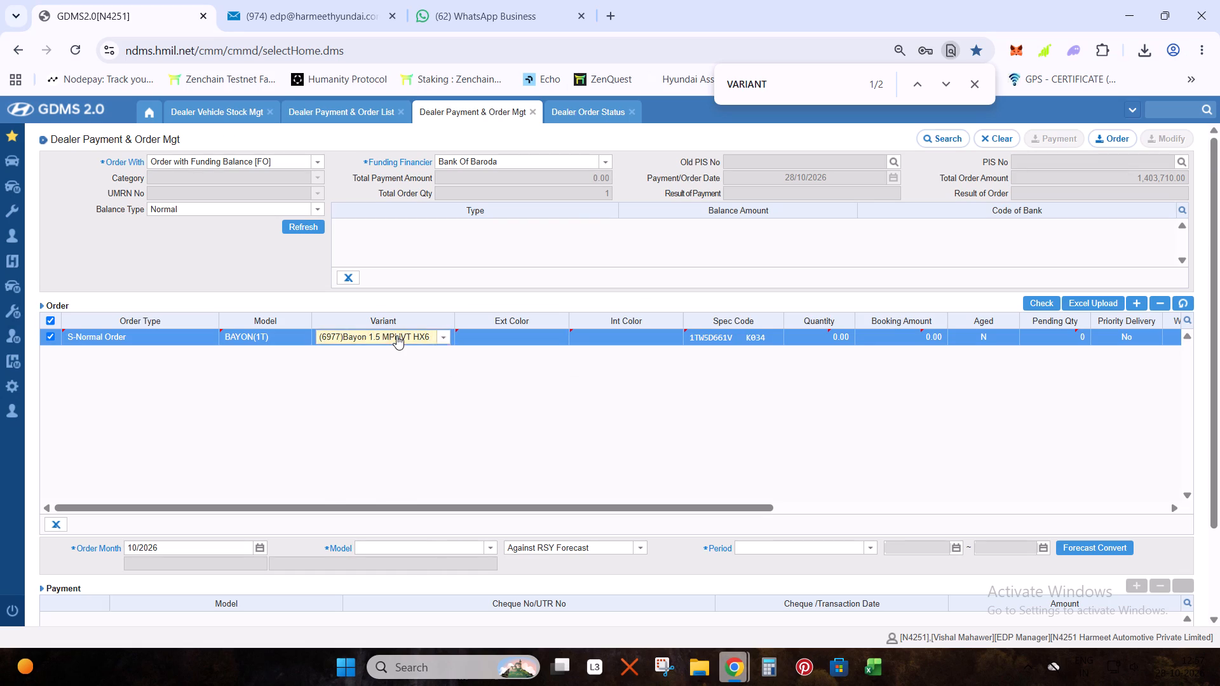
pyautogui.hotkey('ctrl', 'c')
pyautogui.hotkey('alt', 'Tab')
pyautogui.hotkey('ctrl', 'v')
pyautogui.press('Tab')
# Recheck the (6977) HX6 exterior colors in GDMS, copy the two DT colors in C56:C57 to C66, and select cell B68.
pyautogui.hotkey('alt', 'Tab')
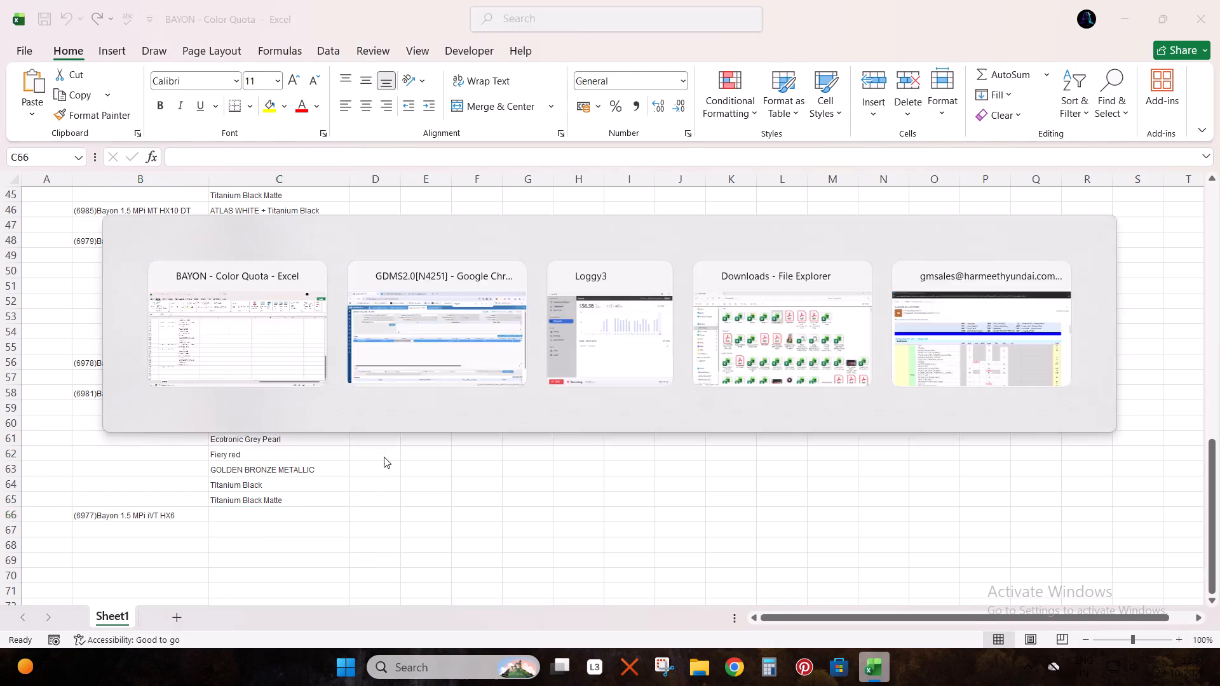
pyautogui.doubleClick(472, 335)
pyautogui.hotkey('alt', 'Tab')
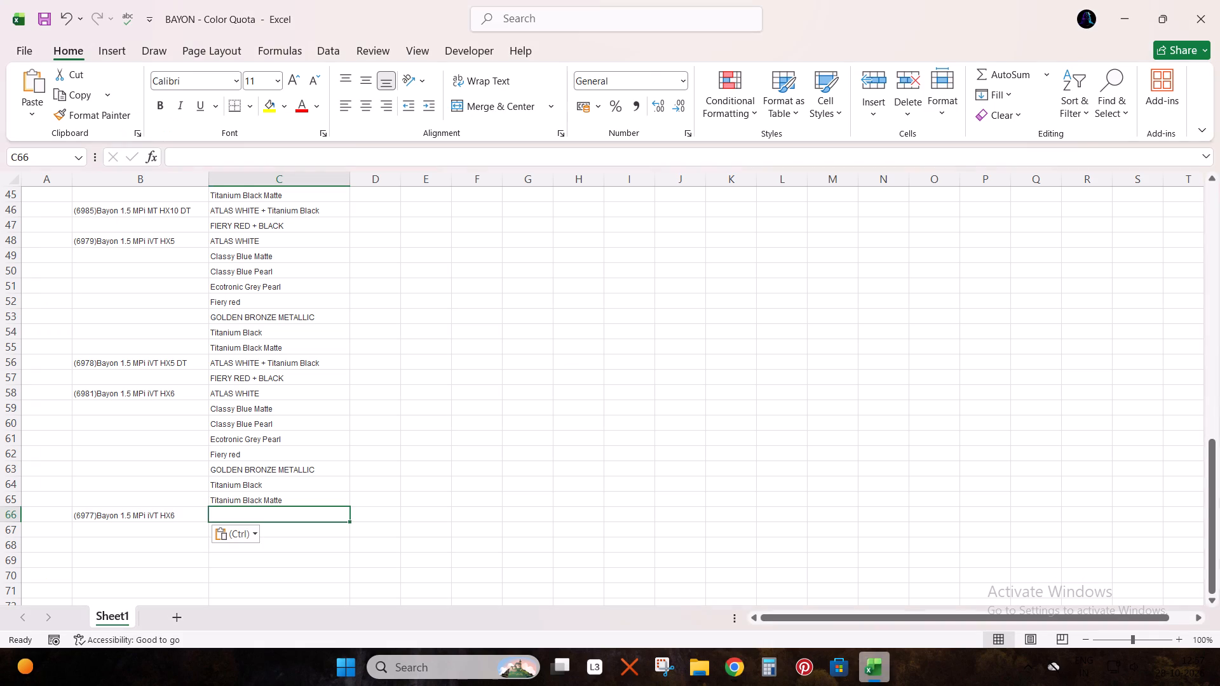
pyautogui.moveTo(228, 365); pyautogui.dragTo(231, 375)
pyautogui.hotkey('ctrl', 'c')
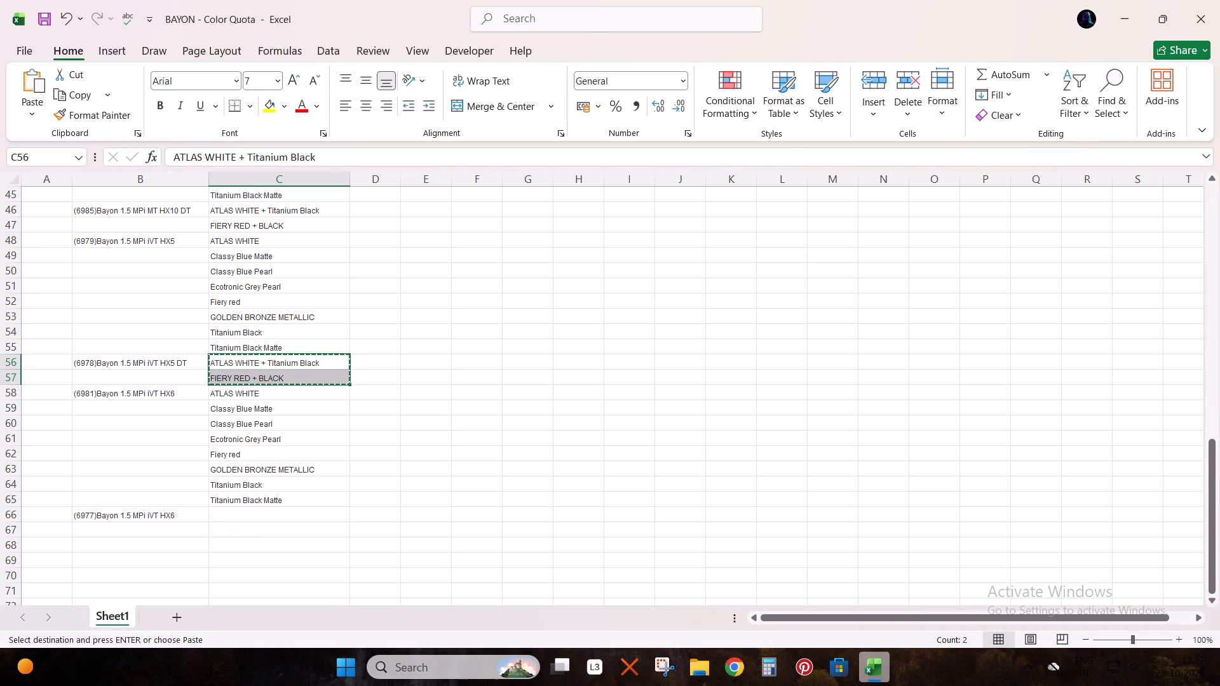
pyautogui.click(233, 516)
pyautogui.hotkey('ctrl', 'v')
pyautogui.click(193, 547)
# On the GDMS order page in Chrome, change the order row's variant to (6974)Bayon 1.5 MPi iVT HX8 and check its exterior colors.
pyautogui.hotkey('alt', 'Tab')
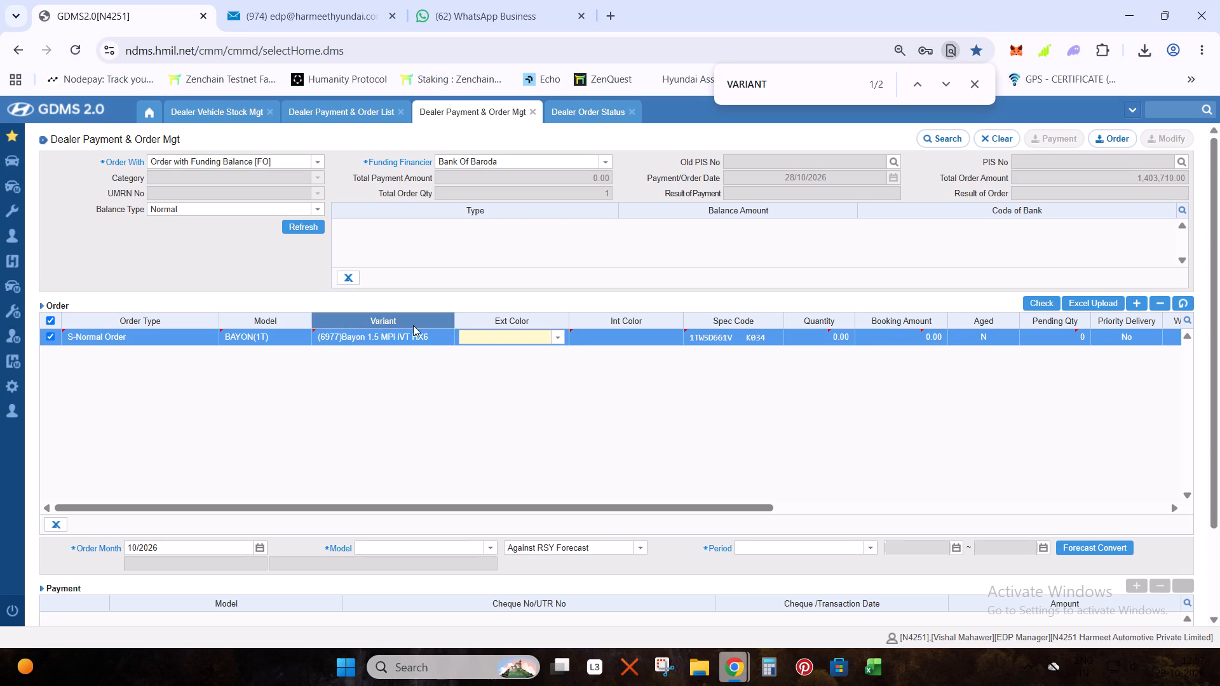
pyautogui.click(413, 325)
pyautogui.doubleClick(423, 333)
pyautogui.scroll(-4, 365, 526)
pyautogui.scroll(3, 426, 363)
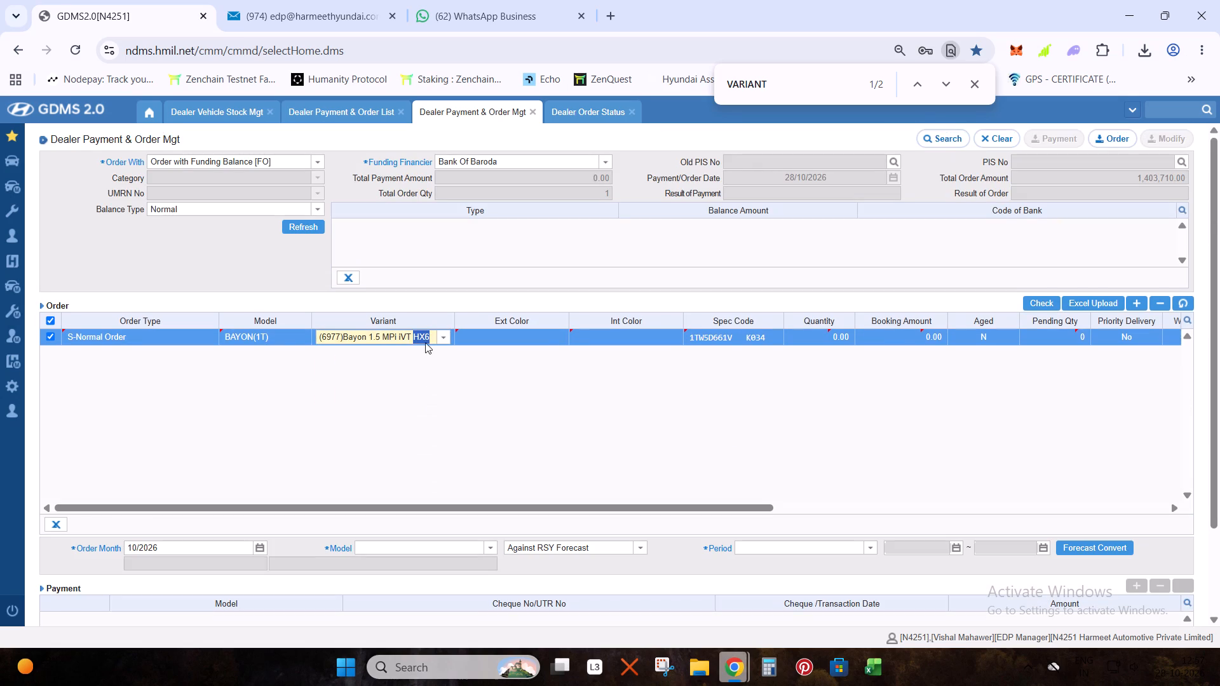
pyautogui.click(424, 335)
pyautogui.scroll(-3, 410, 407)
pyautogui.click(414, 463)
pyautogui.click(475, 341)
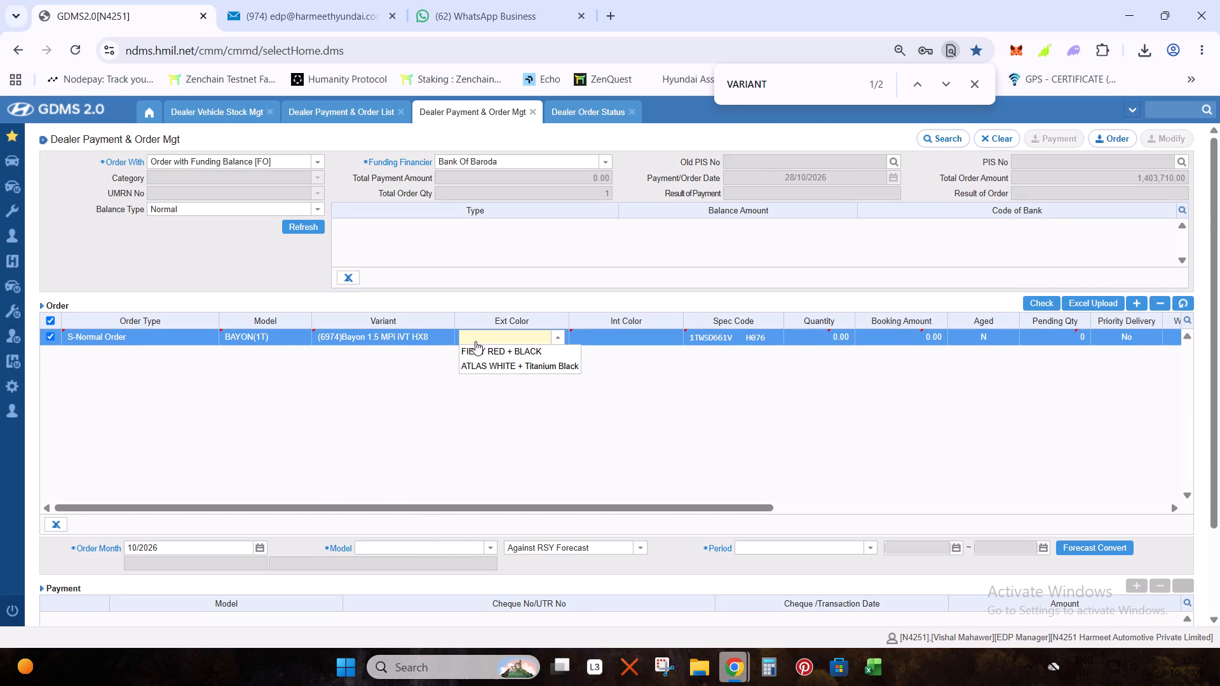
# Change the order row's variant to (6988)Bayon 1.5 MPi iVT HX8 and check its exterior colors.
pyautogui.doubleClick(414, 337)
pyautogui.scroll(-3, 430, 388)
pyautogui.click(414, 477)
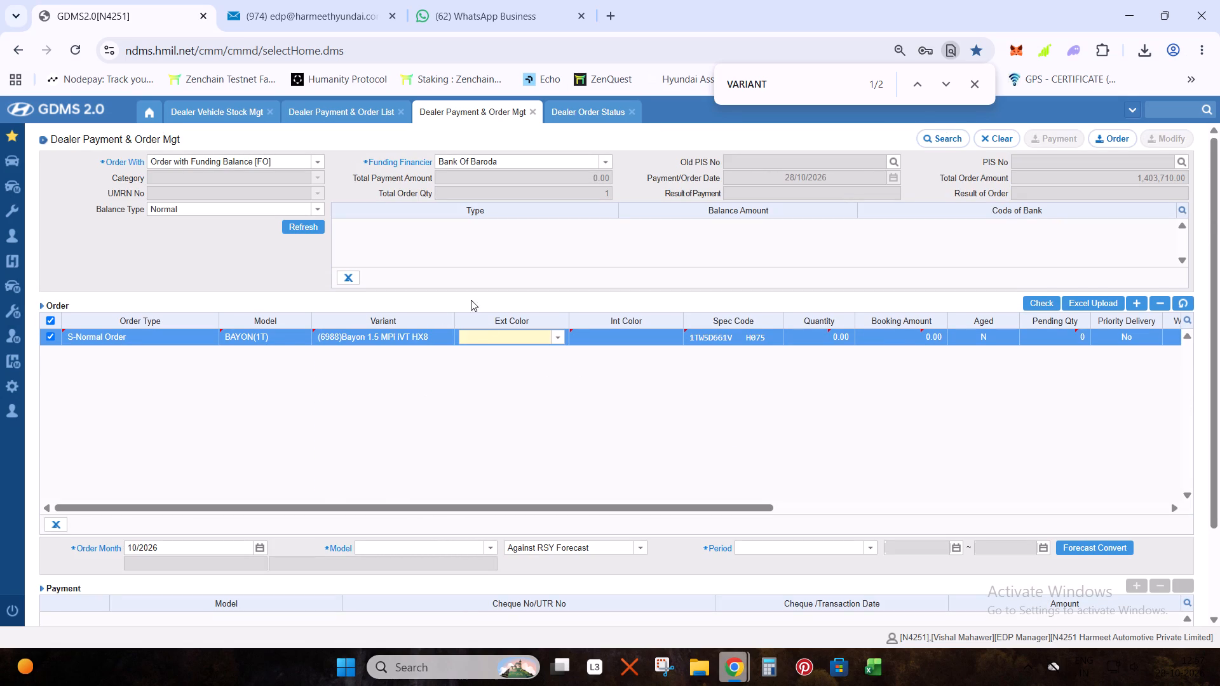
pyautogui.click(486, 332)
# Copy the (6988)Bayon 1.5 MPi iVT HX8 variant name from the GDMS order row into cell B68 of the Excel sheet.
pyautogui.tripleClick(386, 339)
pyautogui.hotkey('ctrl', 'c')
pyautogui.hotkey('alt', 'Tab')
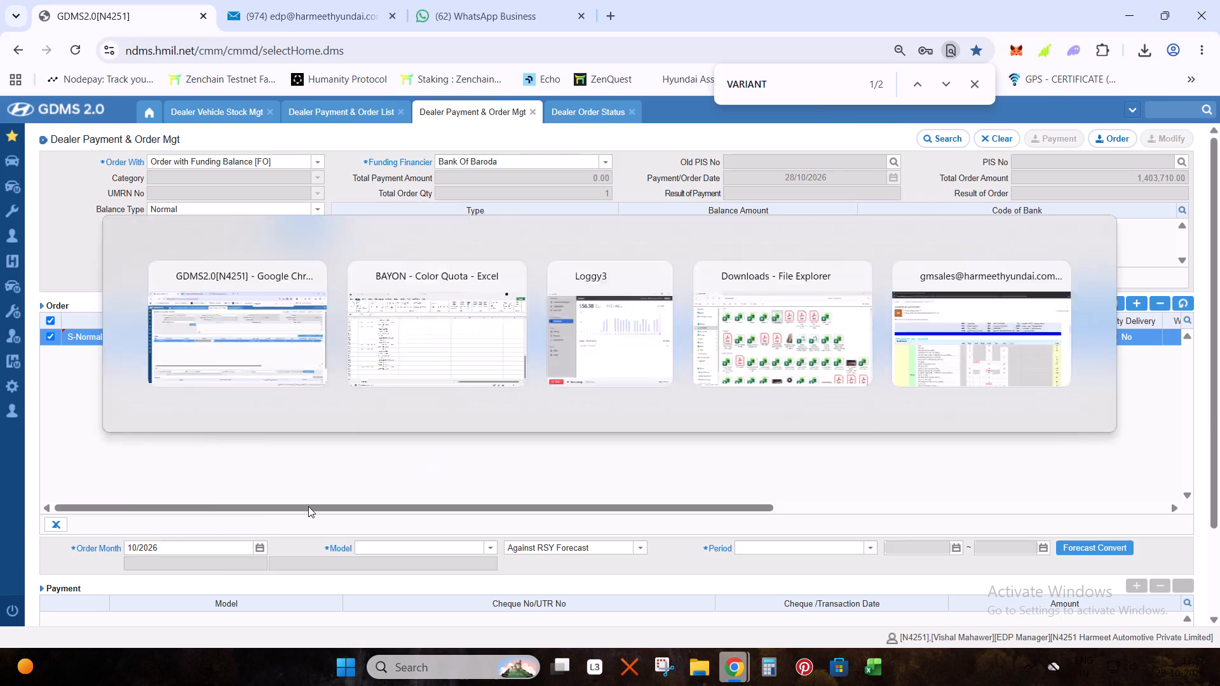
pyautogui.hotkey('ctrl', 'v')
pyautogui.press('Tab')
# Recheck the (6988) HX8 exterior colors in GDMS, and copy the eight colors in C58:C65 to C68 in Excel.
pyautogui.hotkey('alt', 'Tab')
pyautogui.click(477, 335)
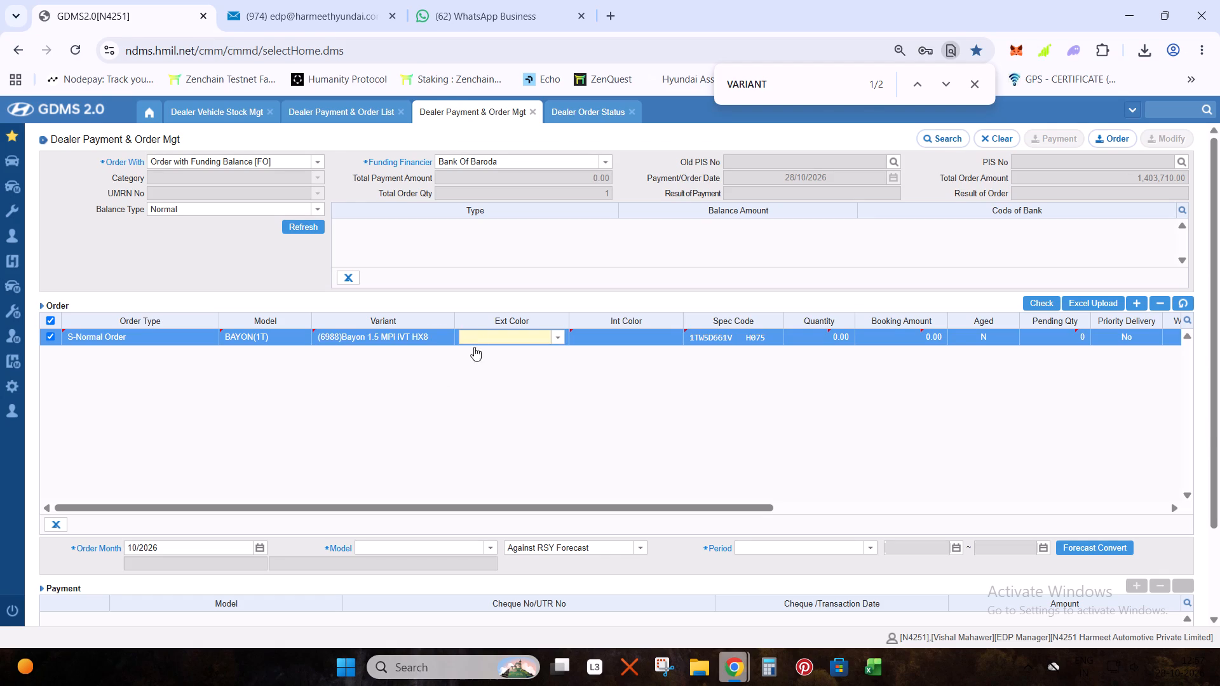
pyautogui.hotkey('alt', 'Tab')
pyautogui.moveTo(226, 394); pyautogui.dragTo(233, 495)
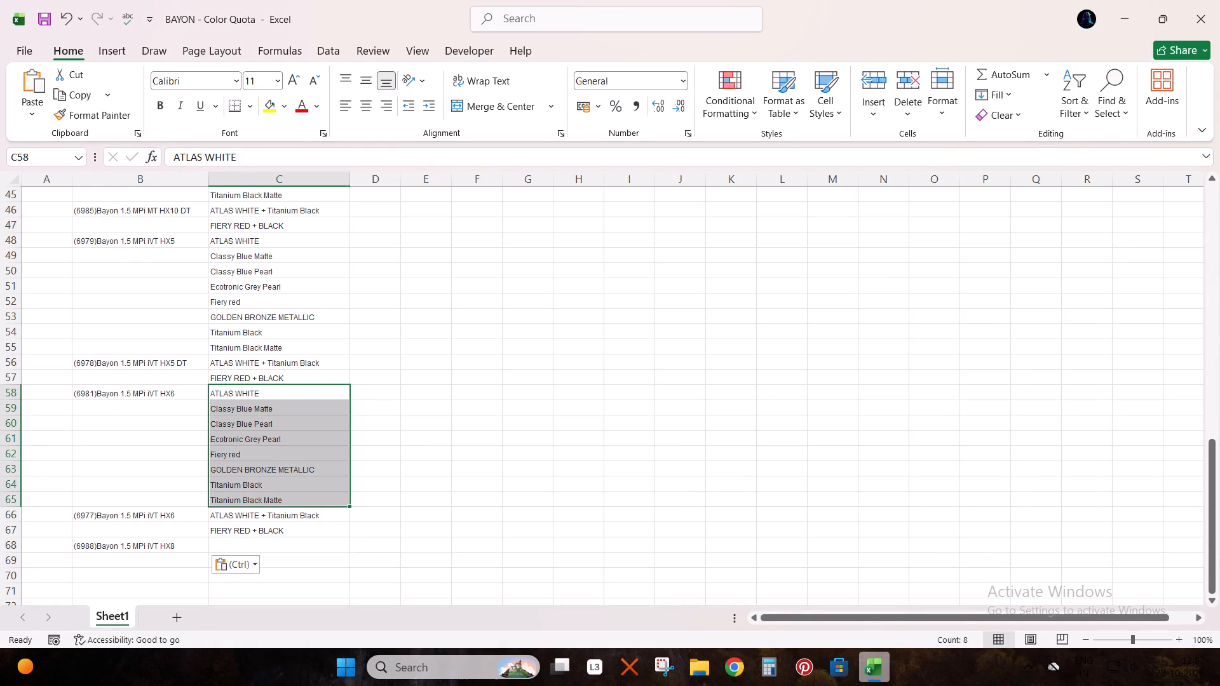
pyautogui.hotkey('ctrl', 'c')
pyautogui.click(232, 546)
pyautogui.hotkey('ctrl', 'v')
# On the GDMS order page in Chrome, change the order row's variant to (6974)Bayon 1.5 MPi iVT HX8 and check its exterior colors.
pyautogui.hotkey('alt', 'Tab')
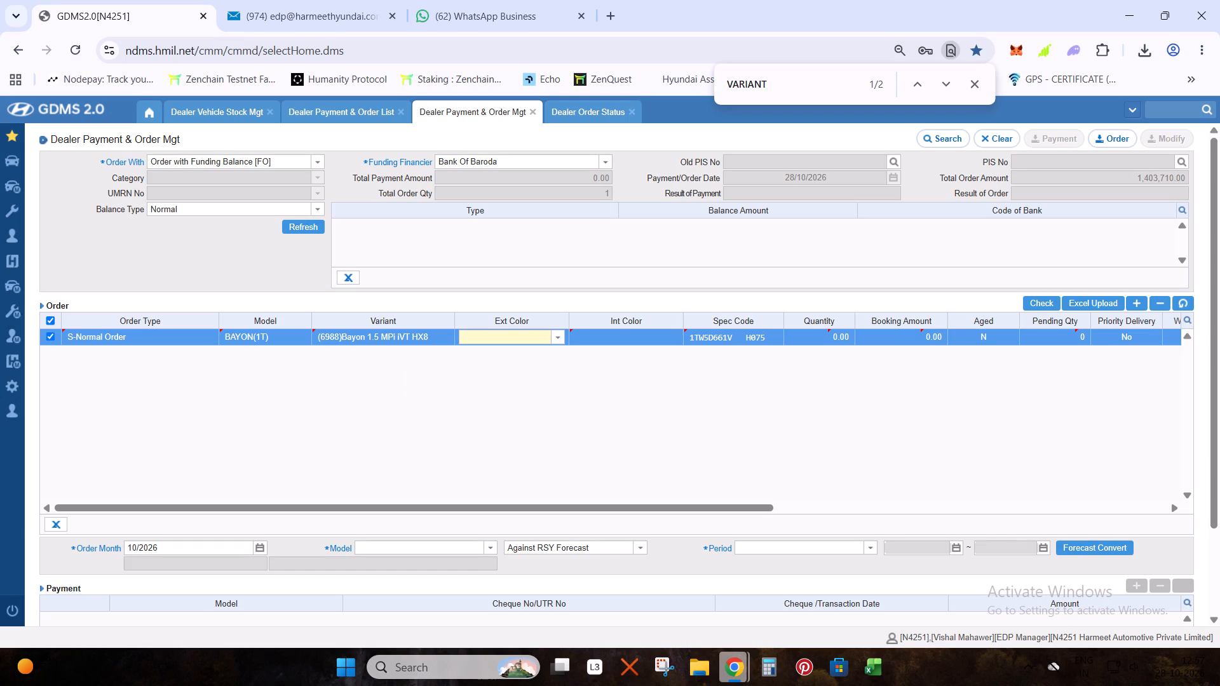
pyautogui.doubleClick(413, 332)
pyautogui.scroll(-3, 424, 440)
pyautogui.click(418, 466)
pyautogui.click(482, 335)
# Copy the (6974)Bayon 1.5 MPi iVT HX8 variant name into cell B76 of the Excel sheet and append "DT" to it.
pyautogui.hotkey('alt', 'Tab')
pyautogui.scroll(-1, 207, 524)
pyautogui.hotkey('alt', 'Tab')
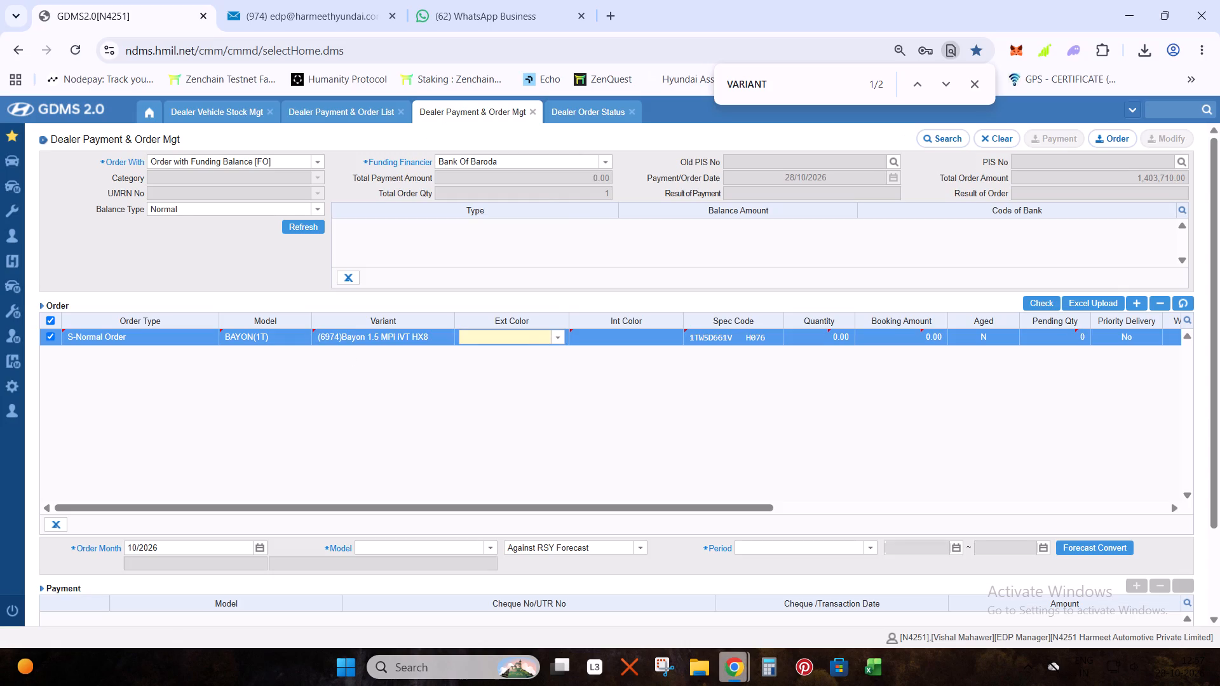
pyautogui.tripleClick(351, 330)
pyautogui.hotkey('ctrl', 'c')
pyautogui.hotkey('alt', 'Tab')
pyautogui.scroll(-4, 200, 537)
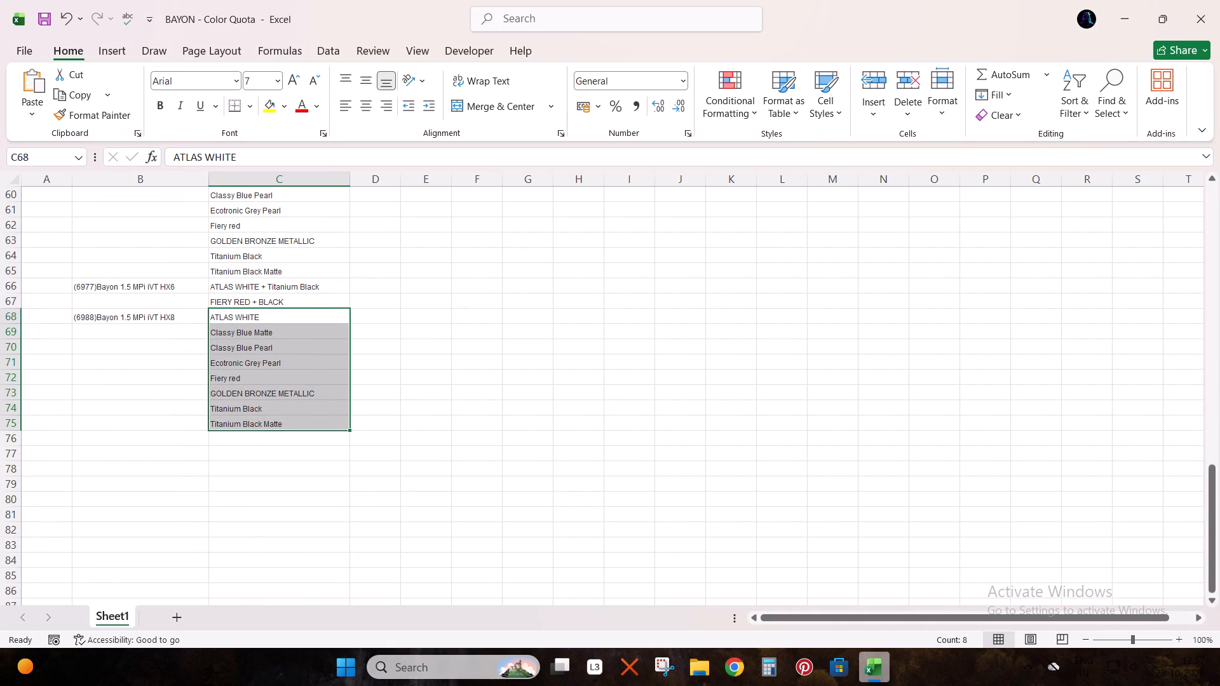
pyautogui.click(186, 438)
pyautogui.hotkey('ctrl', 'v')
pyautogui.press('F2')
pyautogui.press('space')
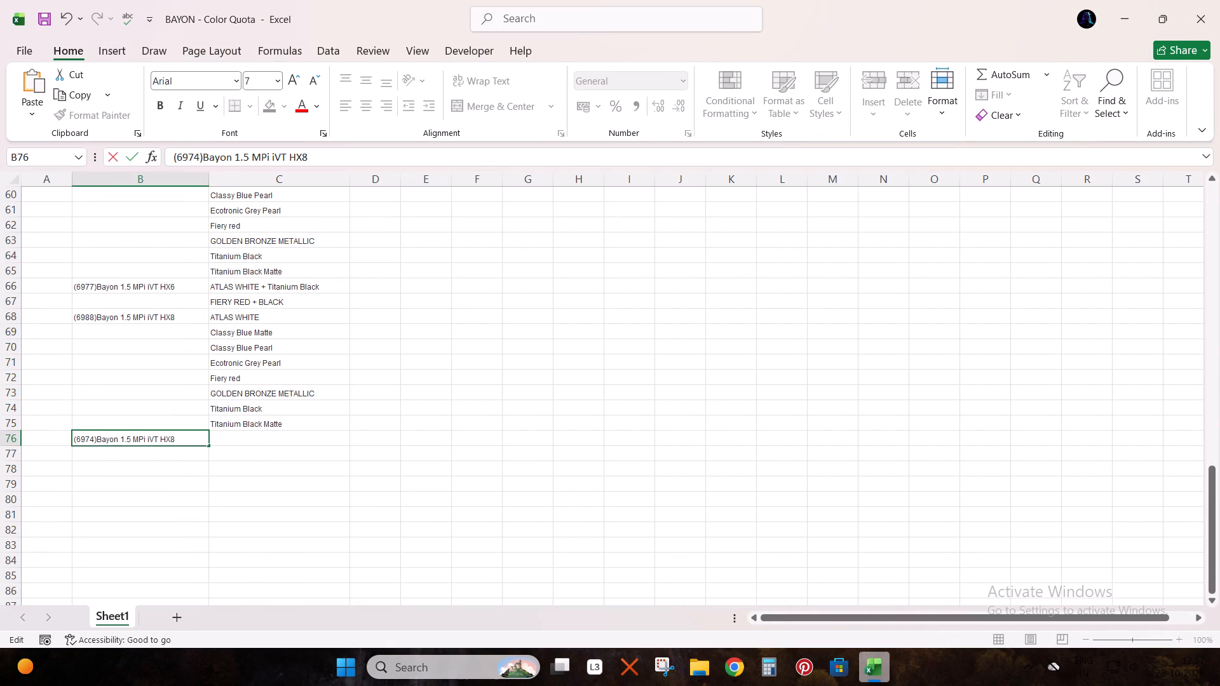
pyautogui.write('DT')
pyautogui.press('Tab')
# Recheck the (6974) HX8 exterior colors in GDMS, and copy the two DT colors in C66:C67 to C76 in Excel.
pyautogui.hotkey('alt', 'Tab')
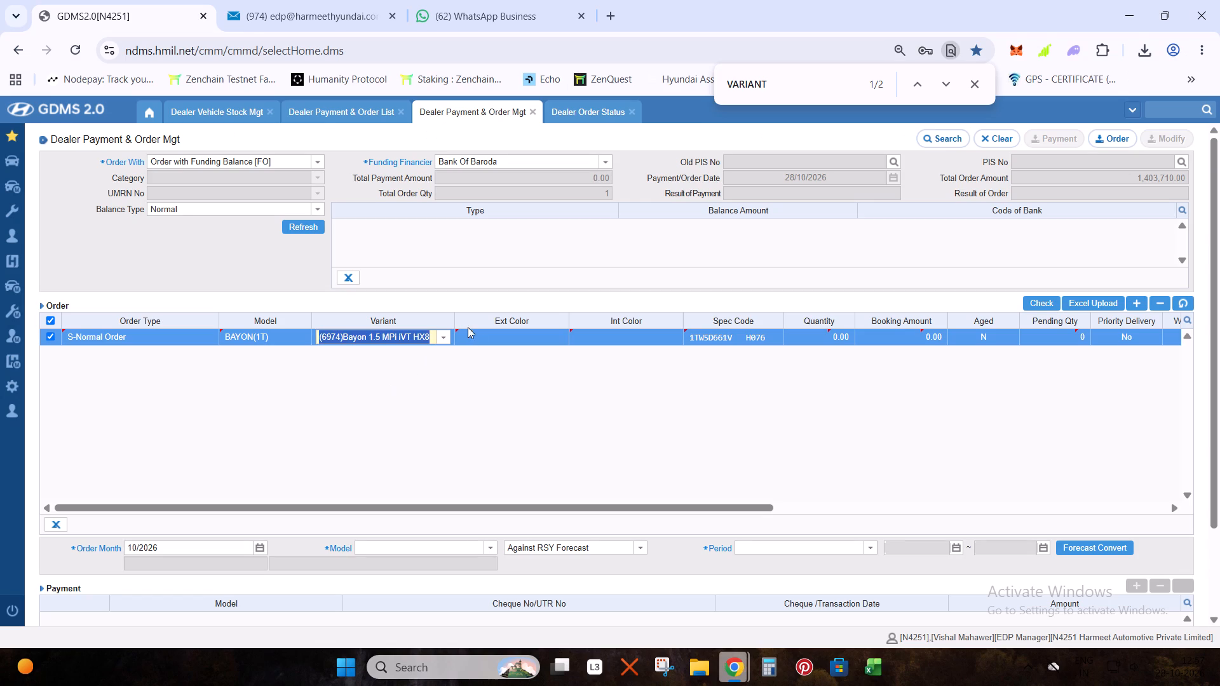
pyautogui.click(480, 340)
pyautogui.hotkey('alt', 'Tab')
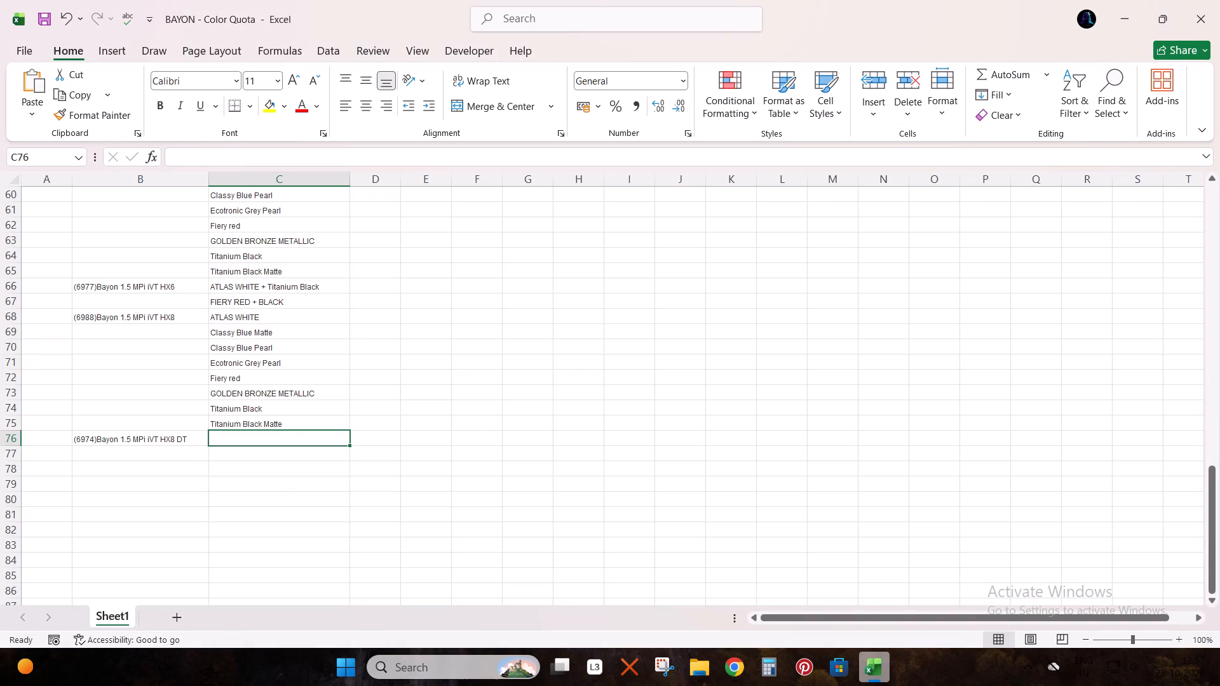
pyautogui.moveTo(228, 288); pyautogui.dragTo(229, 296)
pyautogui.hotkey('ctrl', 'c')
pyautogui.click(235, 436)
pyautogui.hotkey('ctrl', 'v')
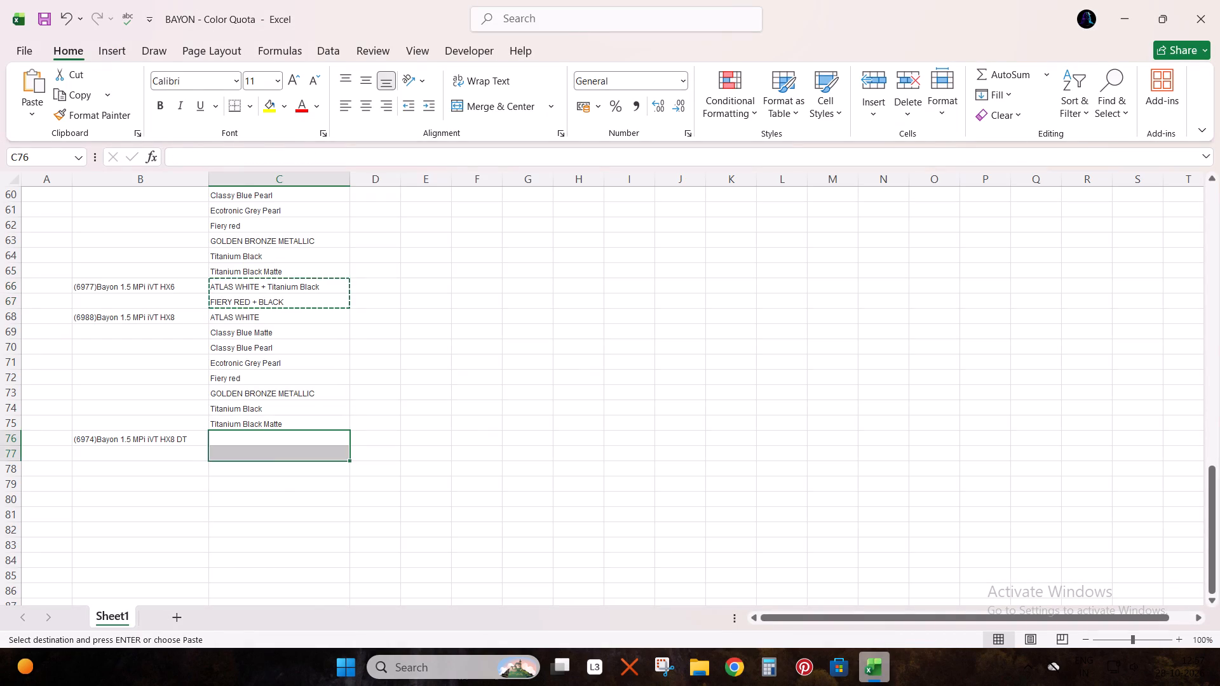
# On the GDMS order page in Chrome, change the order row's variant to (6982)Bayon 1.5 MPi iVT HX10 and check its exterior colors.
pyautogui.hotkey('alt', 'Tab')
pyautogui.click(416, 339)
pyautogui.click(422, 339)
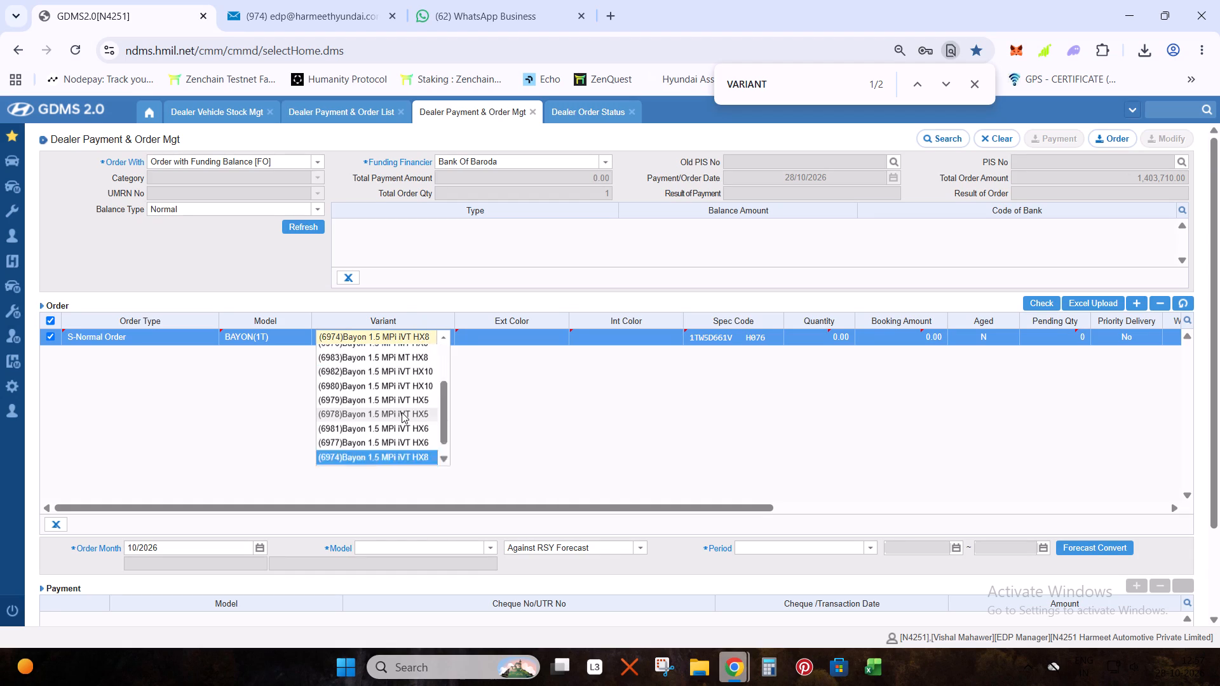
pyautogui.scroll(5, 383, 442)
pyautogui.scroll(-5, 403, 440)
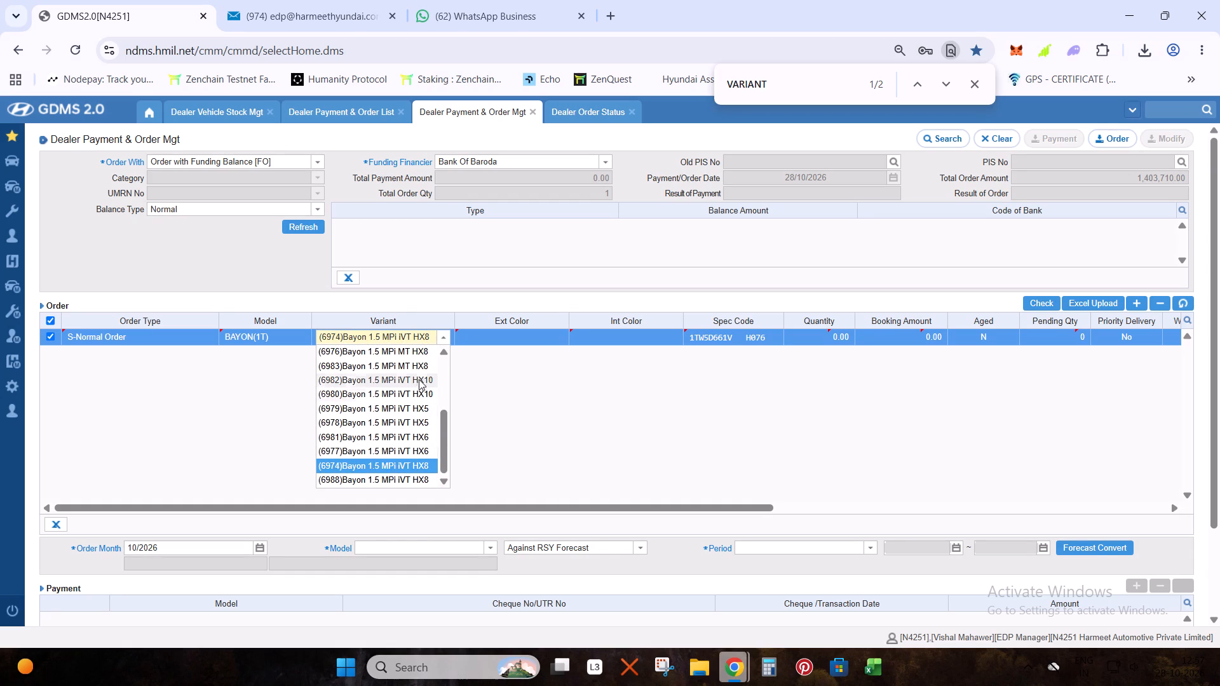
pyautogui.click(417, 374)
pyautogui.click(485, 335)
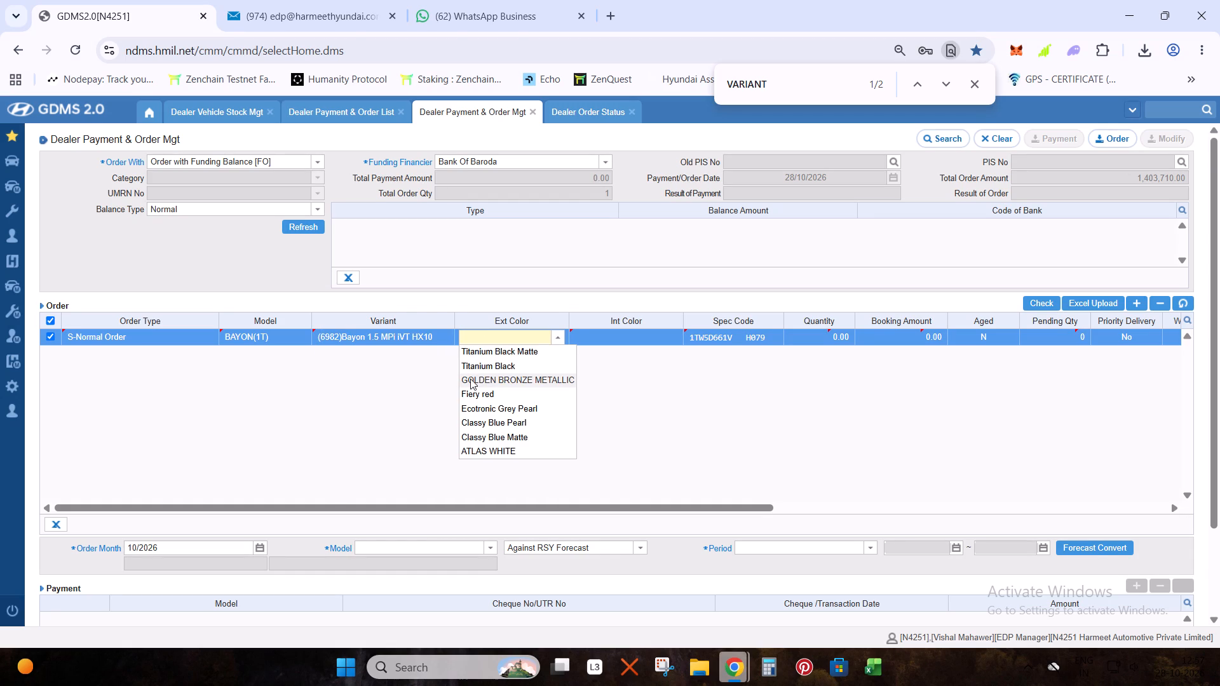
# Copy the (6982)Bayon 1.5 MPi iVT HX10 variant name into cell B78 of the Excel sheet.
pyautogui.tripleClick(398, 332)
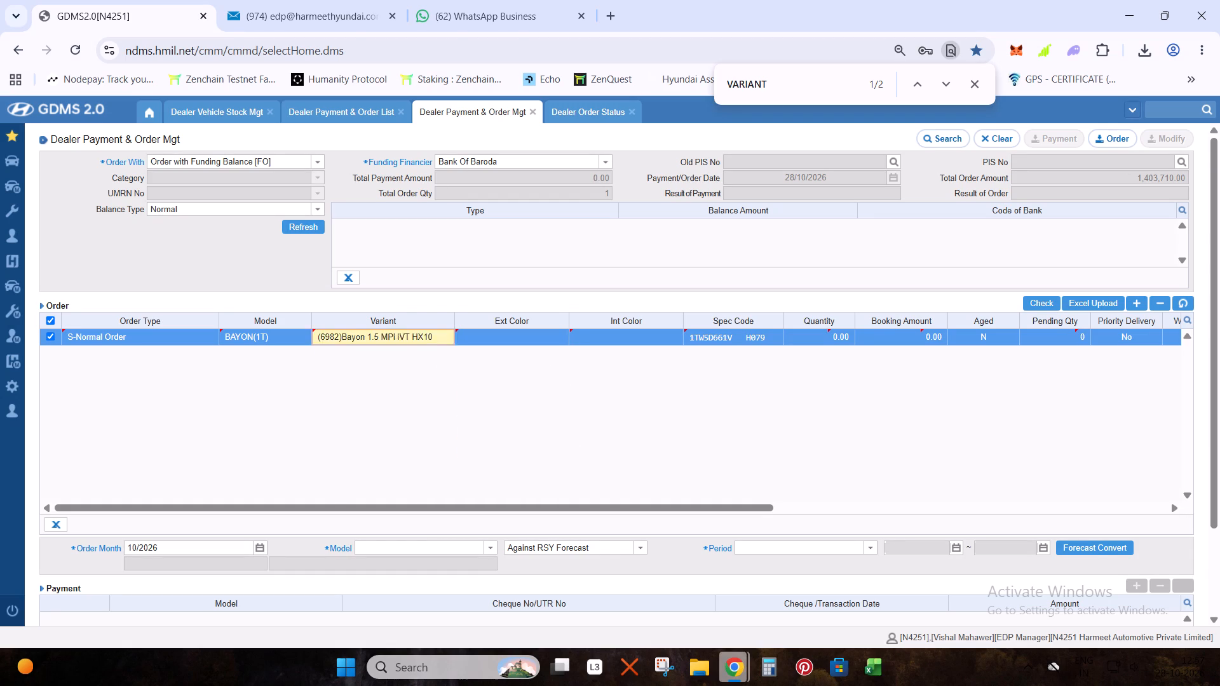
pyautogui.hotkey('ctrl', 'c')
pyautogui.hotkey('alt', 'Tab')
pyautogui.click(193, 473)
pyautogui.hotkey('ctrl', 'v')
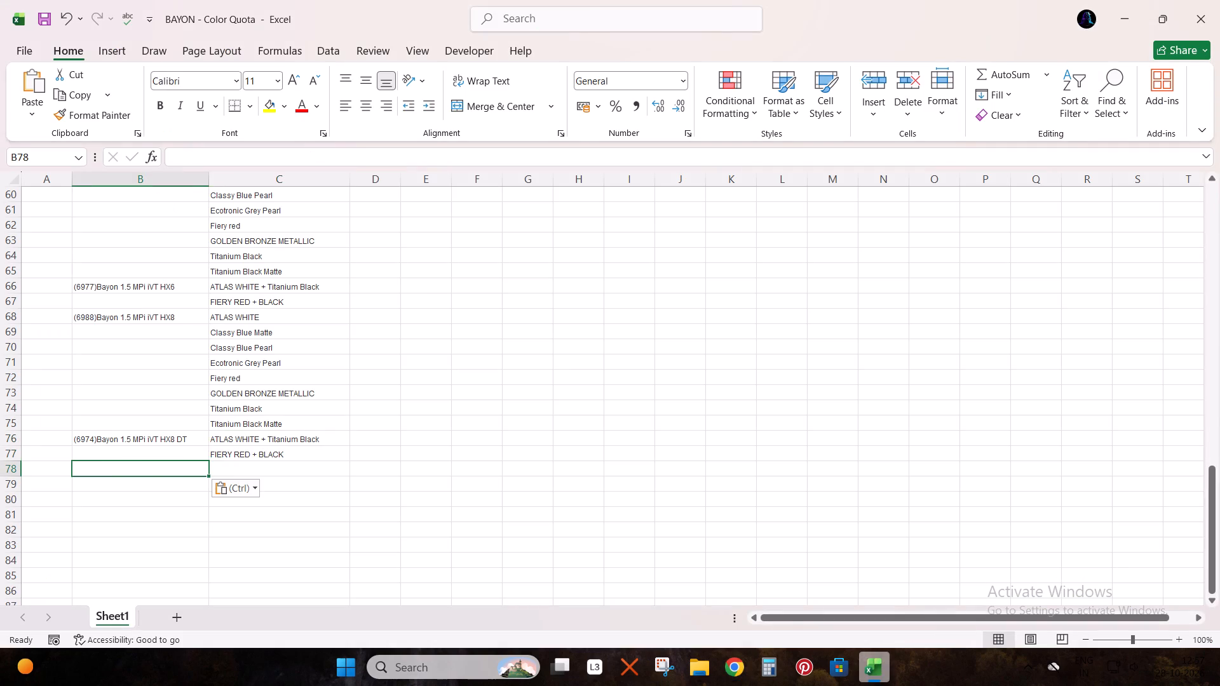
# Copy the eight single-tone and two dual-tone colors in C68:C77 to C78.
pyautogui.press('Tab')
pyautogui.moveTo(221, 321); pyautogui.dragTo(223, 447)
pyautogui.hotkey('ctrl', 'c')
pyautogui.click(222, 474)
pyautogui.hotkey('ctrl', 'v')
# On the GDMS order page in Chrome, change the order row's variant to (6980)Bayon 1.5 MPi iVT HX10 and check its exterior colors.
pyautogui.hotkey('alt', 'Tab')
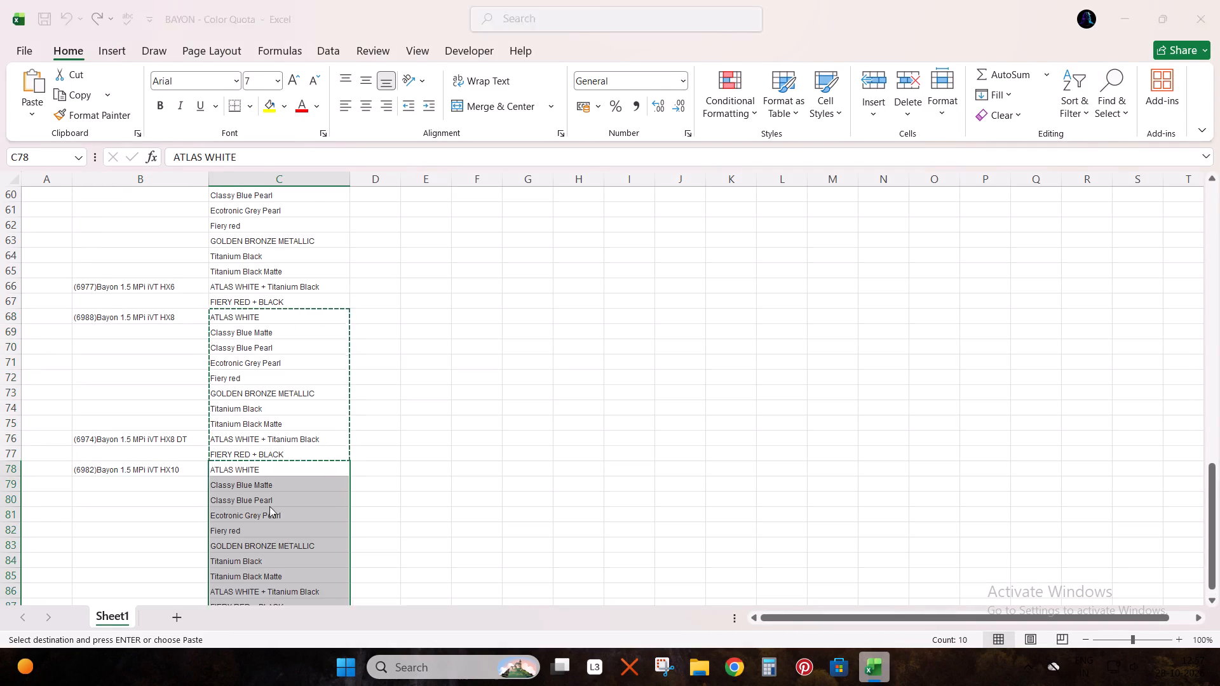
pyautogui.click(470, 340)
pyautogui.doubleClick(415, 342)
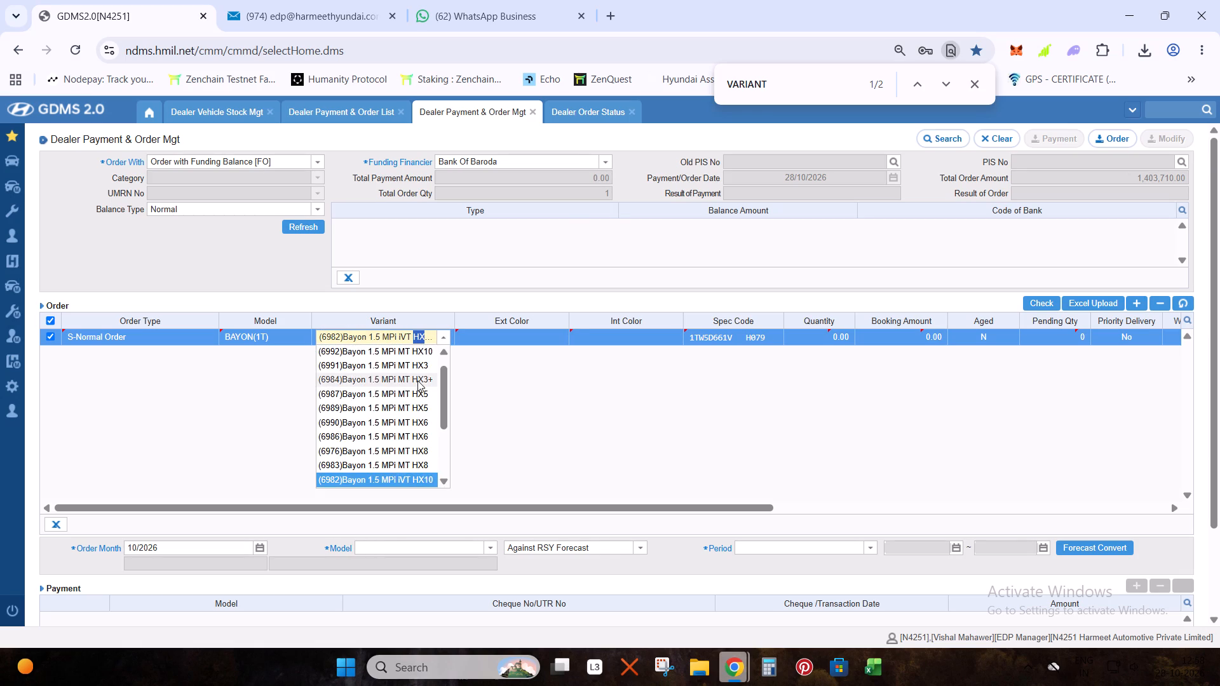
pyautogui.scroll(-3, 415, 446)
pyautogui.click(416, 398)
pyautogui.click(465, 349)
pyautogui.doubleClick(470, 344)
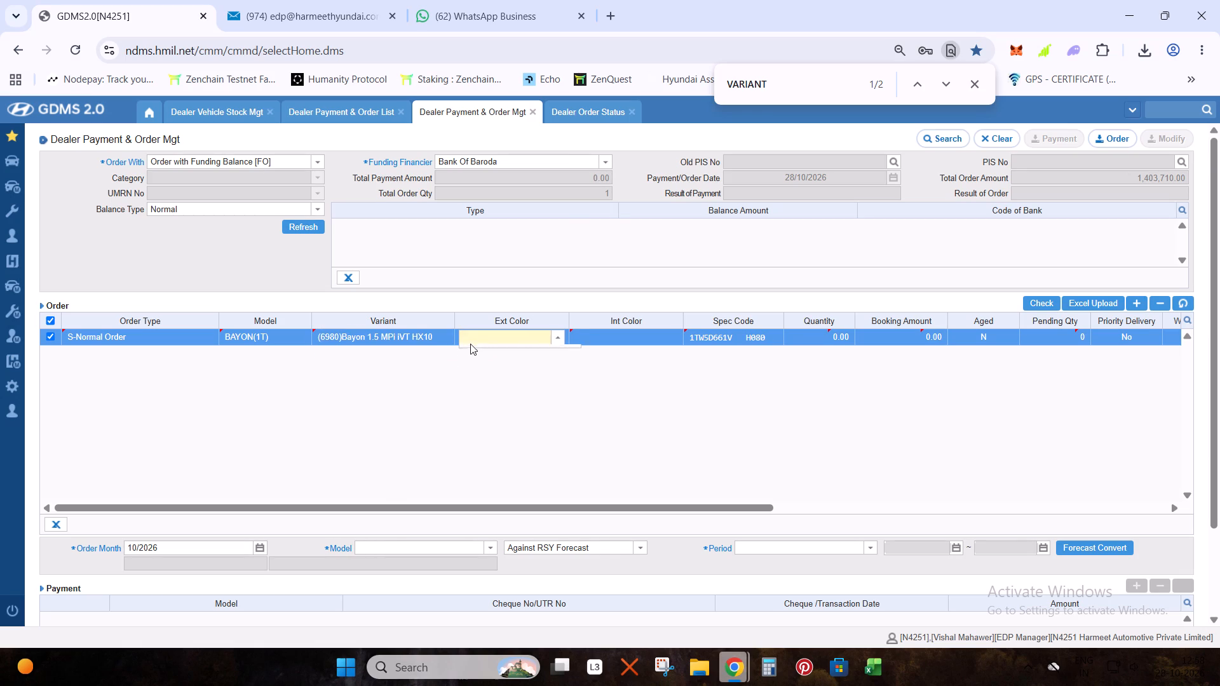
# Copy the (6980)Bayon 1.5 MPi iVT HX10 variant name into cell B86 of the Excel sheet, beside ATLAS WHITE + Titanium Black.
pyautogui.tripleClick(405, 340)
pyautogui.hotkey('ctrl', 'c')
pyautogui.hotkey('alt', 'Tab')
pyautogui.scroll(-1, 233, 518)
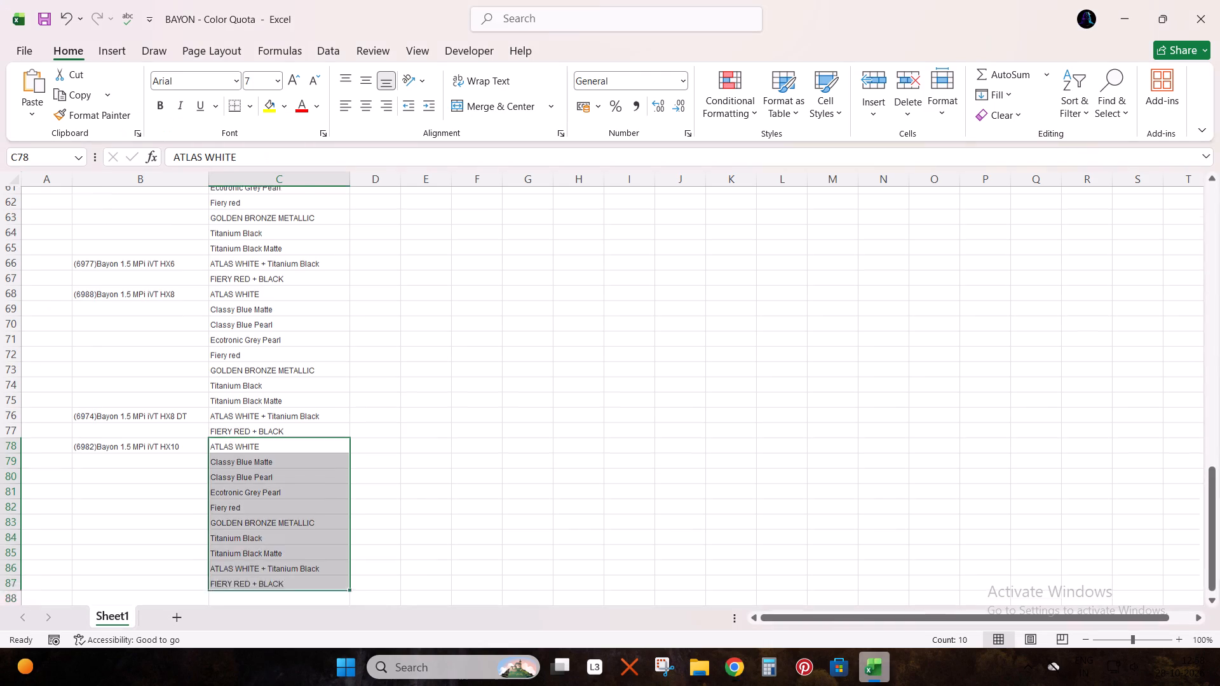
pyautogui.scroll(-2, 233, 518)
pyautogui.click(185, 483)
pyautogui.hotkey('ctrl', 'v')
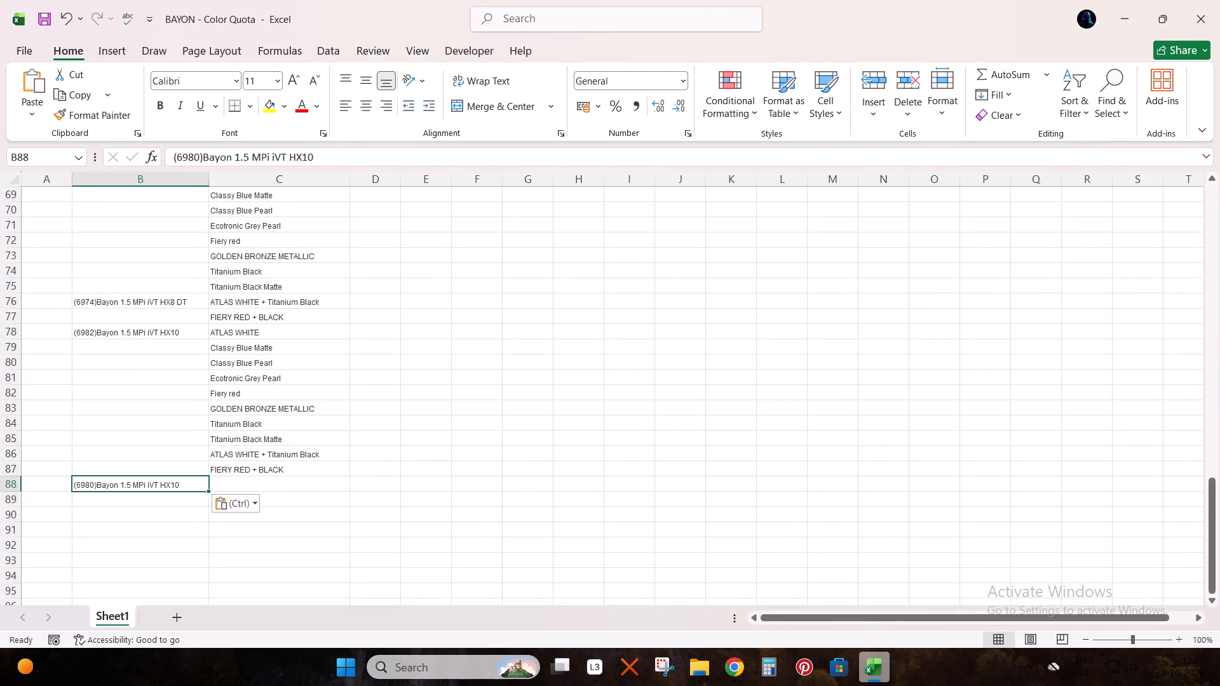
pyautogui.click(232, 307)
pyautogui.hotkey('ctrl', 'z')
pyautogui.click(166, 461)
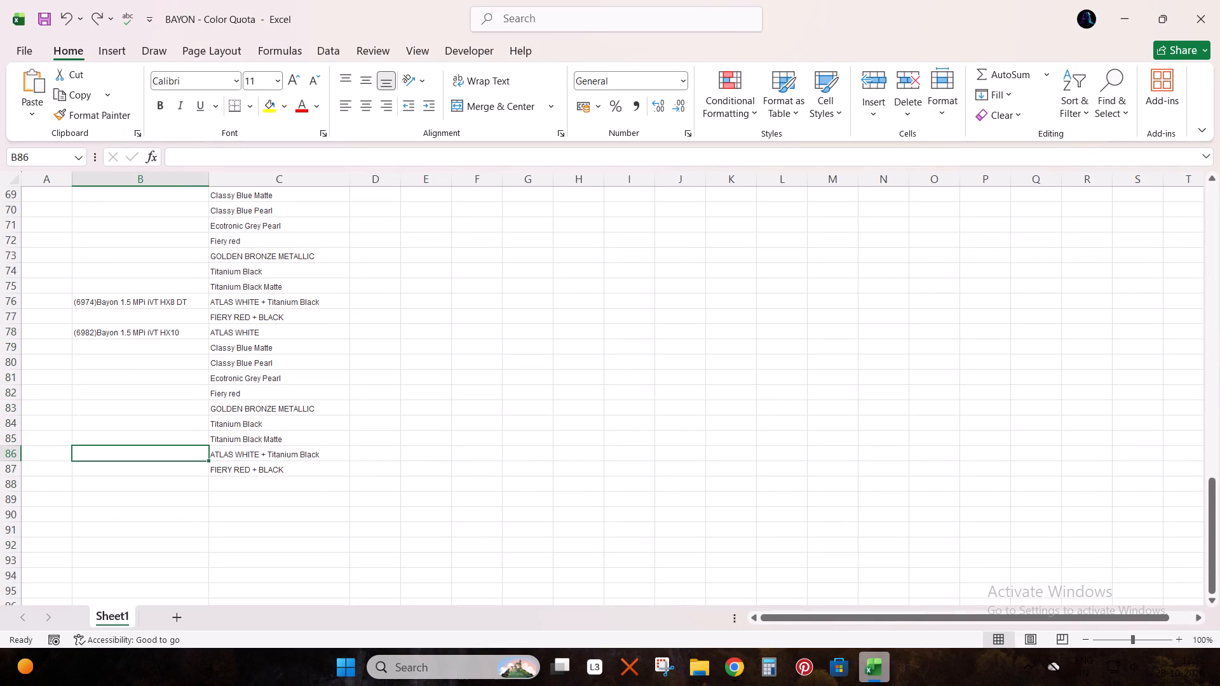
pyautogui.hotkey('ctrl', 'v')
pyautogui.scroll(7, 290, 471)
pyautogui.press('Escape')
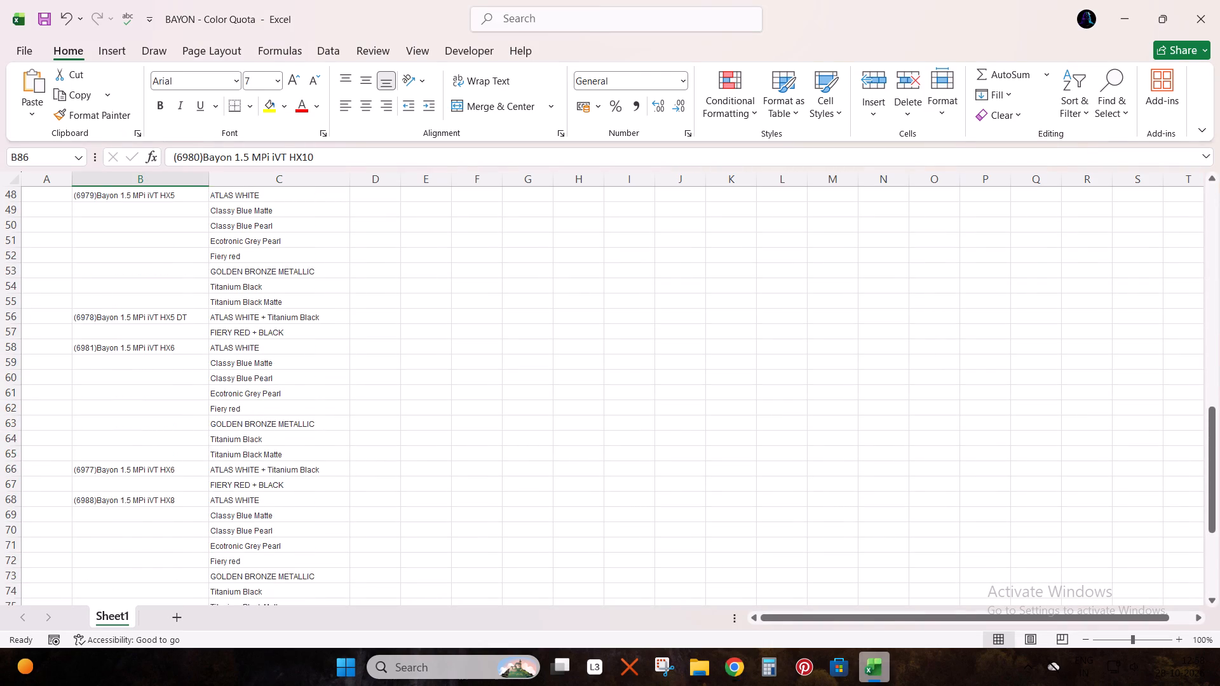
# Select the whole MODEL, VARIANT and COLOR table and apply All Borders to it.
pyautogui.scroll(8, 290, 470)
pyautogui.click(271, 354)
pyautogui.hotkey('ctrl', 'a')
pyautogui.scroll(3, 271, 354)
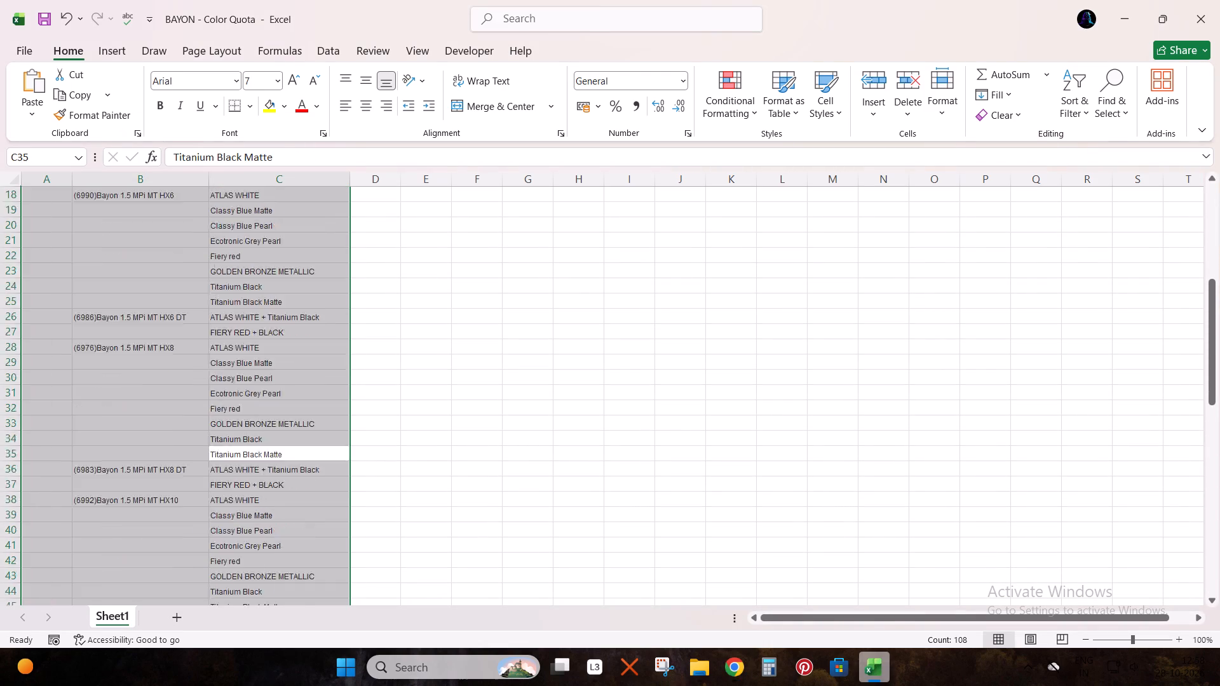
pyautogui.scroll(2, 271, 354)
pyautogui.scroll(2, 283, 189)
pyautogui.click(251, 109)
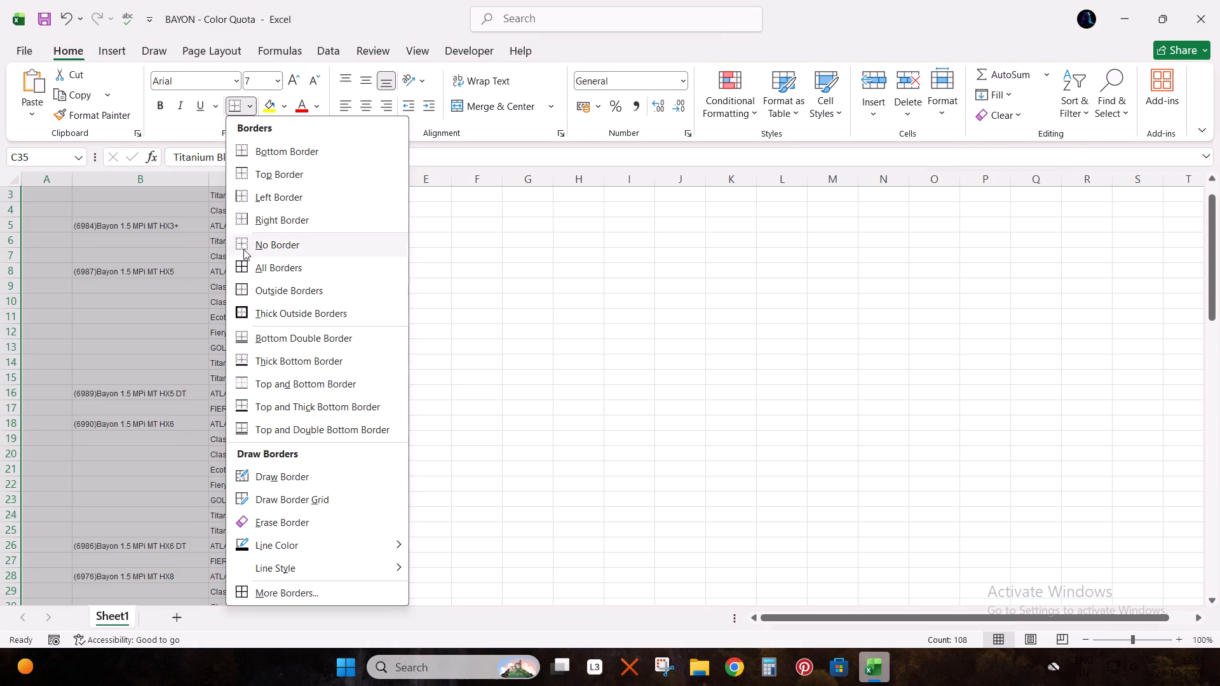
pyautogui.click(248, 263)
# Apply the formatting of header cells A1:C1 to the whole table with Format Painter.
pyautogui.scroll(9, 217, 330)
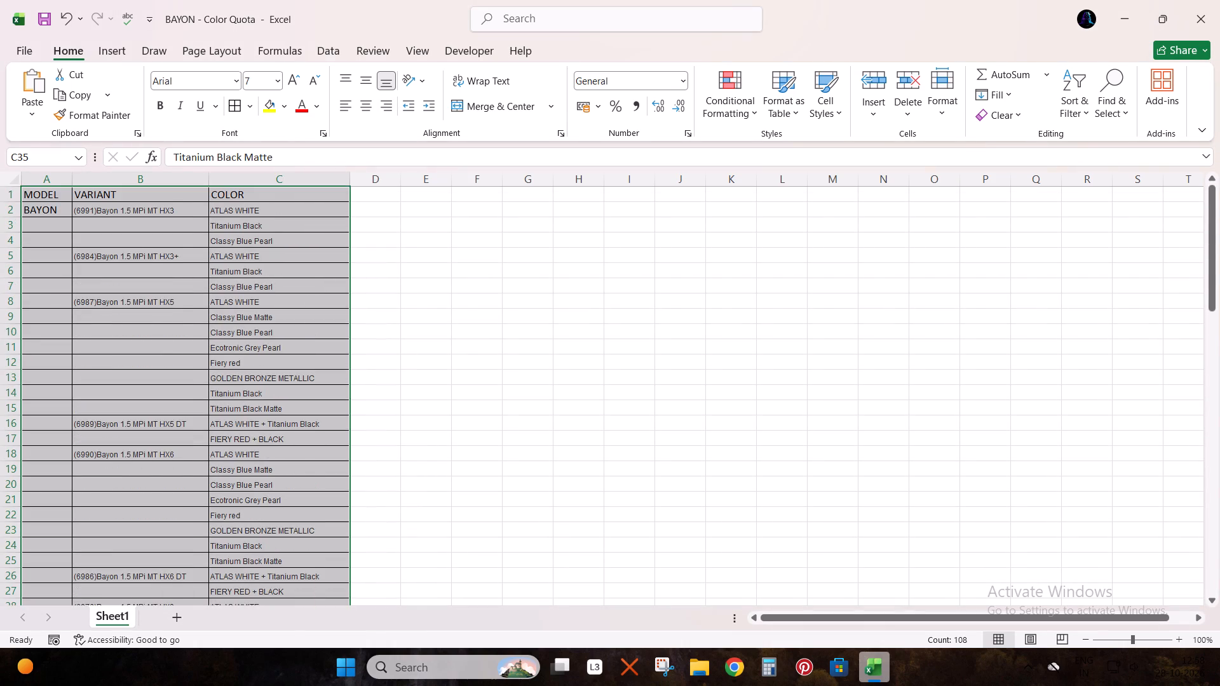
pyautogui.scroll(4, 270, 330)
pyautogui.click(100, 195)
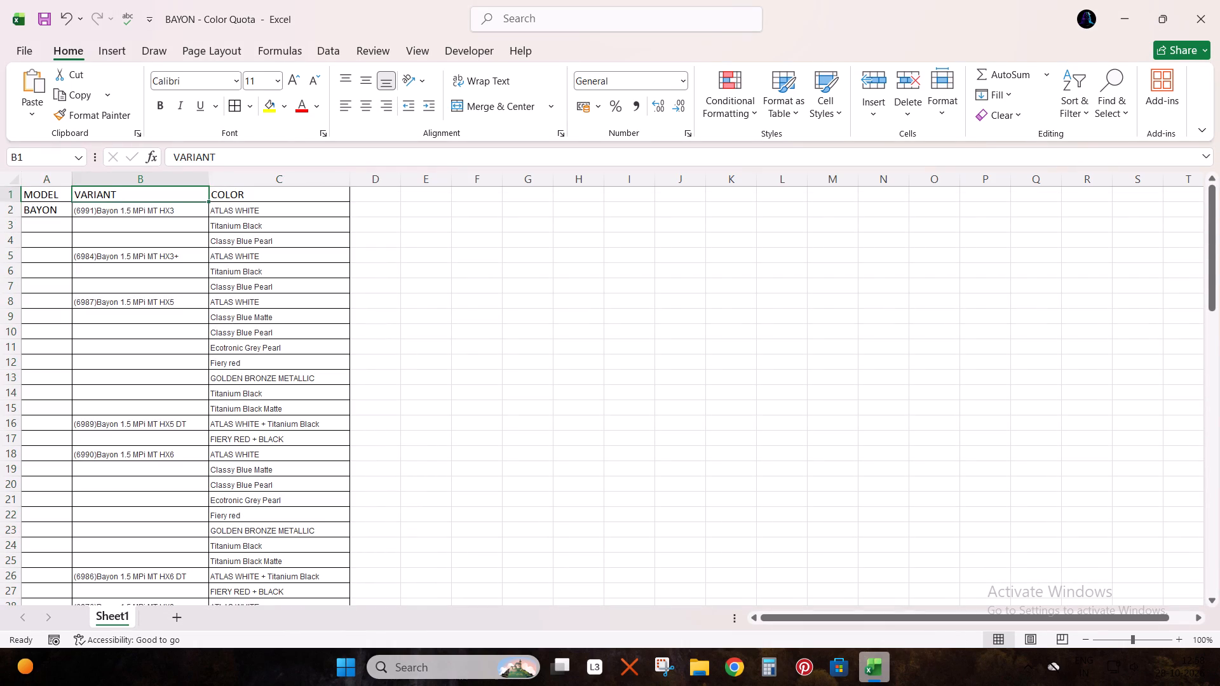
pyautogui.moveTo(47, 195); pyautogui.dragTo(220, 194)
pyautogui.moveTo(251, 198); pyautogui.dragTo(67, 198)
pyautogui.click(99, 116)
pyautogui.hotkey('ctrl', 'shift', 'Down')
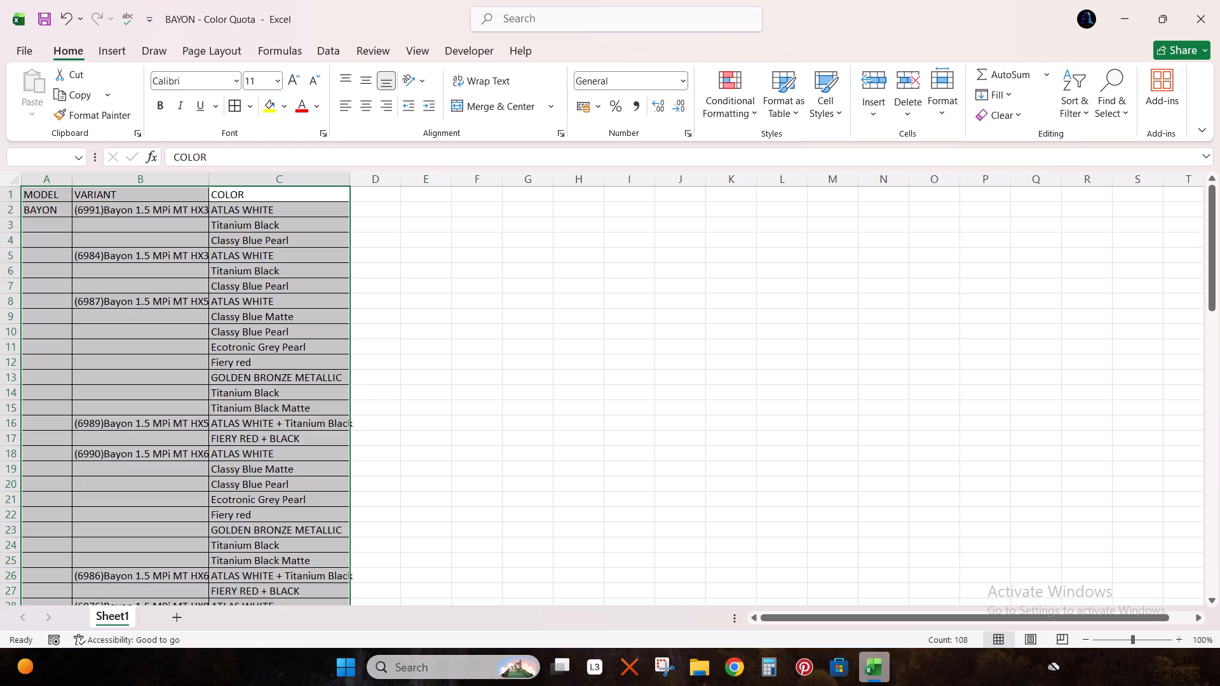
pyautogui.click(162, 250)
# AutoFit the widths of columns A to C to their contents.
pyautogui.scroll(2, 210, 347)
pyautogui.moveTo(66, 183); pyautogui.dragTo(218, 182)
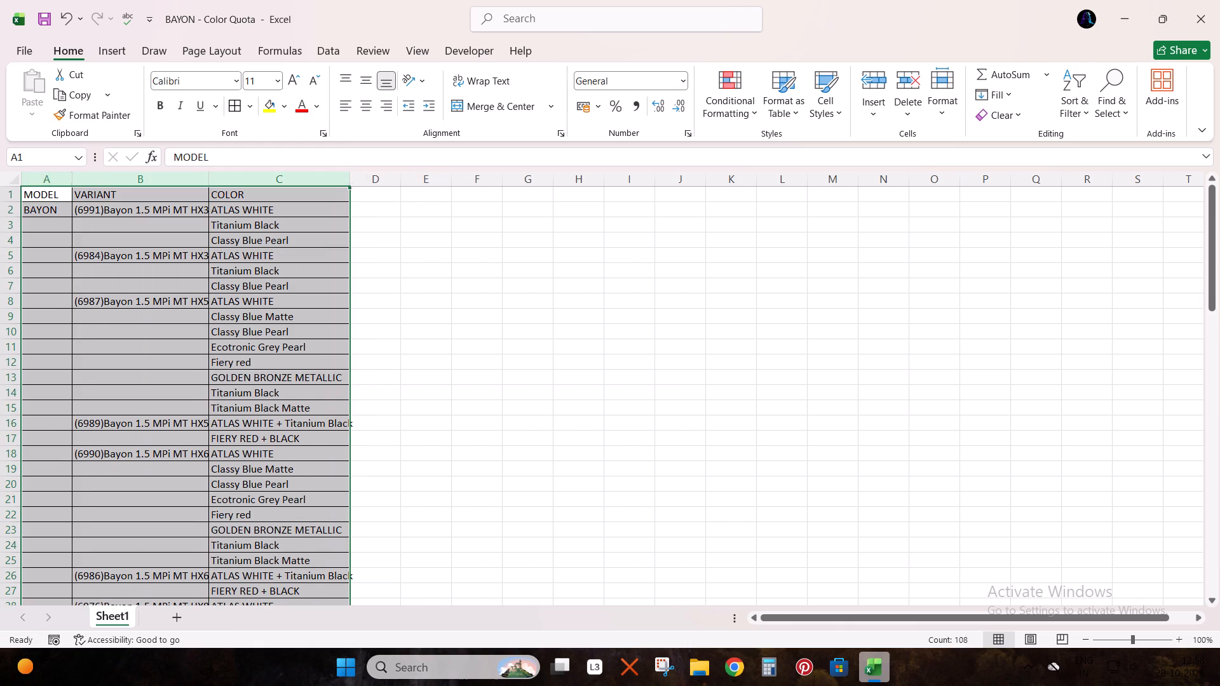
pyautogui.doubleClick(205, 180)
pyautogui.click(260, 233)
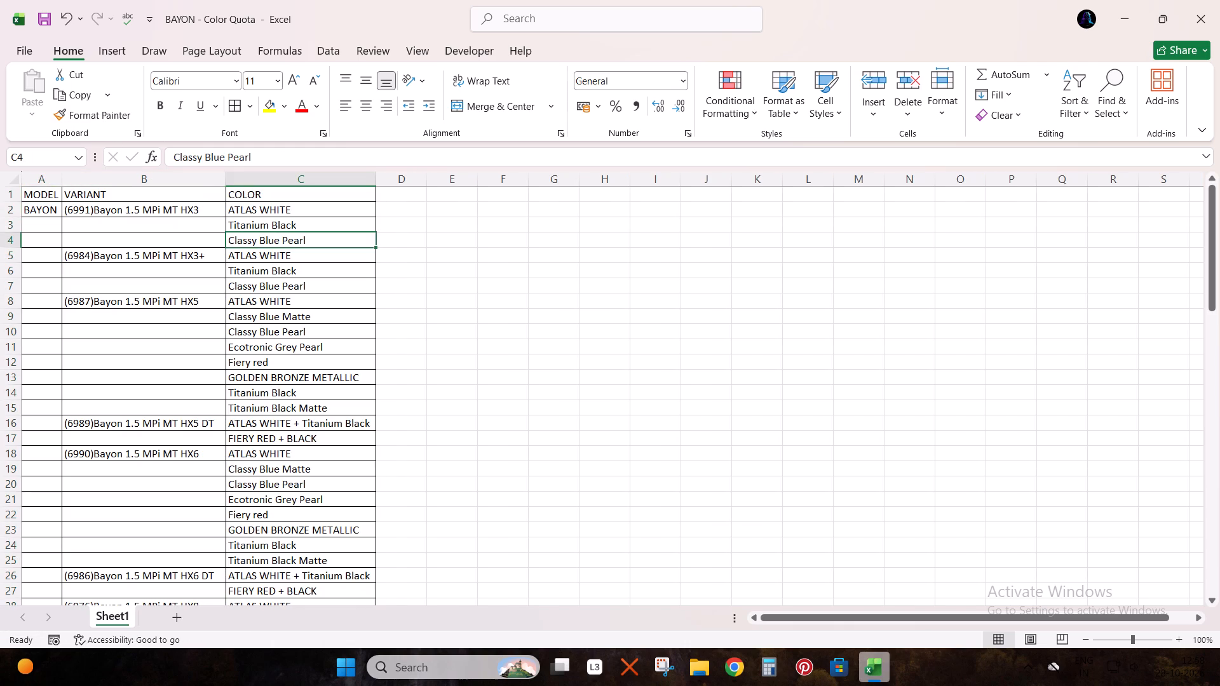
# Center header row 1 horizontally and vertically, make it bold, and increase its font size by two steps.
pyautogui.click(48, 198)
pyautogui.hotkey('shift', 'space')
pyautogui.click(357, 99)
pyautogui.click(358, 78)
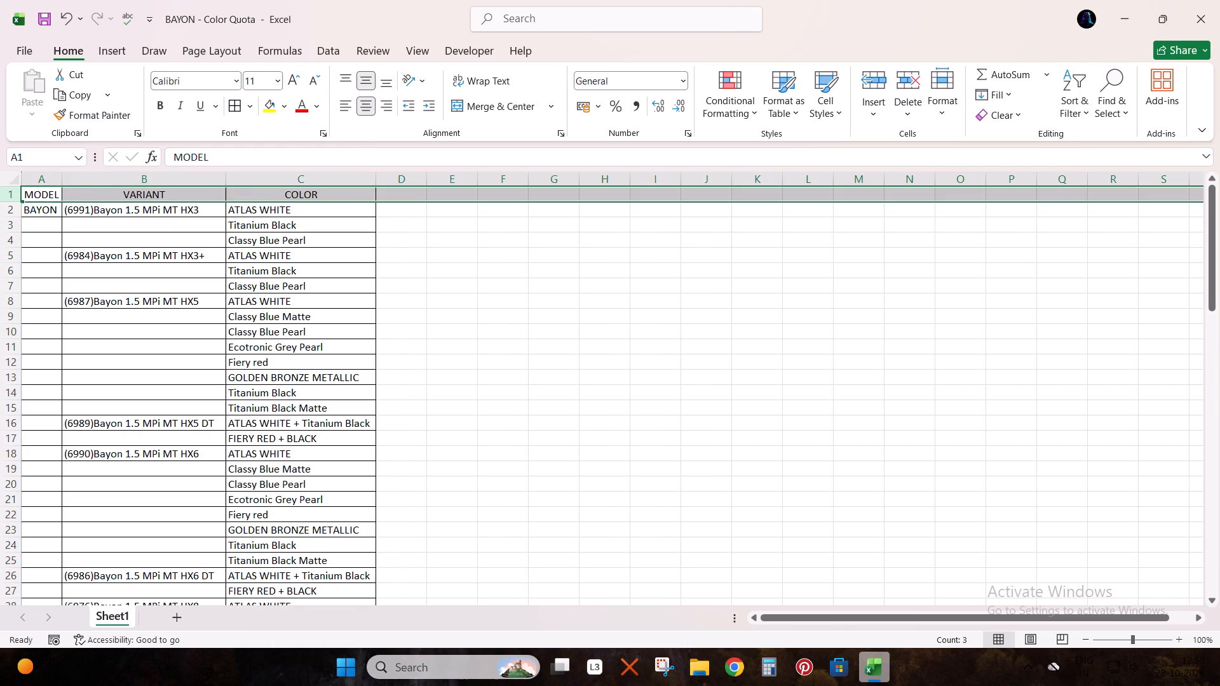
pyautogui.click(159, 107)
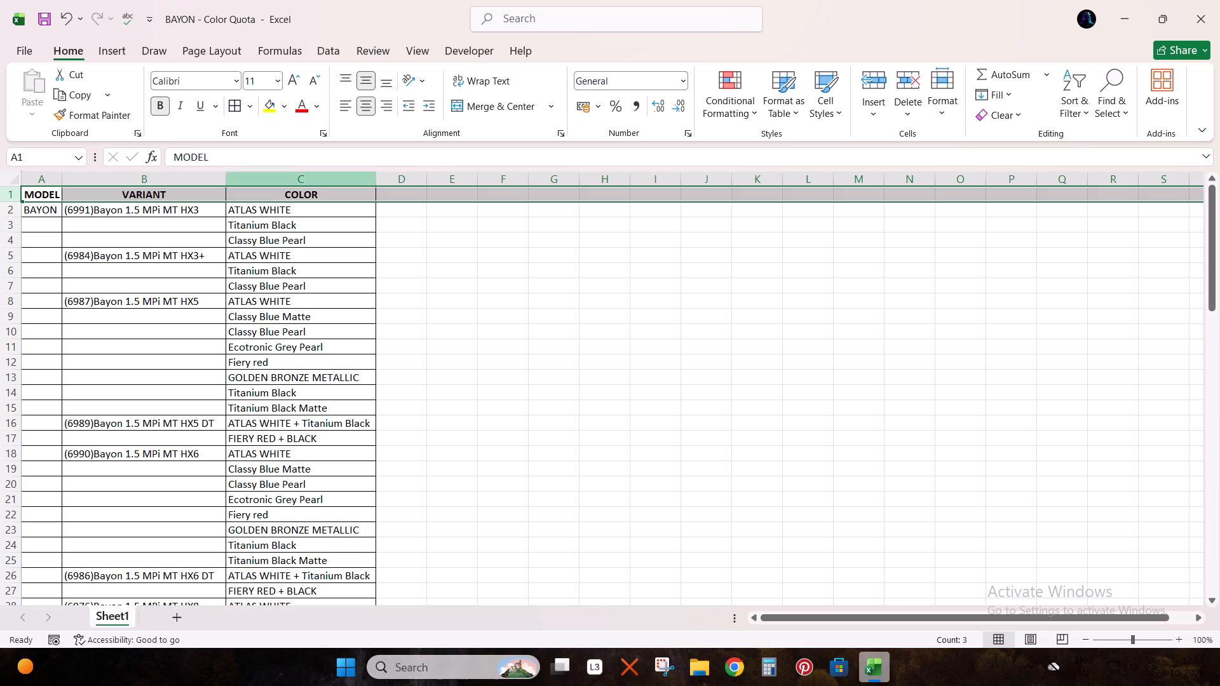
pyautogui.doubleClick(295, 76)
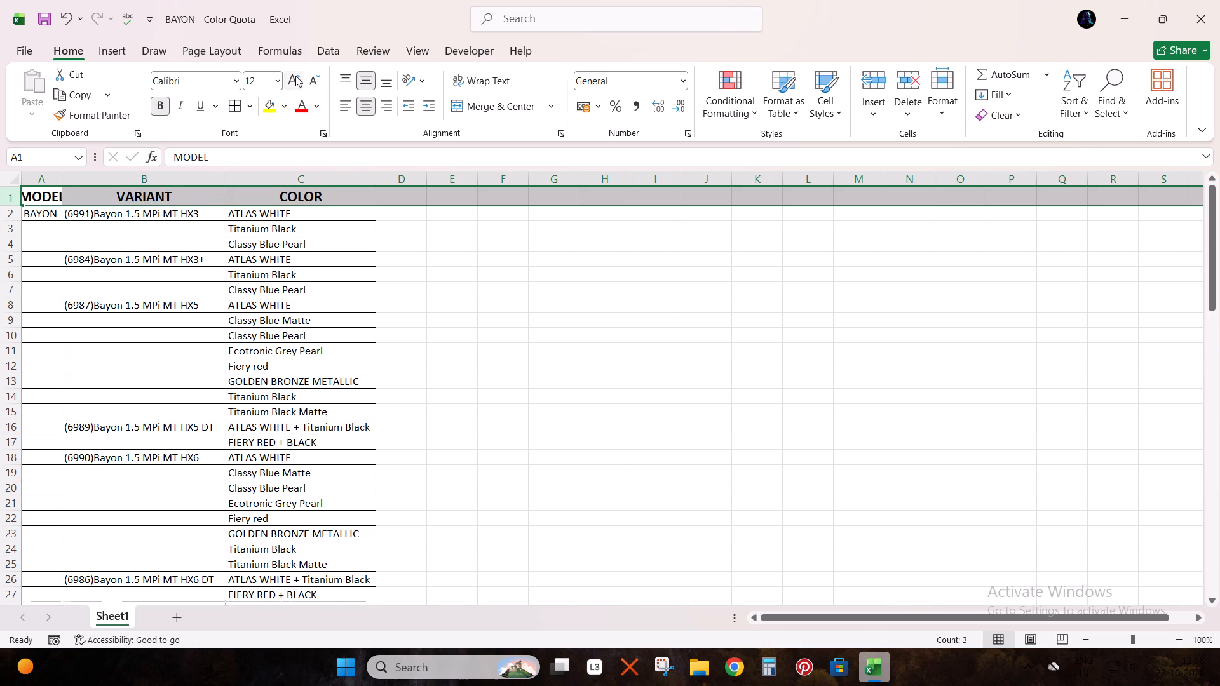
pyautogui.click(216, 266)
# Merge the BAYON cells A2:A87 in the MODEL column and center the text horizontally and vertically.
pyautogui.moveTo(47, 212); pyautogui.dragTo(13, 669)
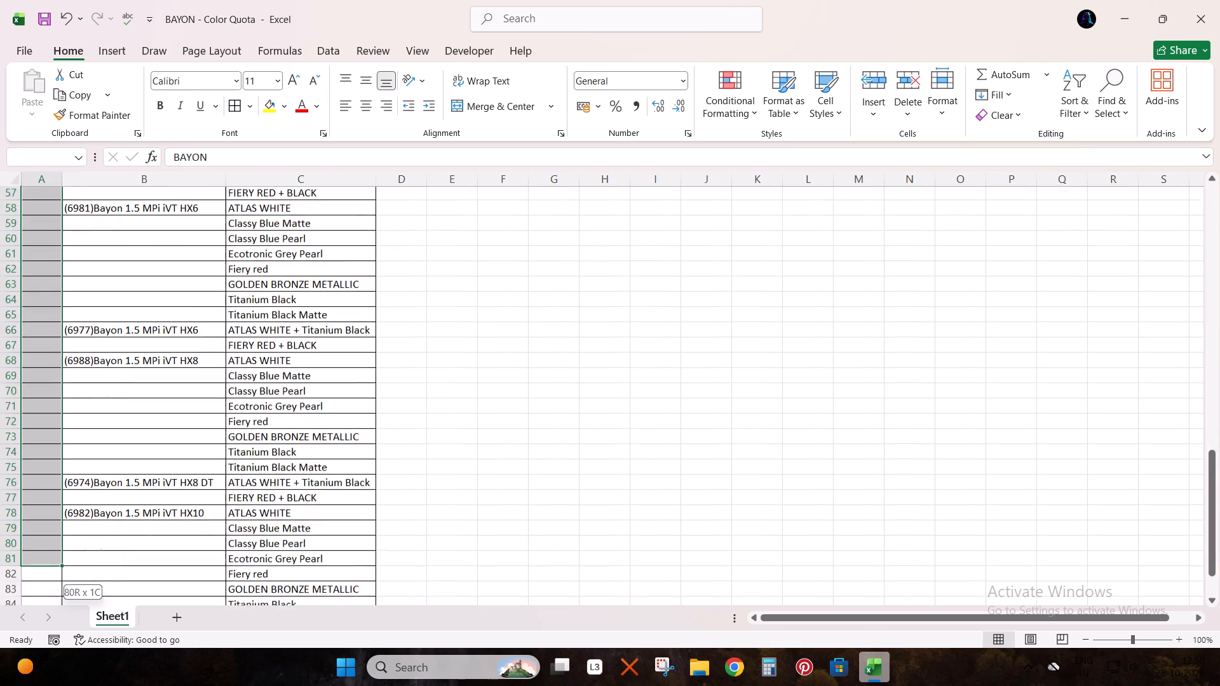
pyautogui.moveTo(13, 669); pyautogui.dragTo(60, 581)
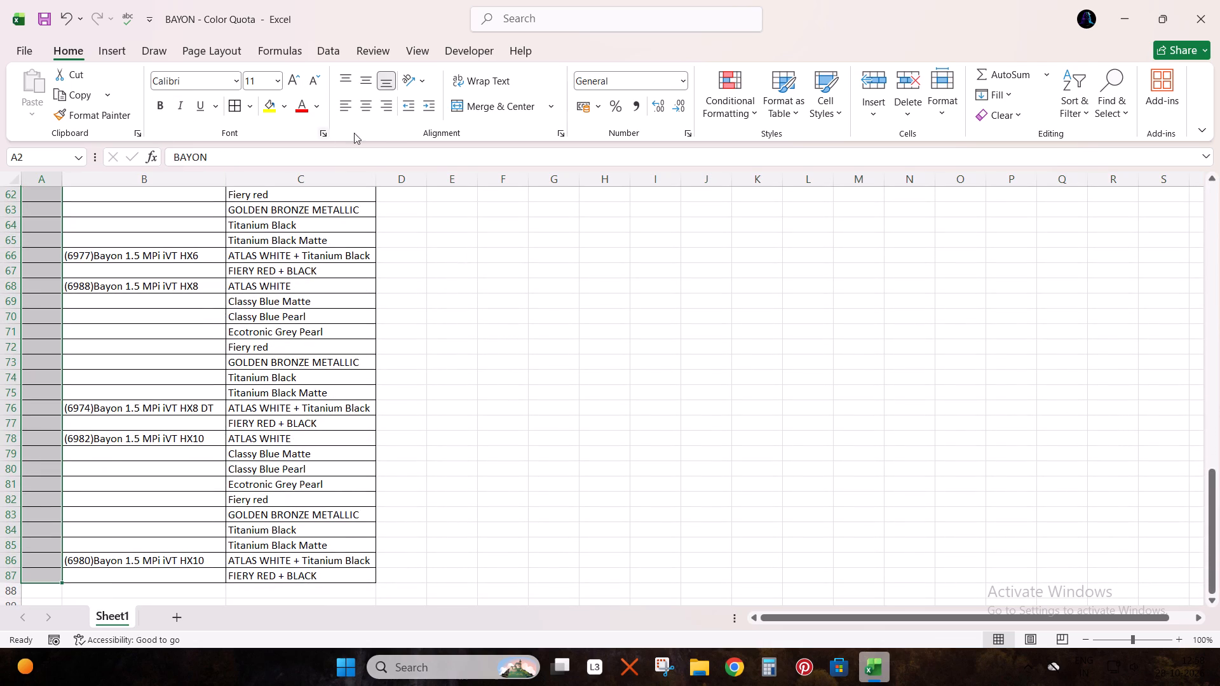
pyautogui.click(457, 104)
pyautogui.click(365, 102)
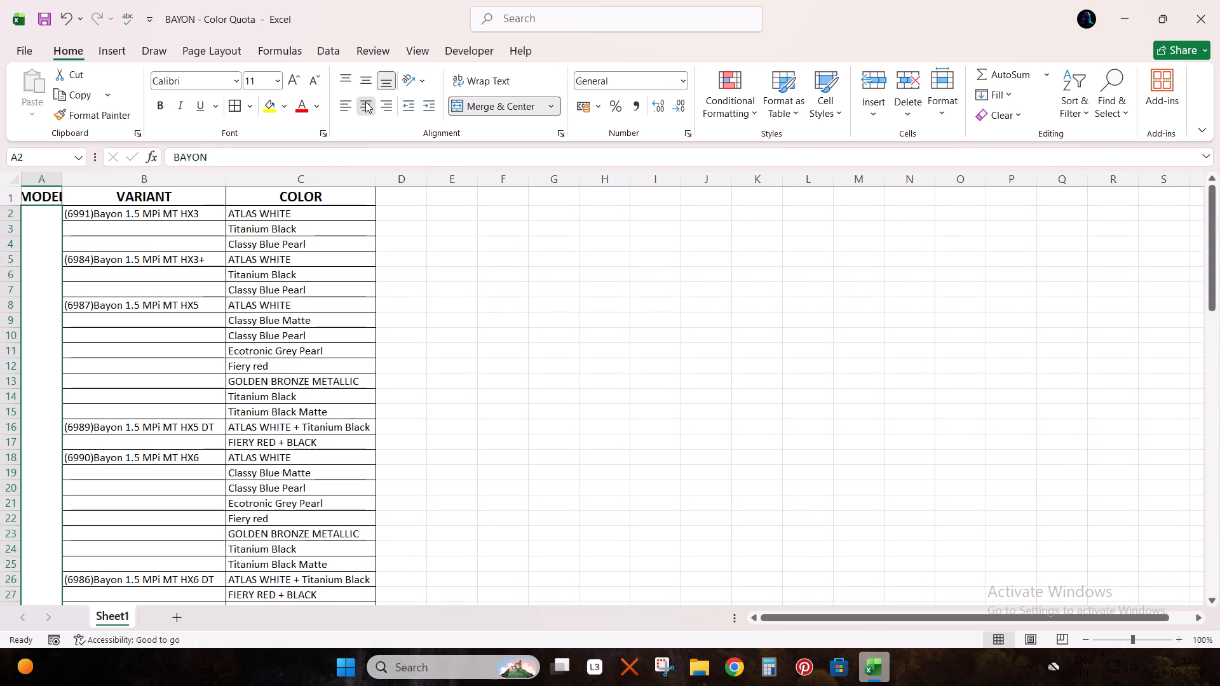
pyautogui.click(370, 102)
pyautogui.click(369, 83)
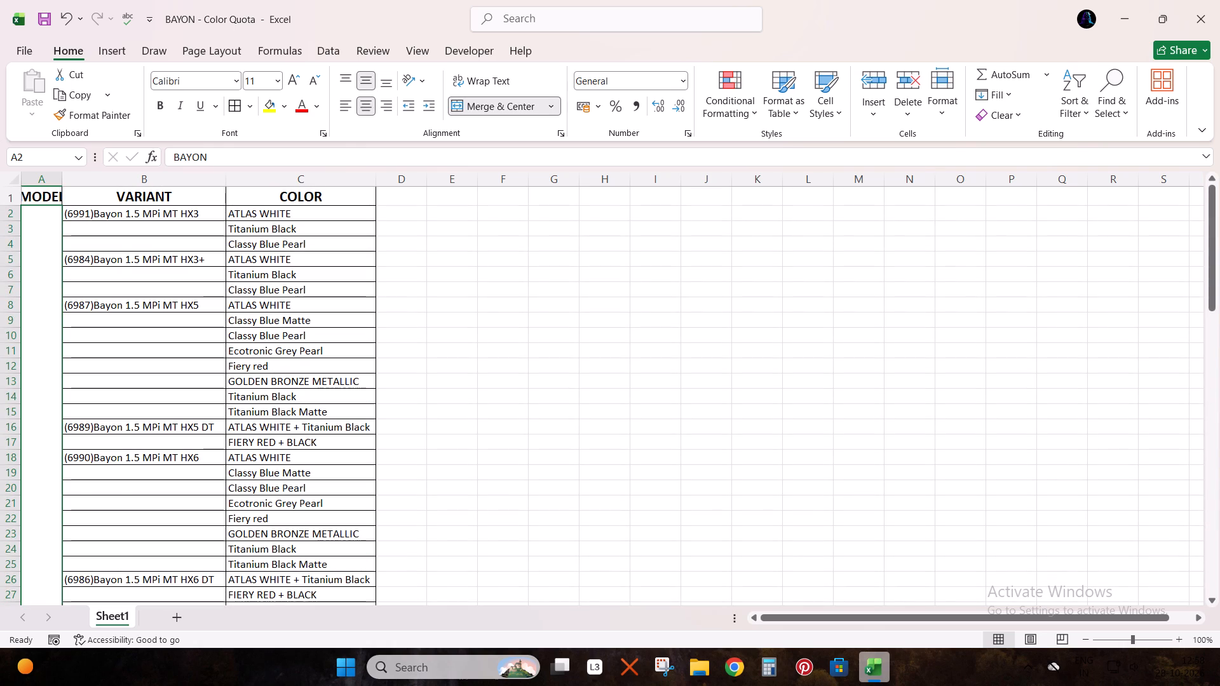
# Widen column A to more than double its width so the MODEL header fits.
pyautogui.moveTo(60, 177); pyautogui.dragTo(121, 177)
# Make the merged BAYON cell bold and increase its font size to 14.
pyautogui.scroll(5, 138, 396)
pyautogui.scroll(-4, 138, 396)
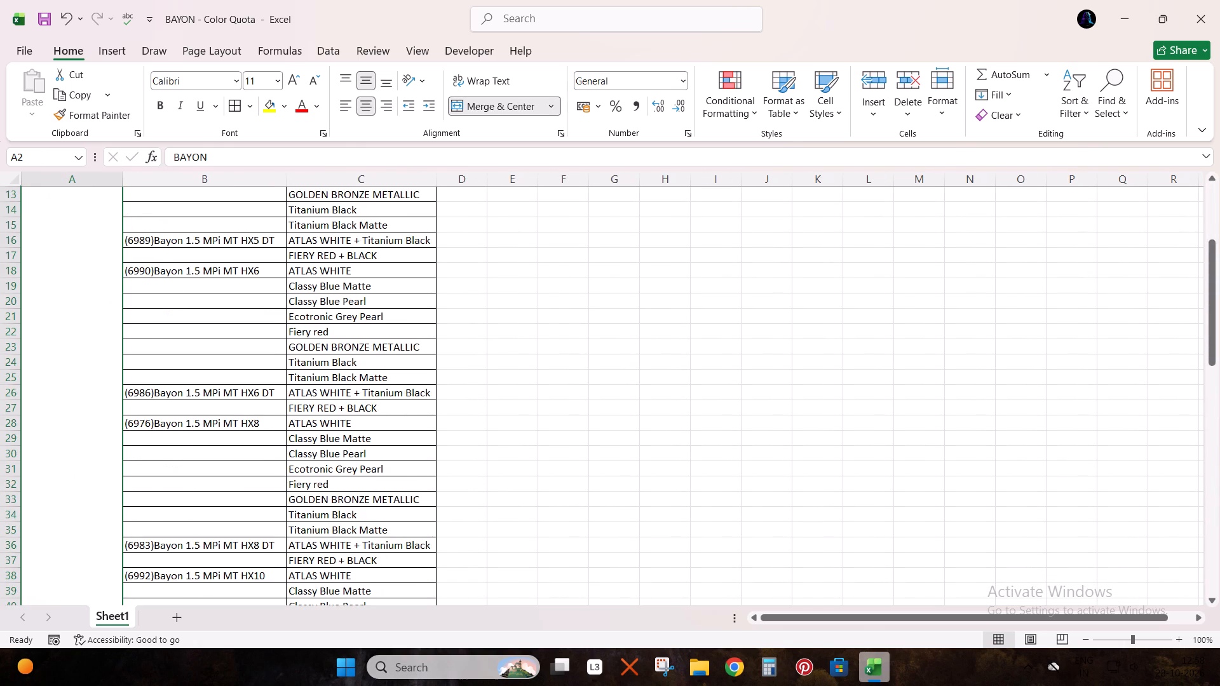
pyautogui.scroll(-8, 138, 396)
pyautogui.click(297, 84)
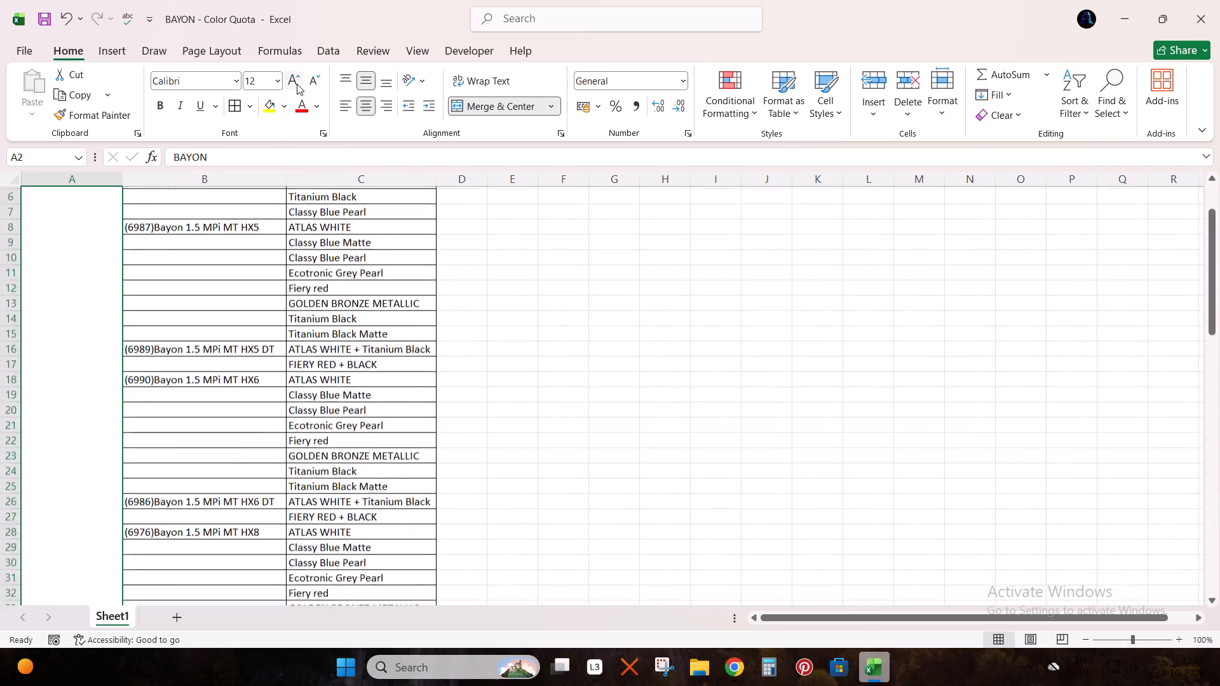
pyautogui.click(168, 100)
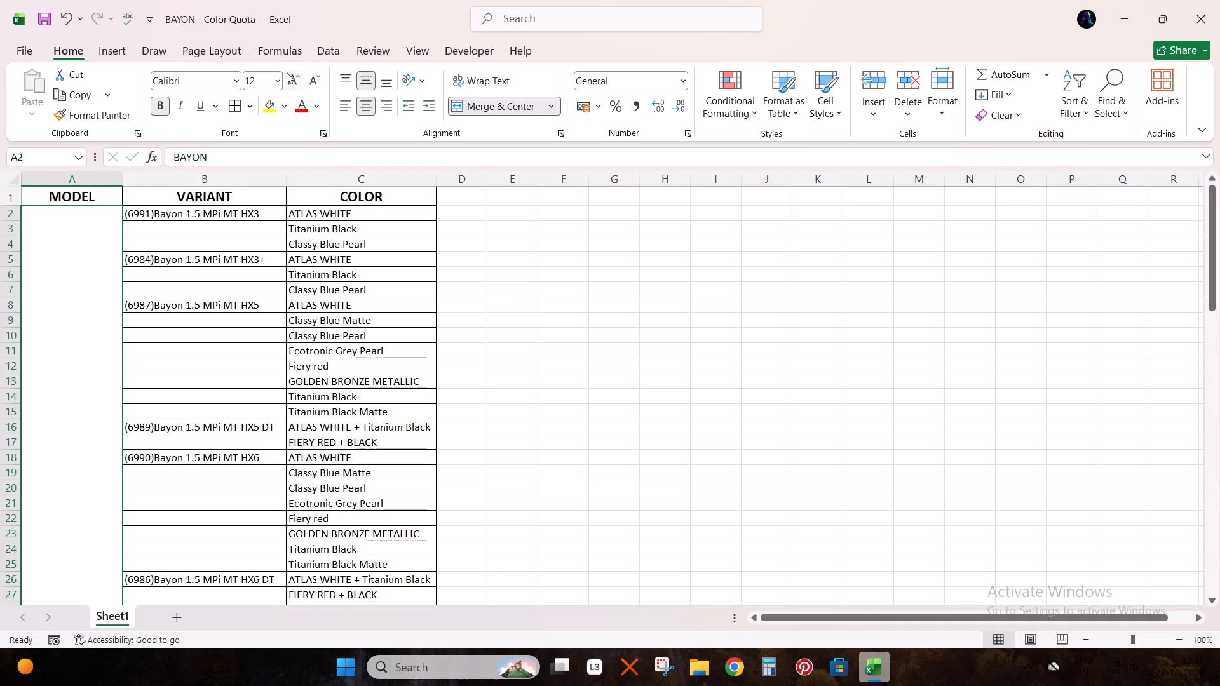
pyautogui.click(253, 194)
pyautogui.click(80, 294)
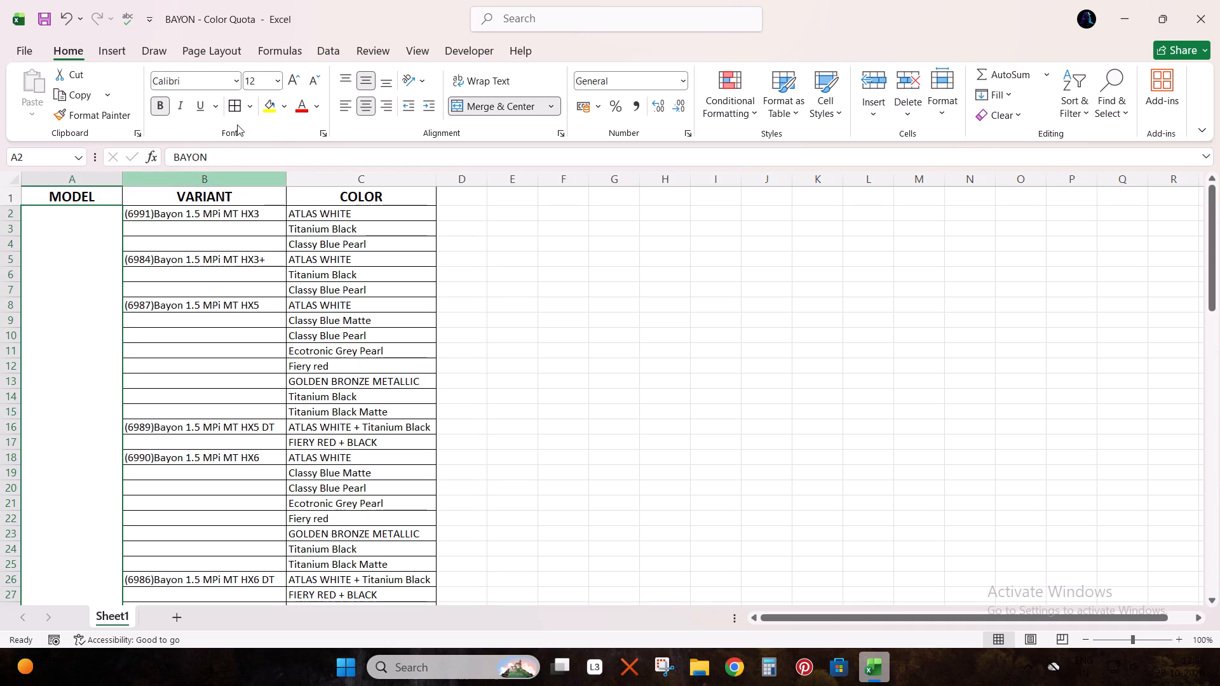
pyautogui.click(290, 79)
pyautogui.scroll(-8, 262, 265)
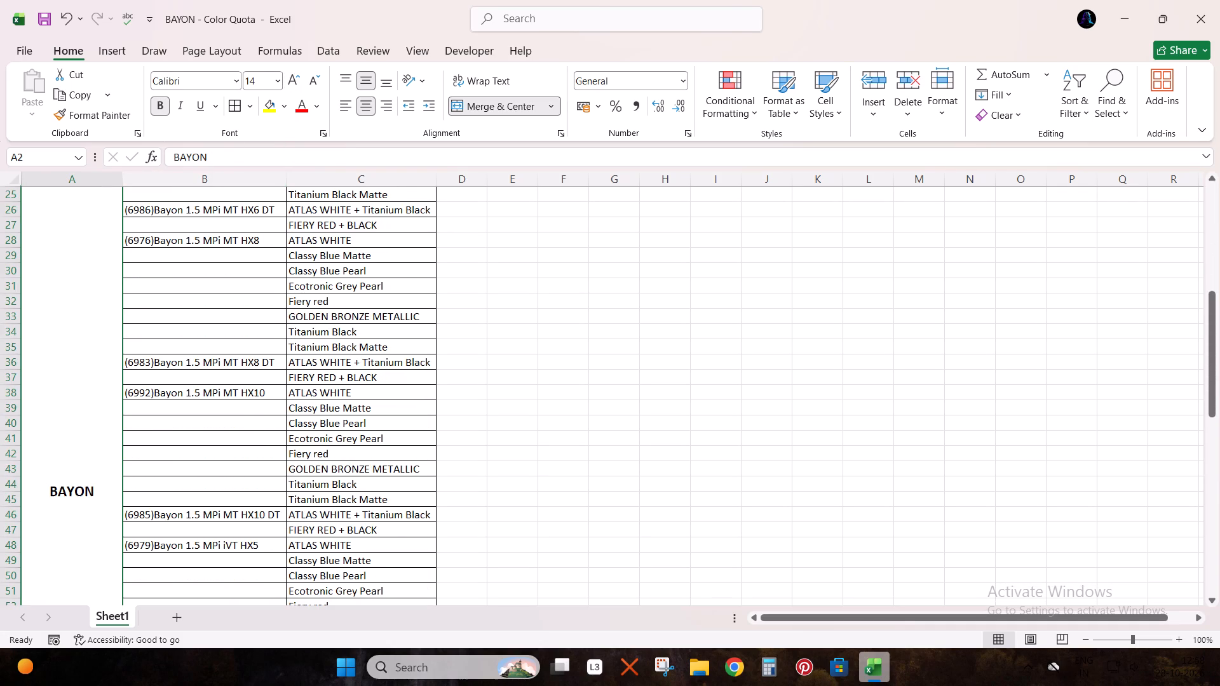
pyautogui.click(224, 389)
# Merge and center the 6991 MT HX3 variant over B2:B4 and 6984 MT HX3+ over B5:B7, both middle-aligned.
pyautogui.scroll(12, 275, 405)
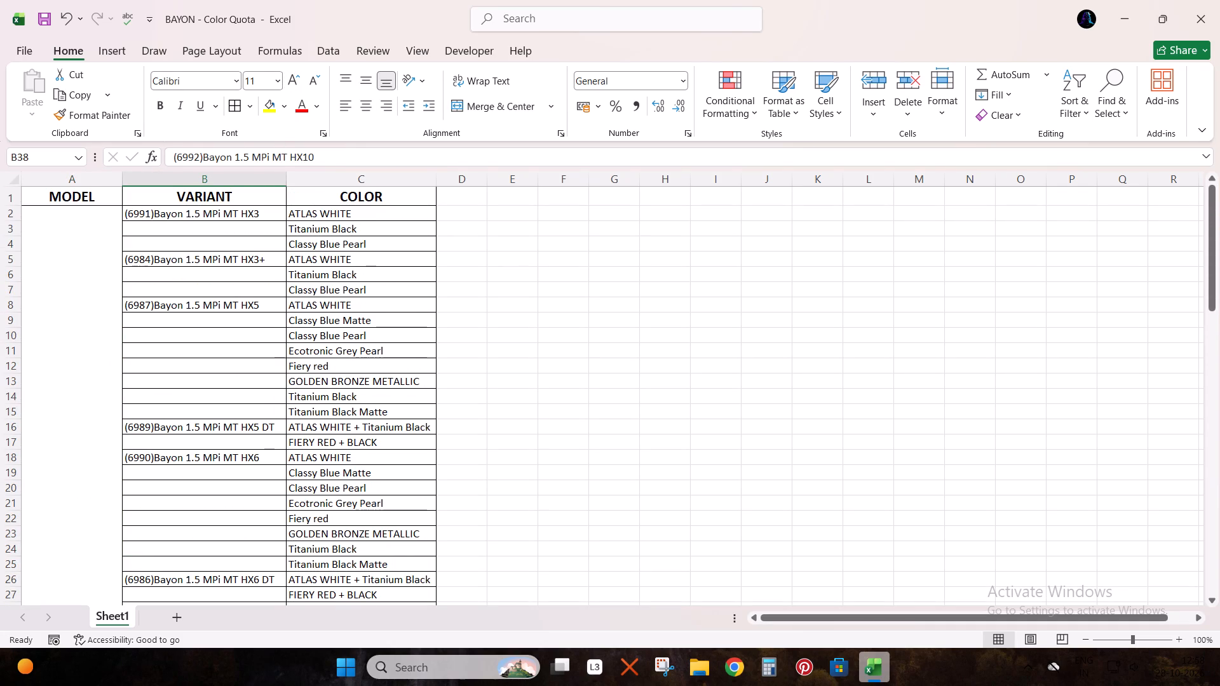
pyautogui.moveTo(259, 218); pyautogui.dragTo(260, 227)
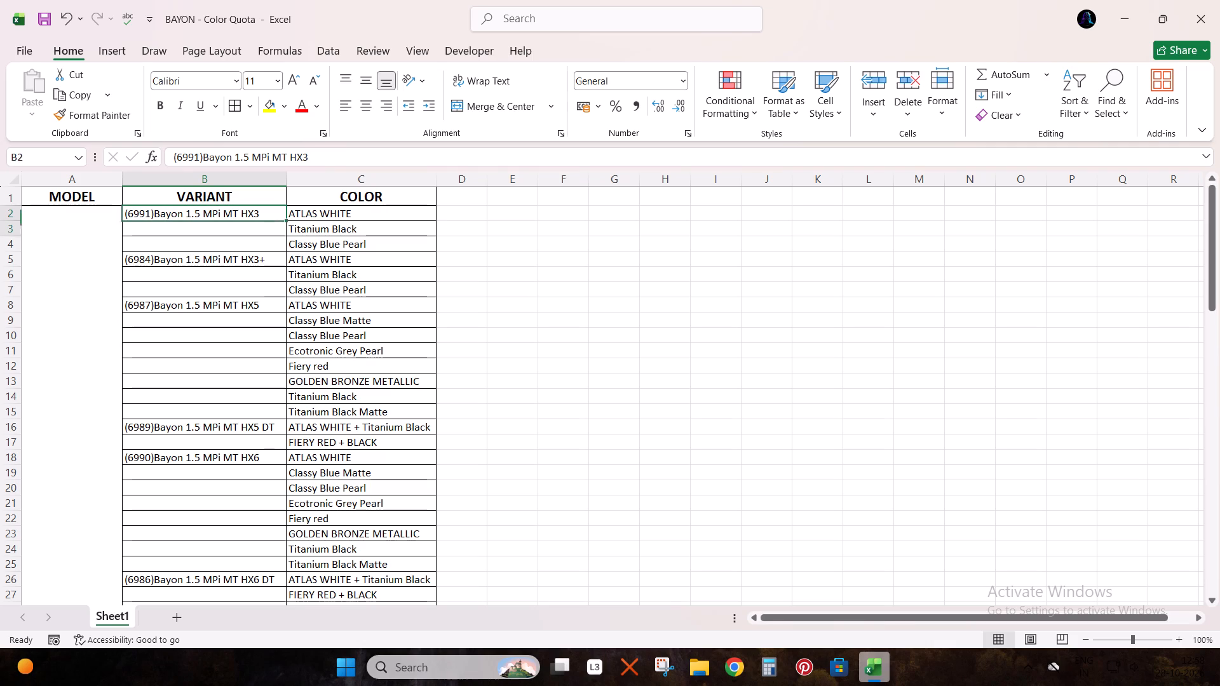
pyautogui.moveTo(260, 227); pyautogui.dragTo(262, 239)
pyautogui.click(480, 110)
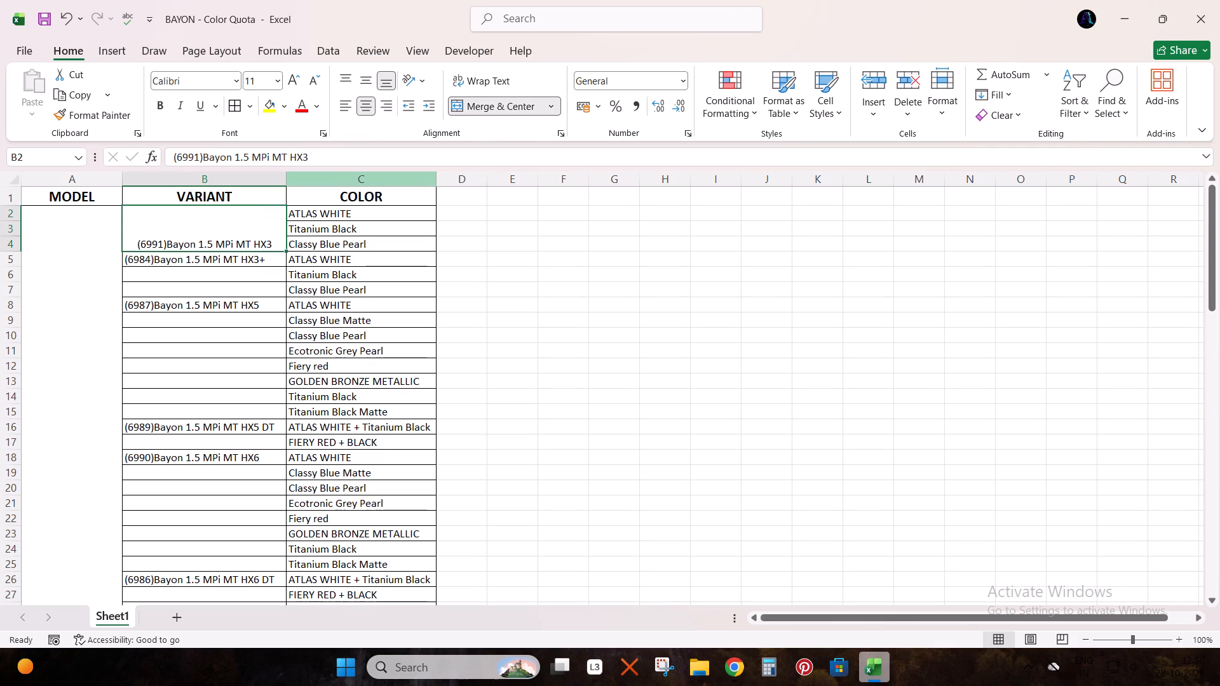
pyautogui.click(365, 102)
pyautogui.click(365, 81)
pyautogui.click(365, 102)
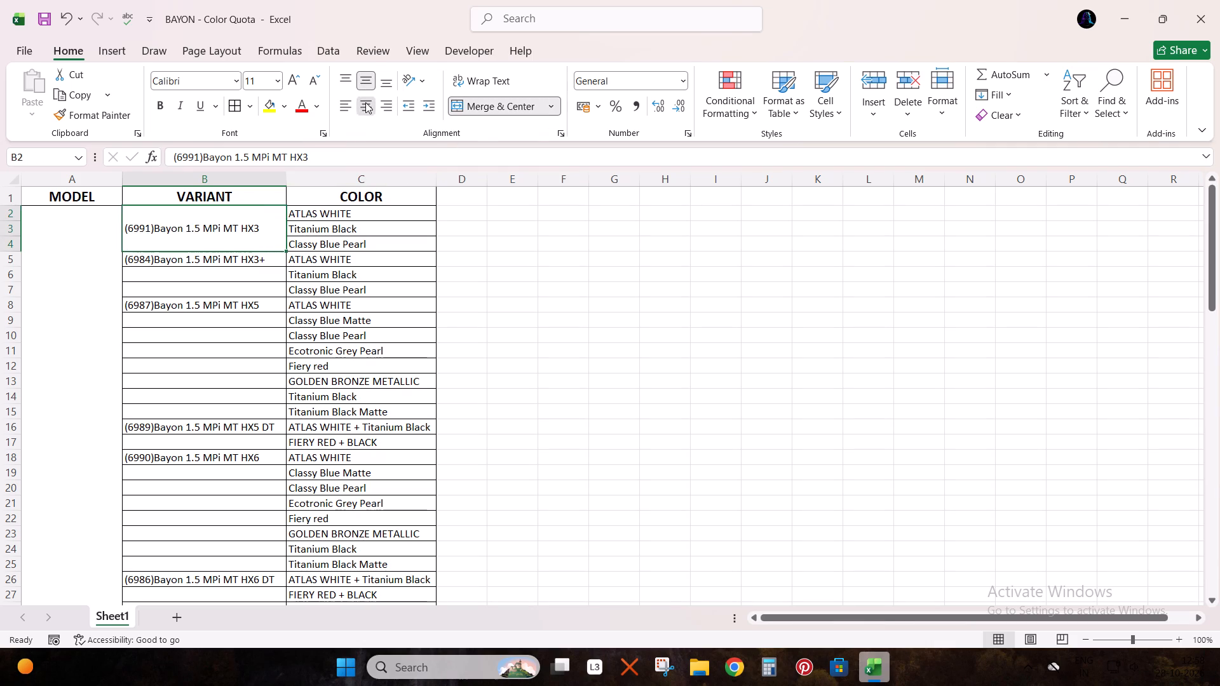
pyautogui.moveTo(266, 260); pyautogui.dragTo(266, 286)
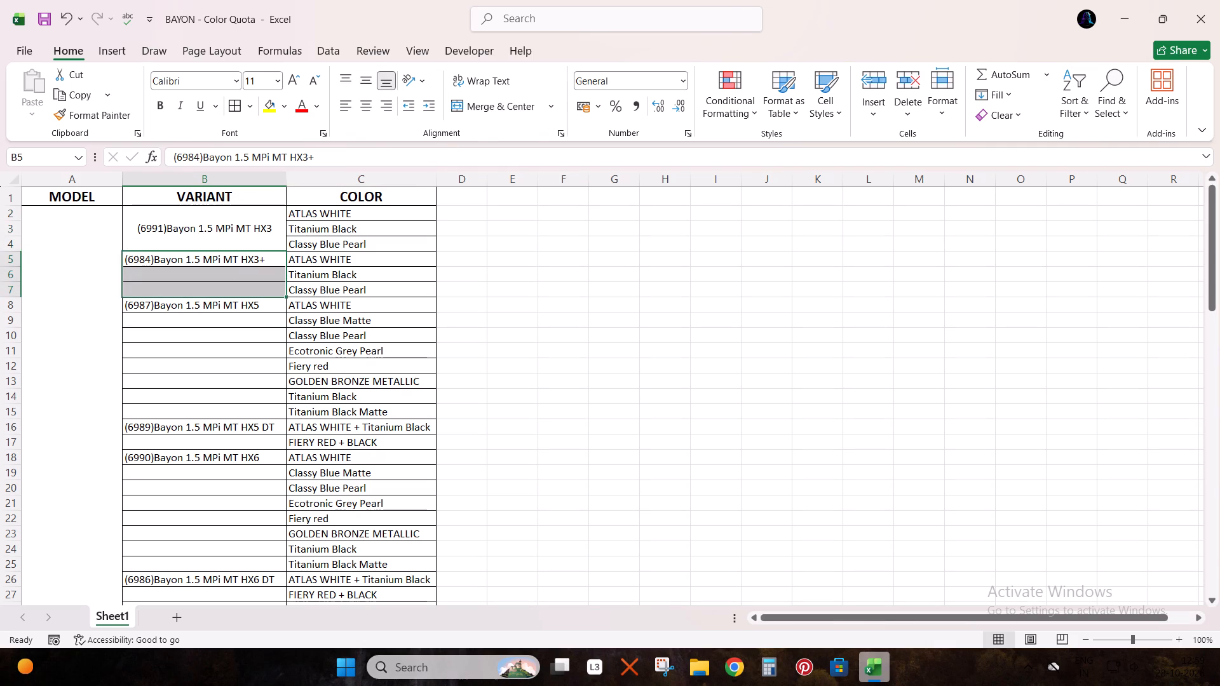
pyautogui.click(448, 108)
pyautogui.click(367, 77)
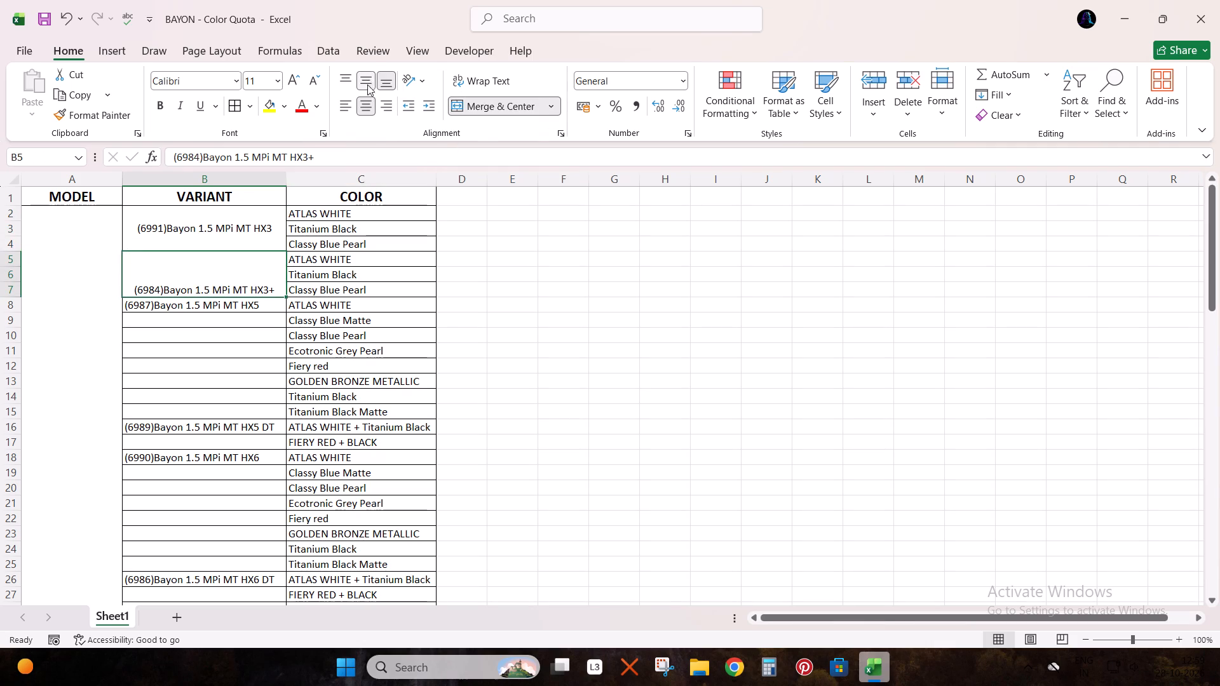
# Merge and center the 6987 MT HX5 variant over B8:B15 and 6989 MT HX5 DT over B16:B17, both middle-aligned.
pyautogui.moveTo(238, 304); pyautogui.dragTo(241, 412)
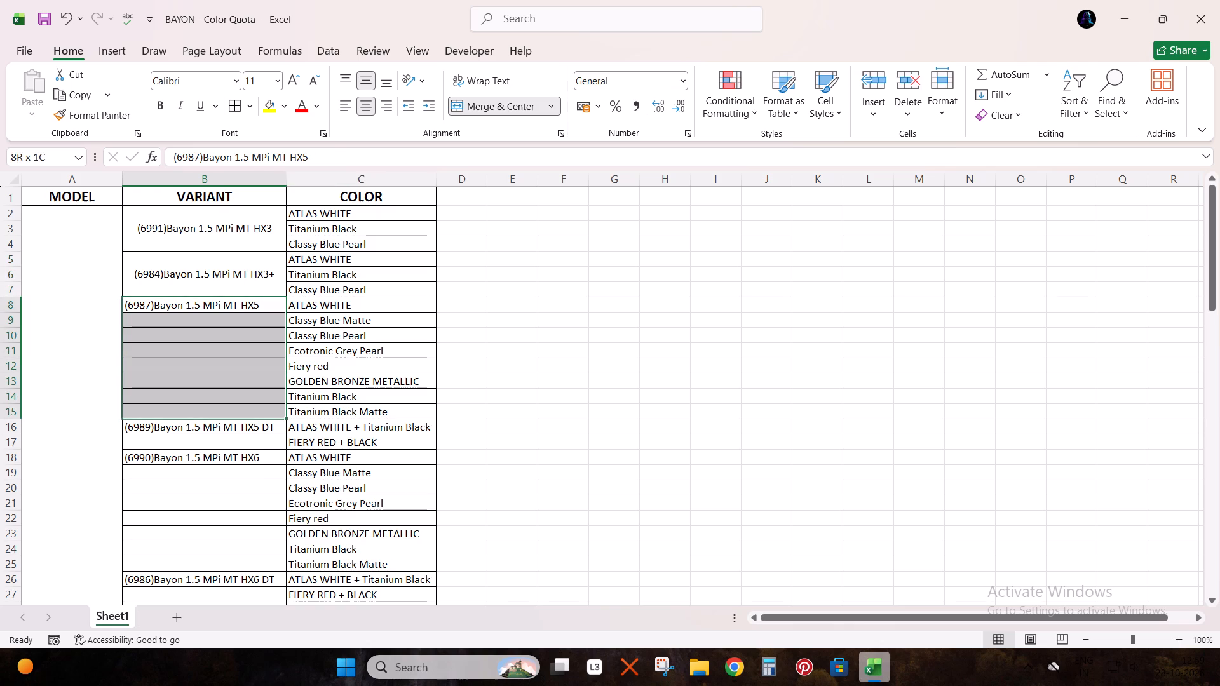
pyautogui.moveTo(241, 412); pyautogui.dragTo(242, 413)
pyautogui.click(473, 104)
pyautogui.click(368, 86)
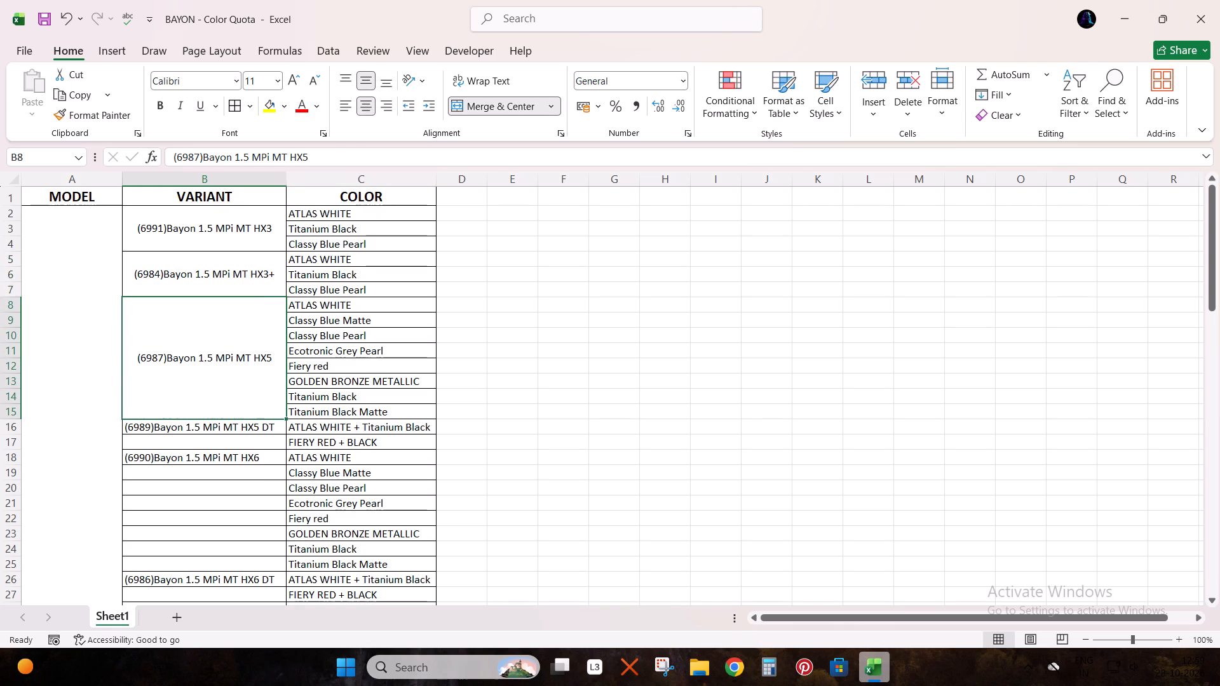
pyautogui.moveTo(239, 425); pyautogui.dragTo(239, 438)
pyautogui.click(461, 105)
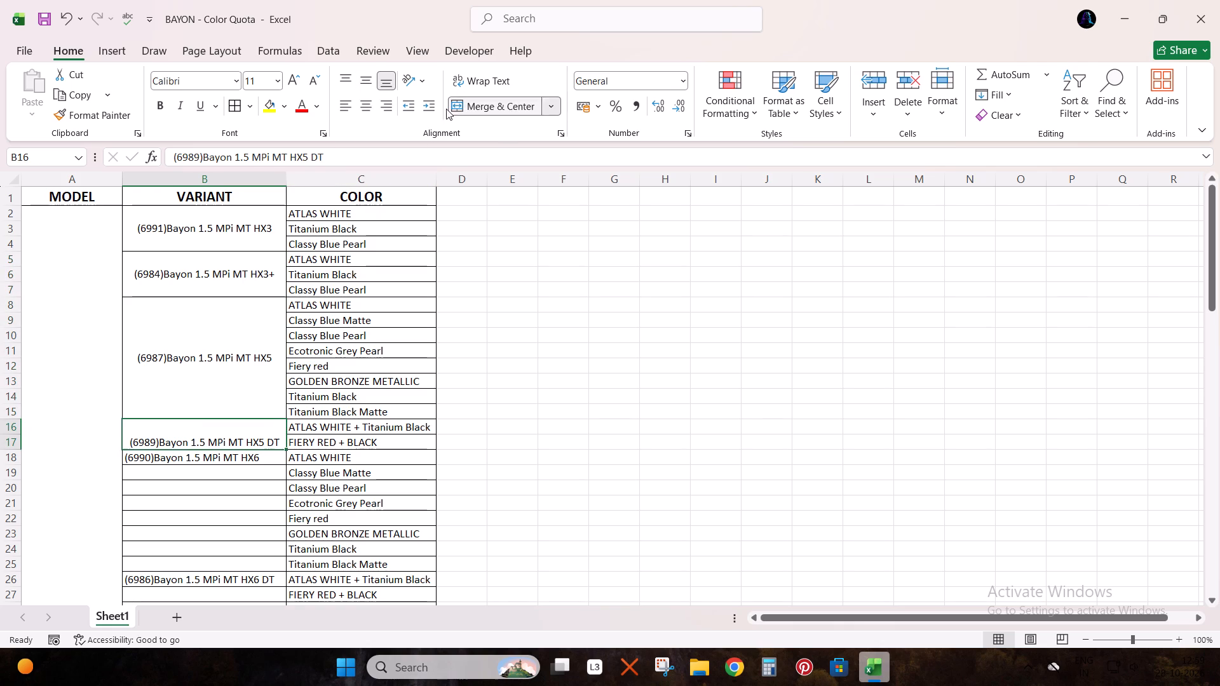
pyautogui.click(368, 86)
# Merge and center the 6990 MT HX6 variant over B18:B25 and 6986 MT HX6 DT over B26:B27, both middle-aligned.
pyautogui.moveTo(248, 460); pyautogui.dragTo(248, 470)
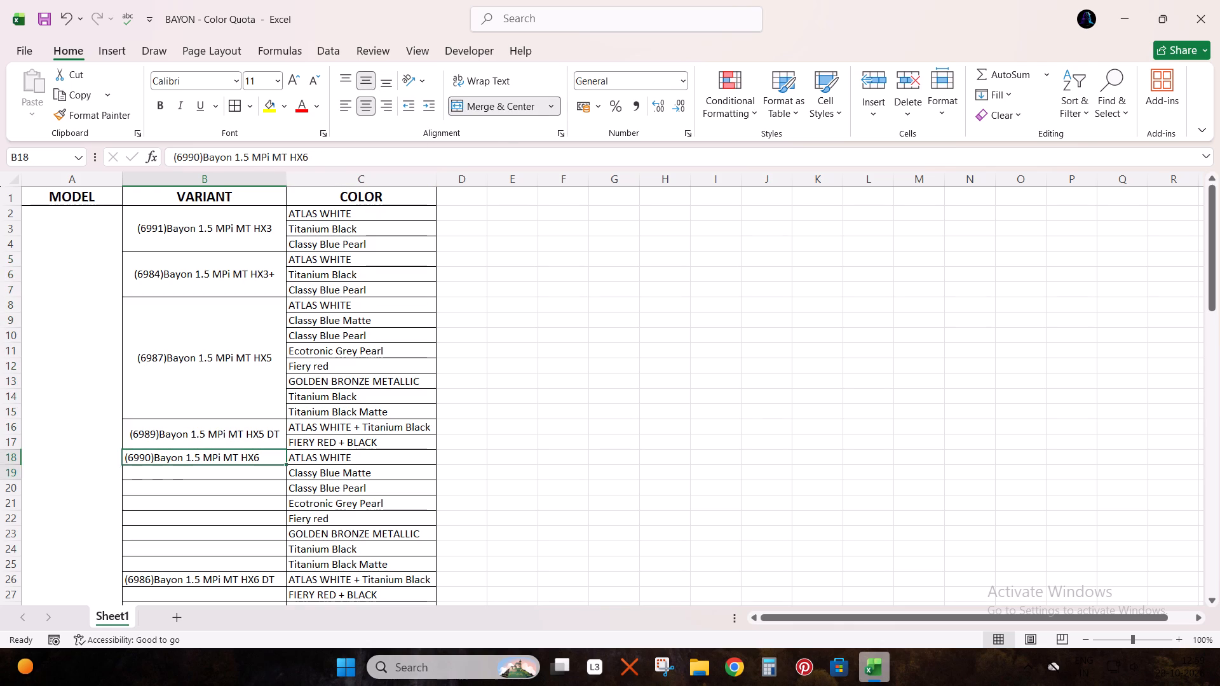
pyautogui.moveTo(248, 470); pyautogui.dragTo(259, 563)
pyautogui.click(477, 105)
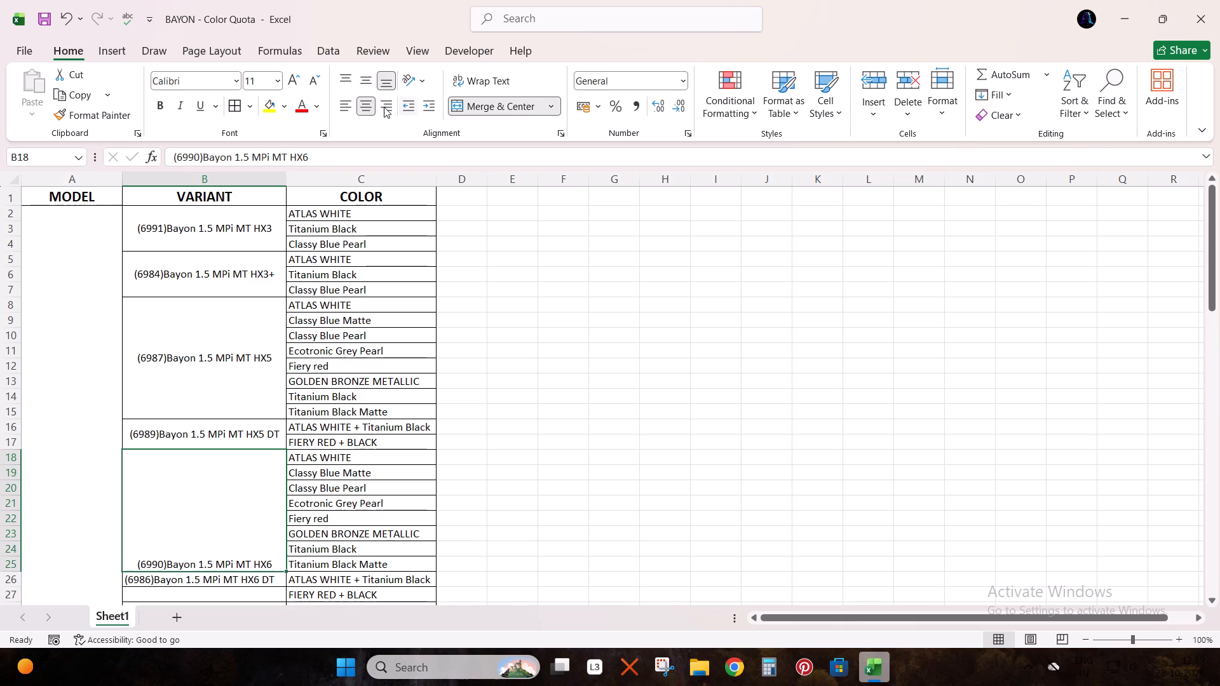
pyautogui.click(365, 82)
pyautogui.scroll(-3, 304, 316)
pyautogui.moveTo(248, 438); pyautogui.dragTo(248, 450)
pyautogui.click(463, 104)
pyautogui.click(372, 79)
# Merge and center the 6976 MT HX8 variant over B28:B35 and 6983 MT HX8 DT over B36:B37, both middle-aligned.
pyautogui.scroll(-3, 285, 380)
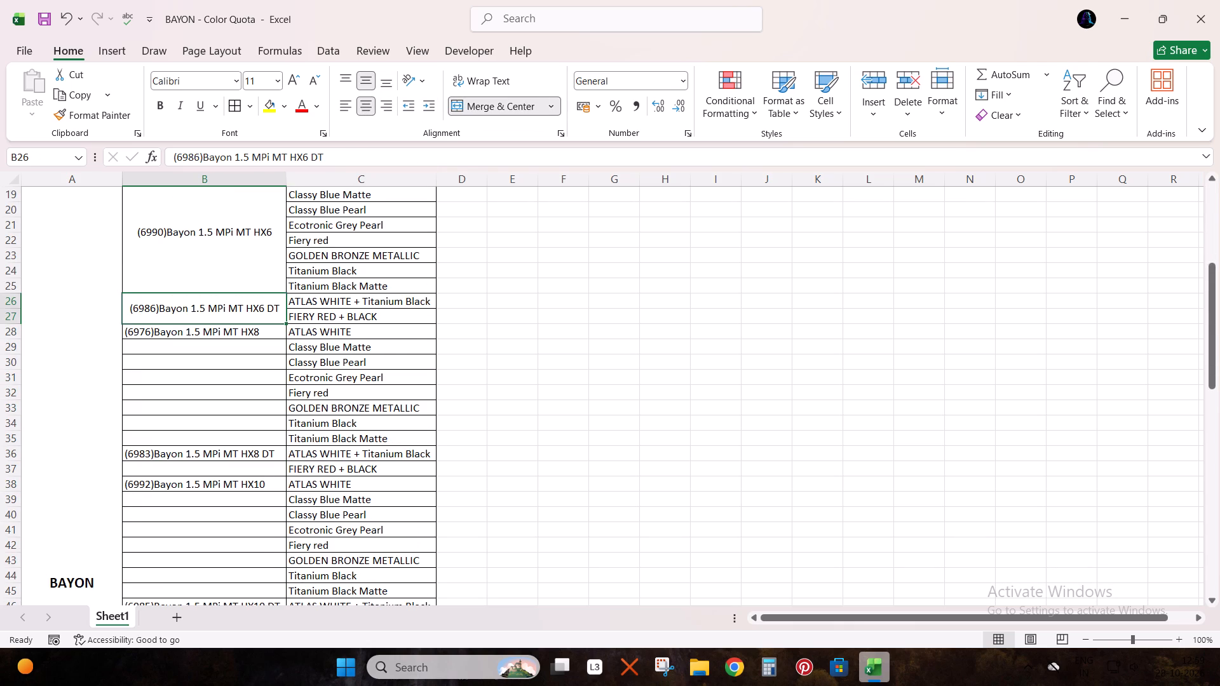
pyautogui.moveTo(242, 332); pyautogui.dragTo(245, 443)
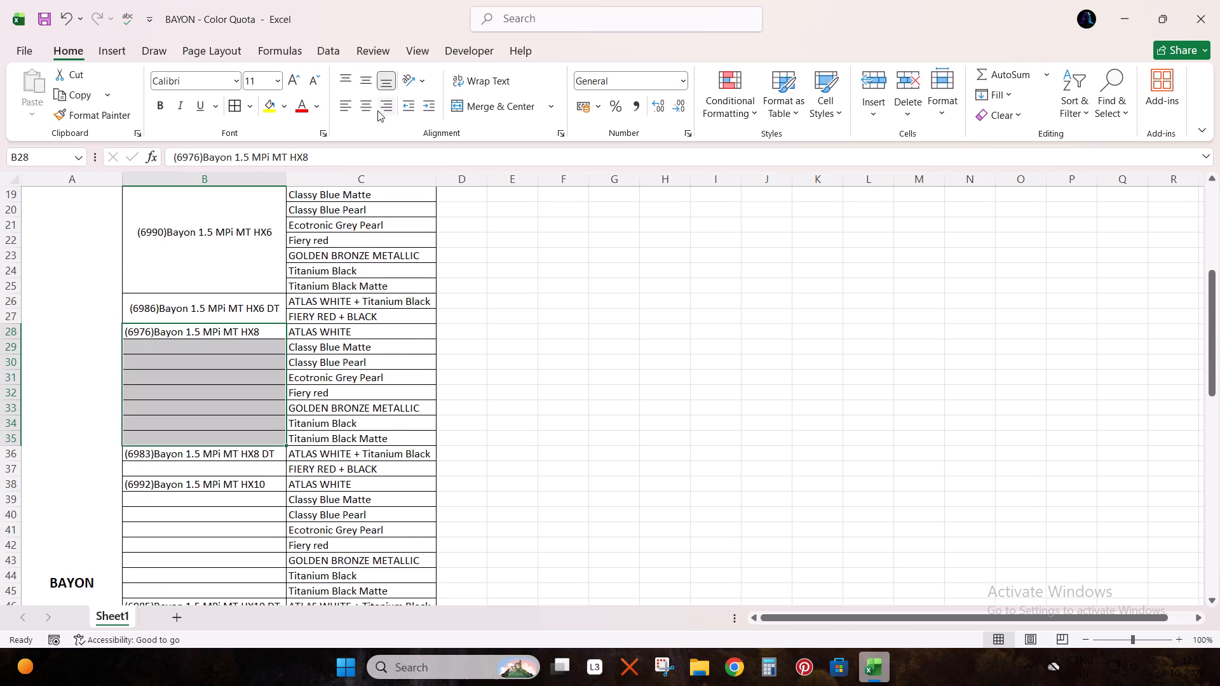
pyautogui.click(456, 107)
pyautogui.click(364, 83)
pyautogui.scroll(-2, 200, 424)
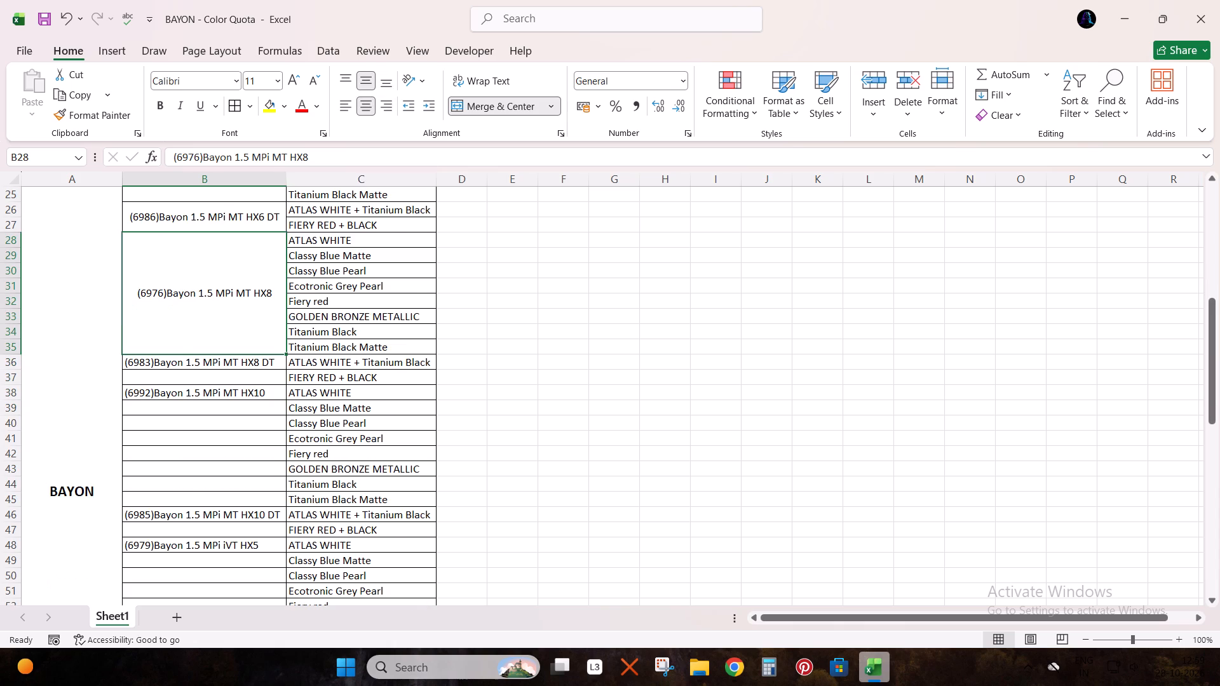
pyautogui.moveTo(249, 367); pyautogui.dragTo(251, 373)
pyautogui.click(496, 105)
pyautogui.click(372, 79)
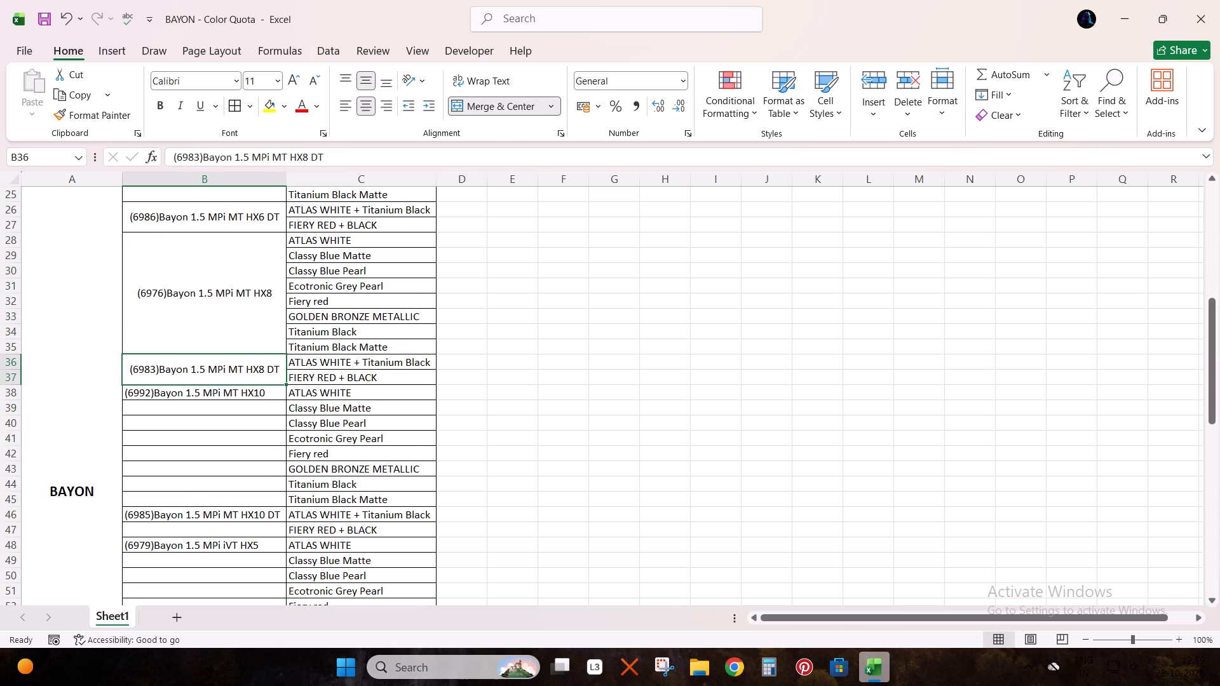
# Merge and center the 6992 MT HX10 variant over B38:B45 and 6985 MT HX10 DT over B46:B47, both middle-aligned.
pyautogui.moveTo(222, 394); pyautogui.dragTo(241, 495)
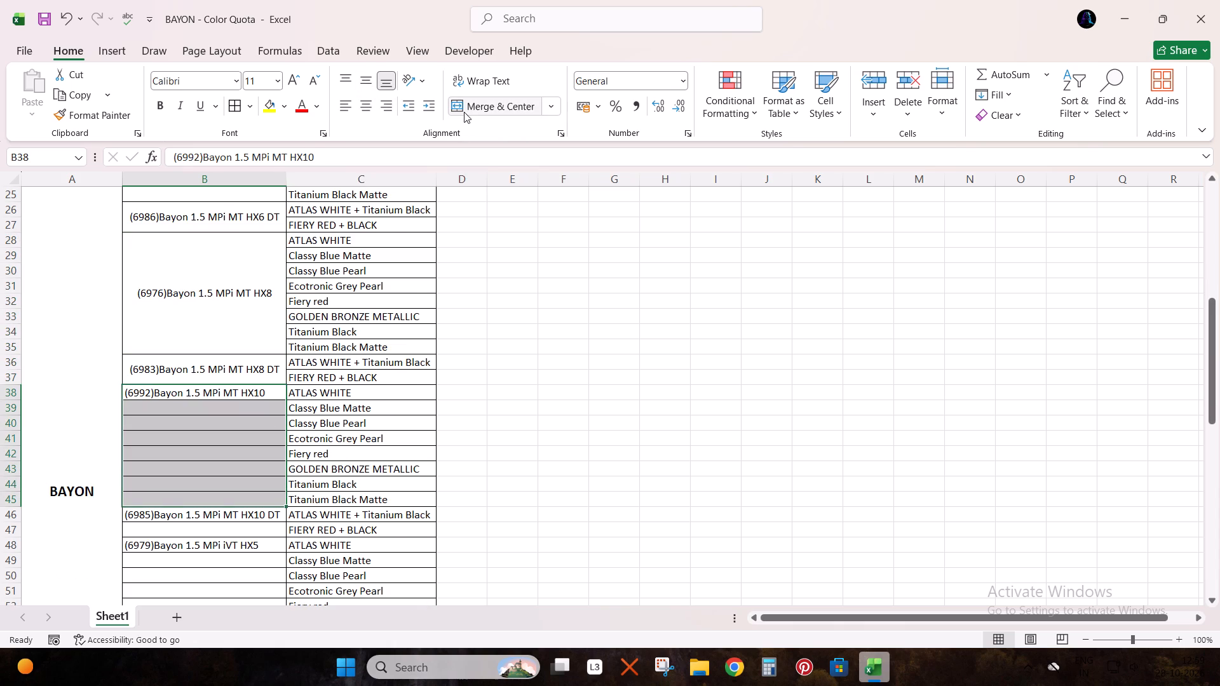
pyautogui.click(464, 112)
pyautogui.click(367, 84)
pyautogui.scroll(-2, 290, 360)
pyautogui.moveTo(254, 419); pyautogui.dragTo(255, 431)
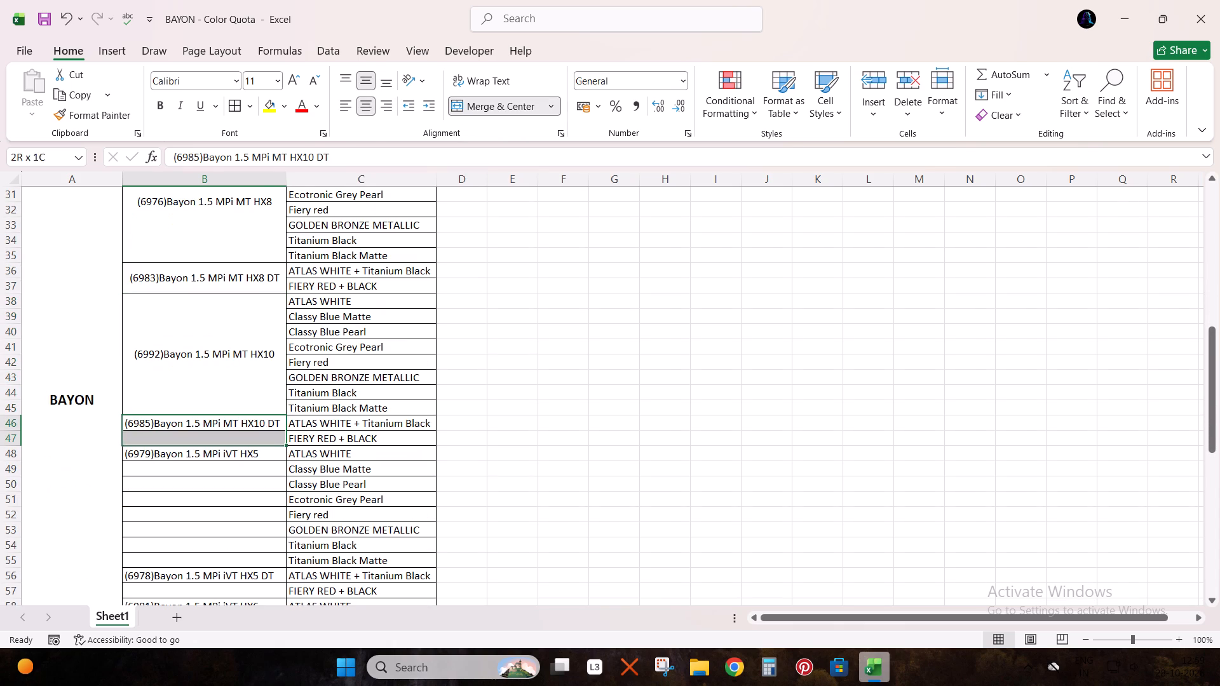
pyautogui.moveTo(255, 431); pyautogui.dragTo(255, 432)
pyautogui.click(471, 109)
pyautogui.click(365, 81)
# Merge and center the 6979 iVT HX5 variant over B48:B55 and 6978 iVT HX5 DT over B56:B57, both middle-aligned.
pyautogui.scroll(-1, 312, 354)
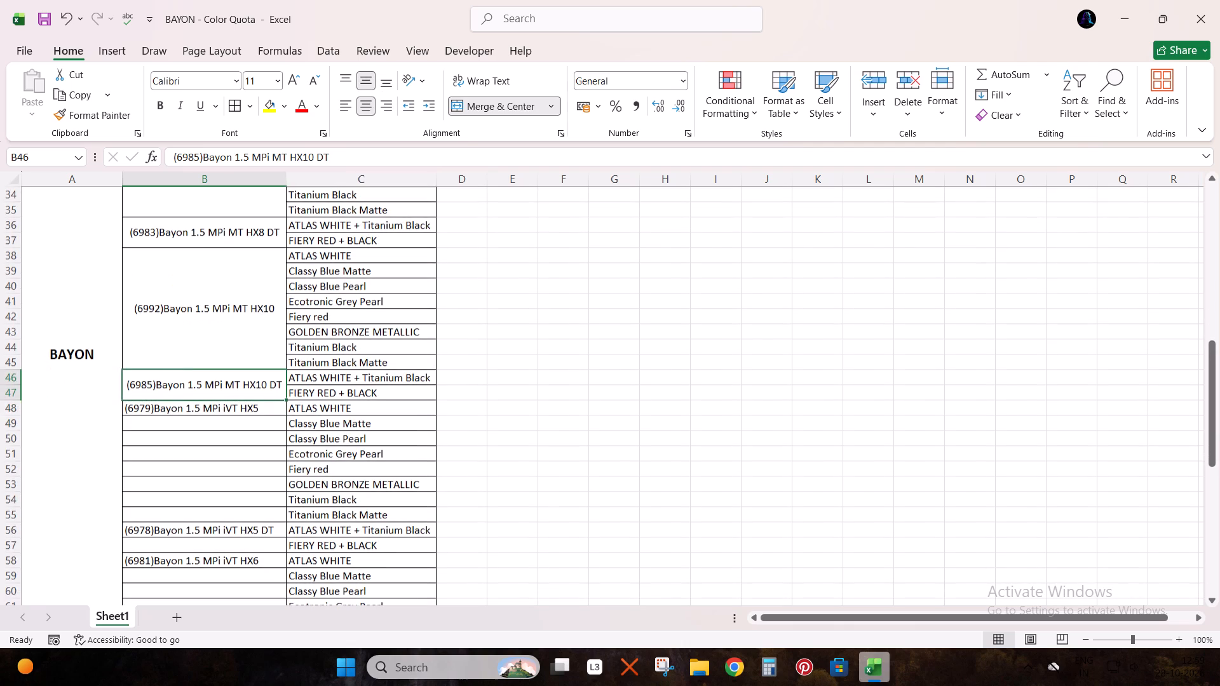
pyautogui.moveTo(262, 407); pyautogui.dragTo(262, 518)
pyautogui.click(470, 98)
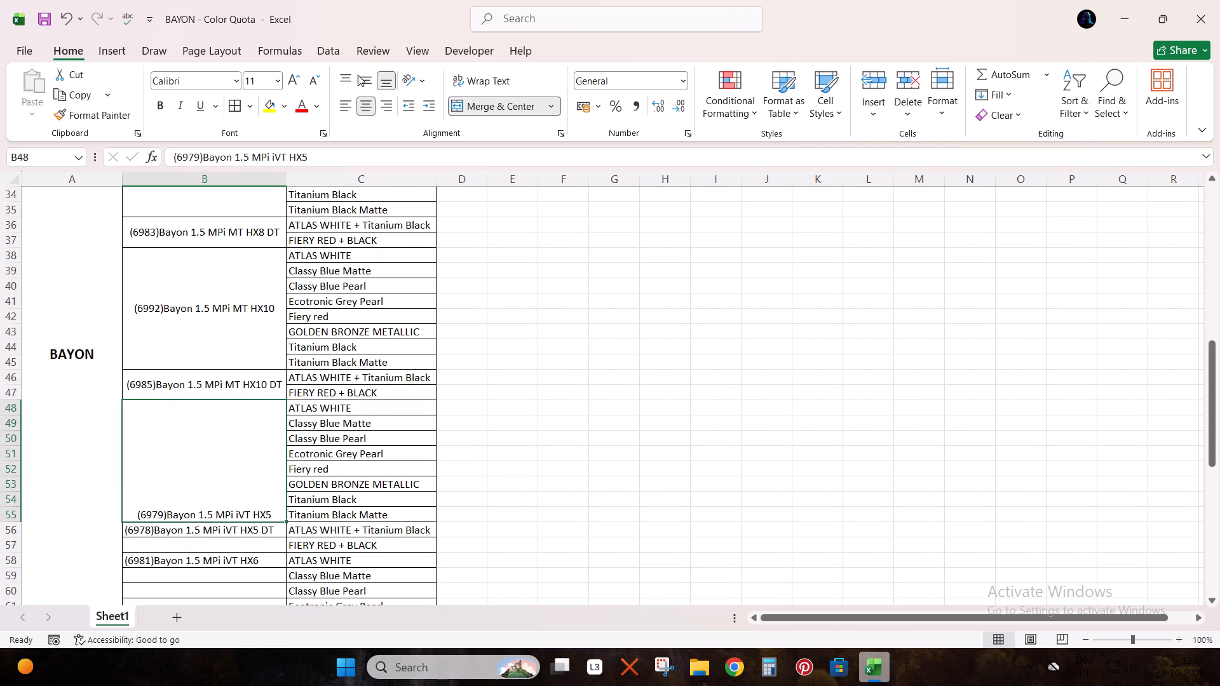
pyautogui.click(358, 75)
pyautogui.scroll(-2, 309, 352)
pyautogui.moveTo(273, 441); pyautogui.dragTo(271, 448)
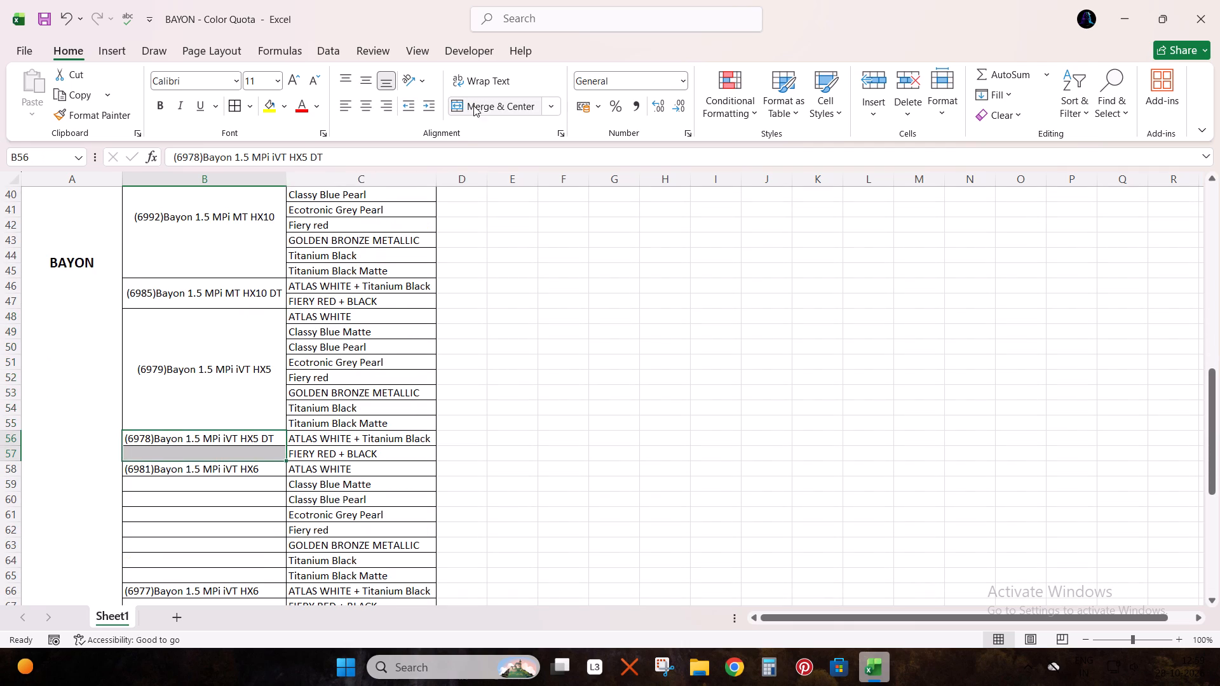
pyautogui.click(473, 105)
pyautogui.click(364, 79)
# Merge and center the 6981 iVT HX6 variant over B58:B65 and 6977 iVT HX6 over B66:B67, both middle-aligned.
pyautogui.scroll(-3, 315, 375)
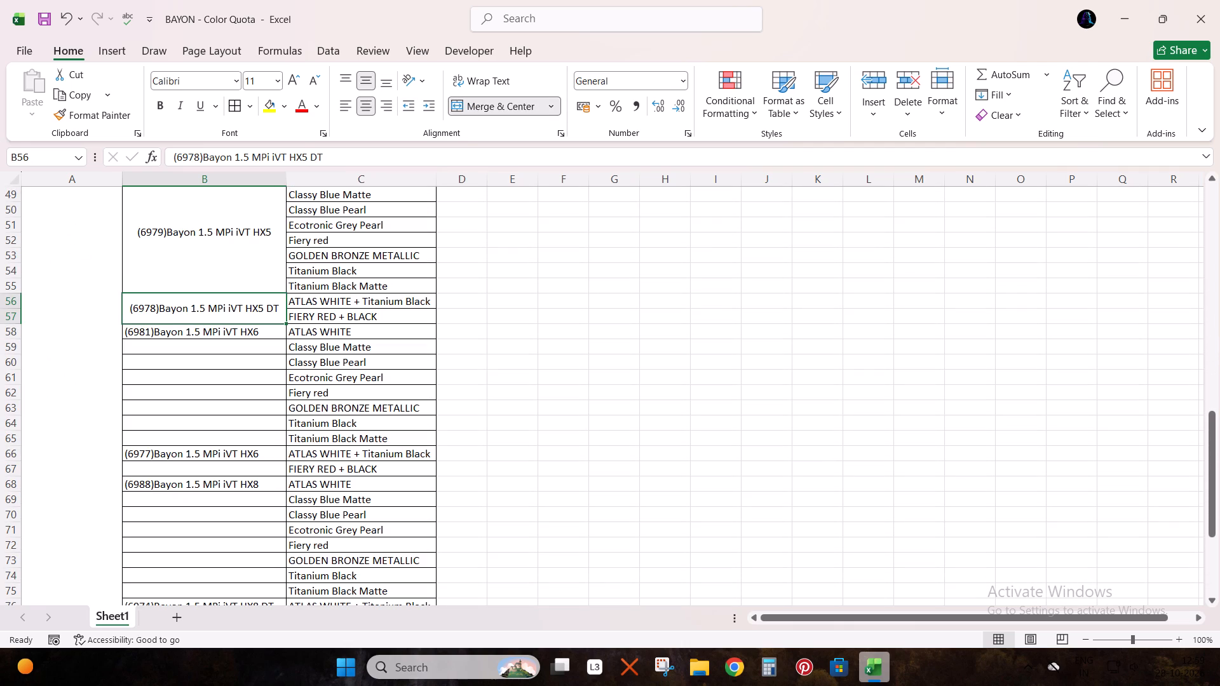
pyautogui.moveTo(220, 337); pyautogui.dragTo(226, 431)
pyautogui.click(473, 110)
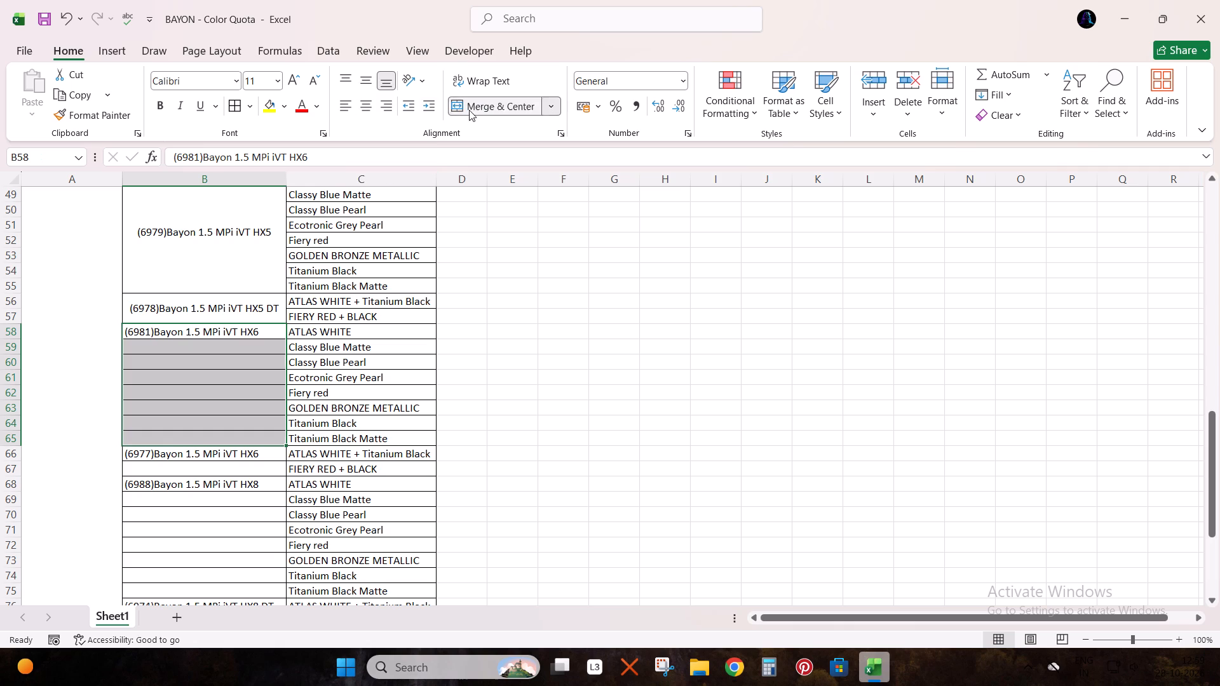
pyautogui.click(362, 79)
pyautogui.scroll(-1, 239, 389)
pyautogui.moveTo(248, 407); pyautogui.dragTo(248, 426)
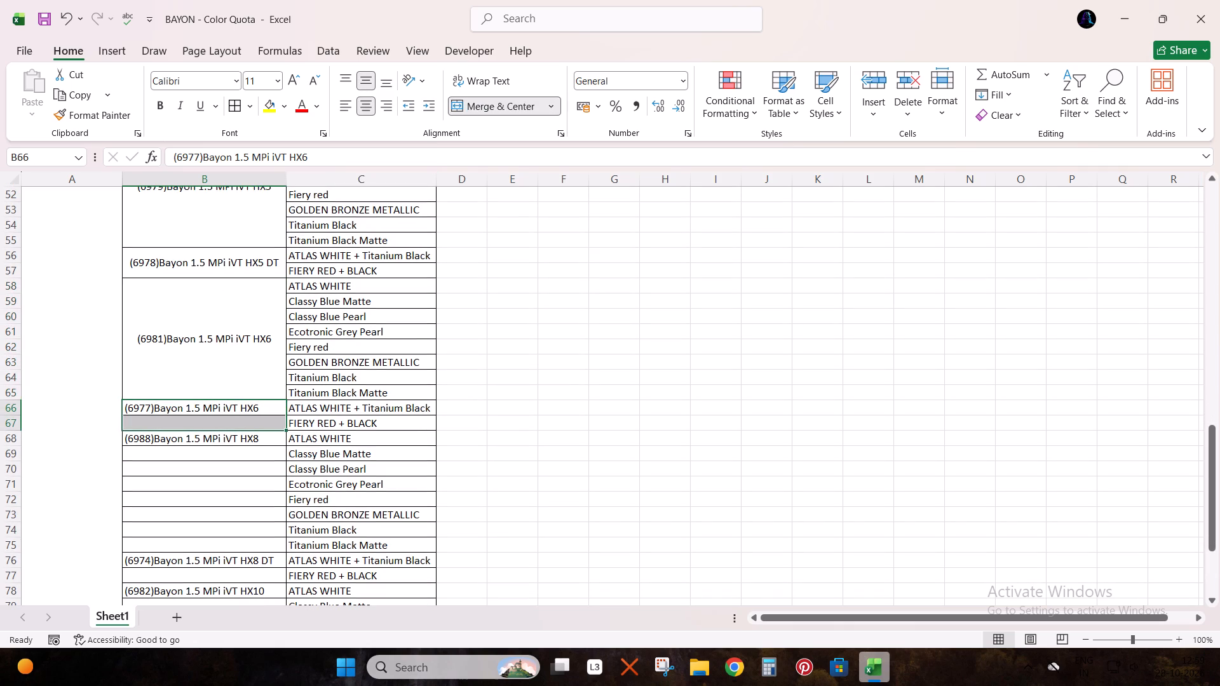
pyautogui.click(478, 93)
pyautogui.click(473, 112)
pyautogui.click(363, 81)
# Merge and center the 6988 iVT HX8 variant over B68:B75 and 6974 iVT HX8 DT over B76:B77, both middle-aligned.
pyautogui.scroll(-3, 306, 328)
pyautogui.moveTo(233, 304); pyautogui.dragTo(237, 411)
pyautogui.click(461, 97)
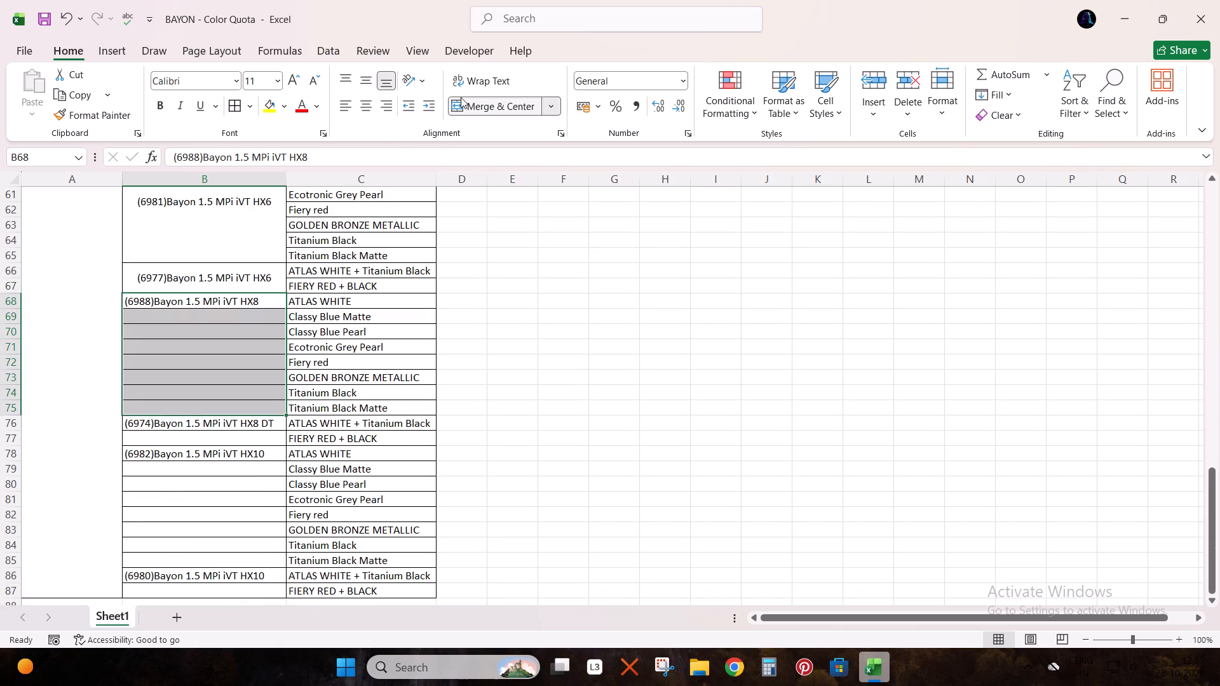
pyautogui.click(370, 84)
pyautogui.scroll(-1, 223, 366)
pyautogui.moveTo(246, 377); pyautogui.dragTo(247, 395)
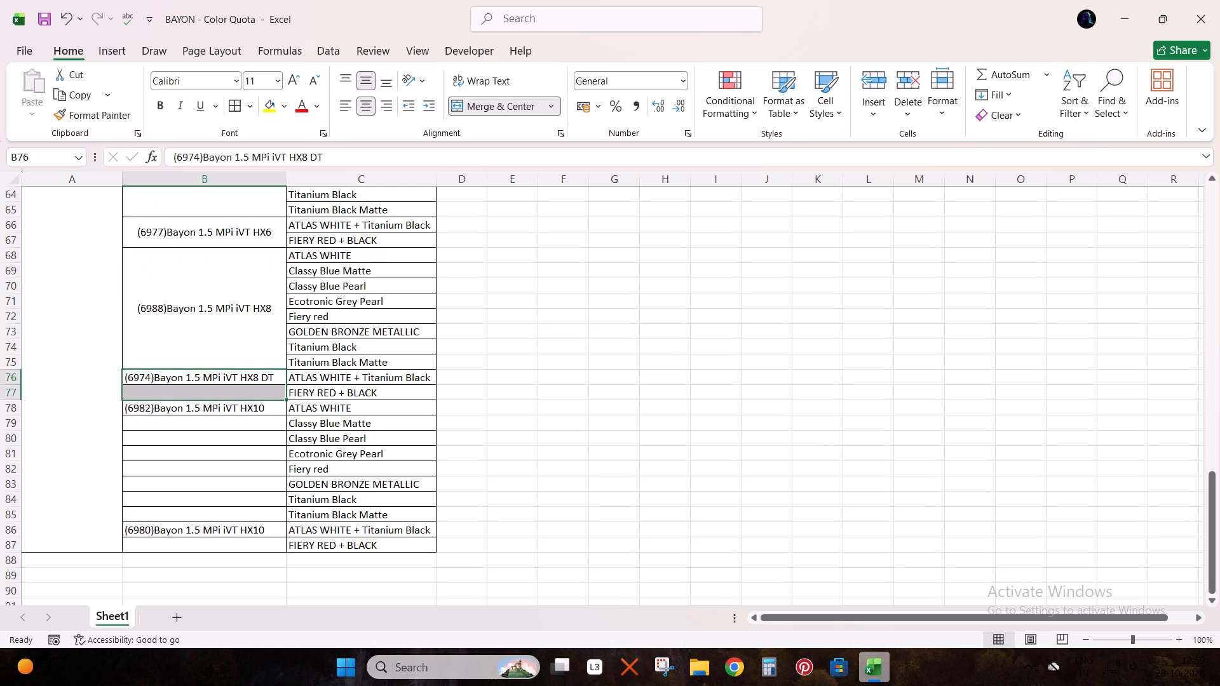
pyautogui.click(456, 111)
pyautogui.click(361, 77)
pyautogui.scroll(-1, 205, 413)
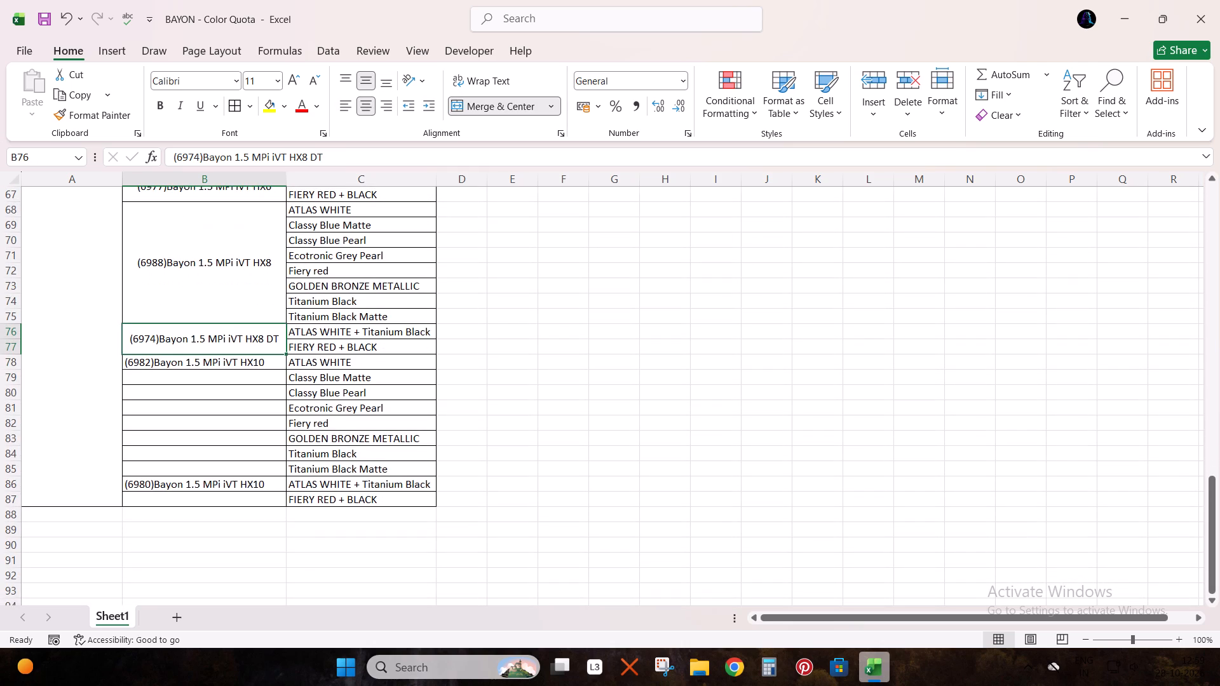
# Merge and center the 6982 iVT HX10 variant over B78:B85 and 6980 iVT HX10 over B86:B87, both middle-aligned.
pyautogui.moveTo(252, 365); pyautogui.dragTo(257, 465)
pyautogui.click(470, 99)
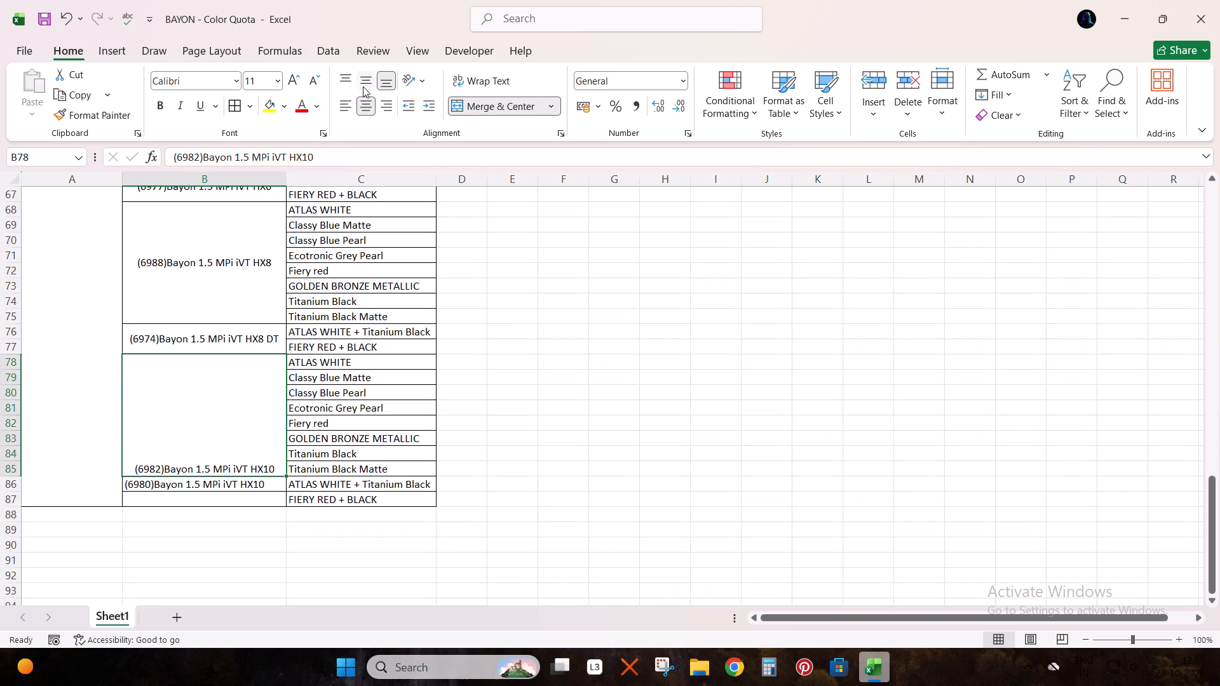
pyautogui.click(360, 81)
pyautogui.moveTo(220, 489); pyautogui.dragTo(220, 499)
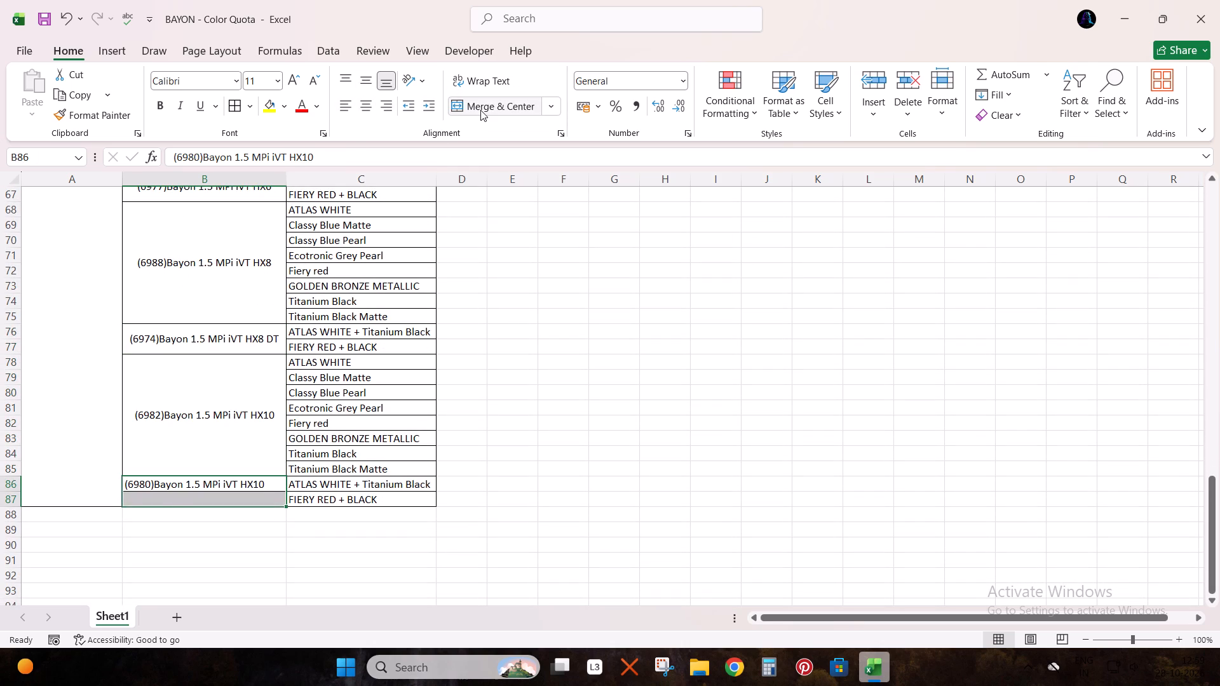
pyautogui.click(480, 110)
pyautogui.click(369, 88)
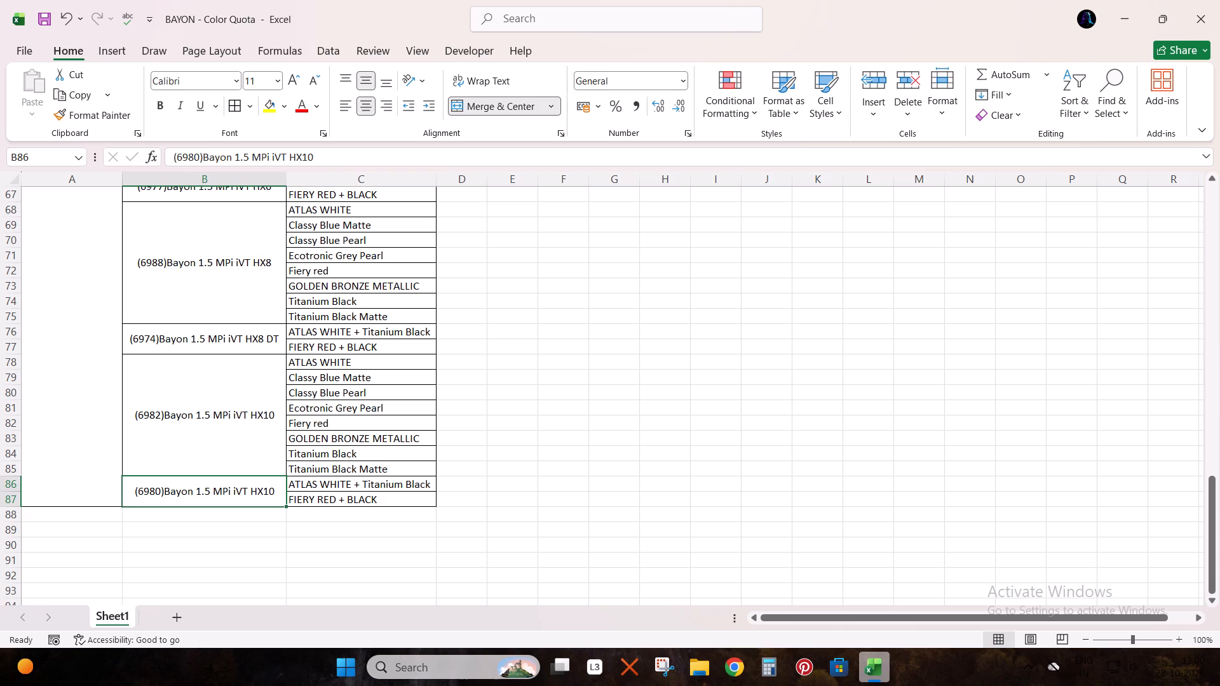
# Apply a thick outside border to the MODEL header in A1 and copy its formatting across the VARIANT and COLOR headers.
pyautogui.scroll(17, 388, 445)
pyautogui.scroll(10, 385, 434)
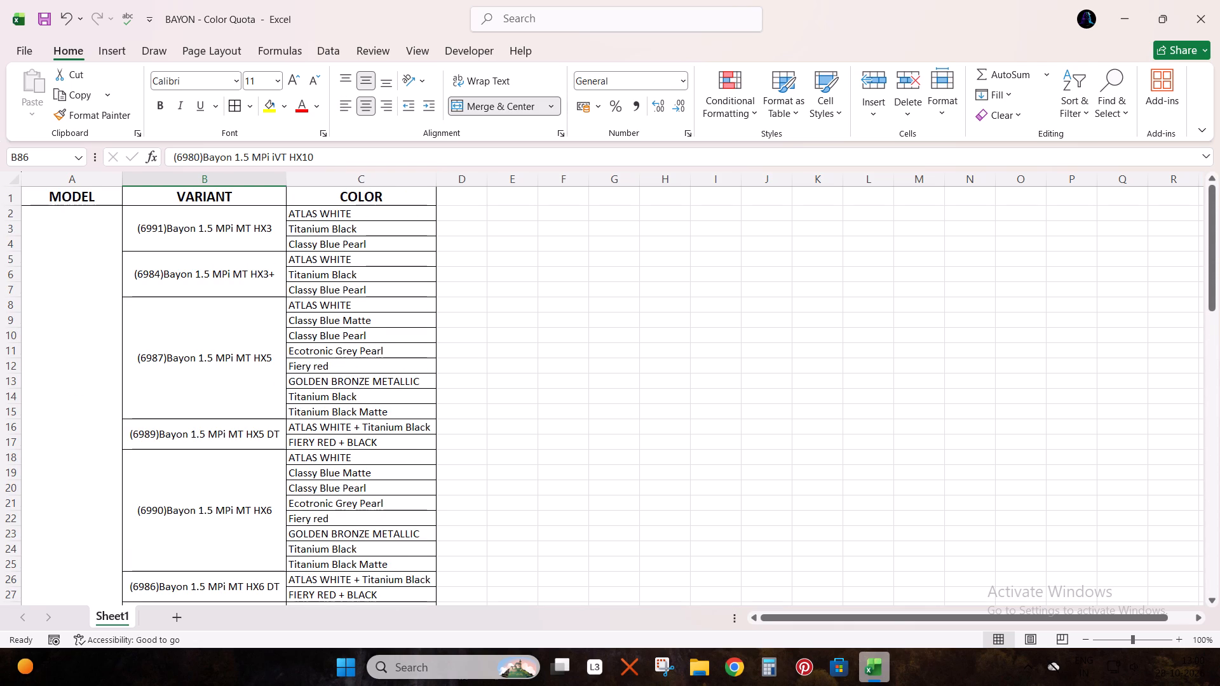
pyautogui.click(86, 195)
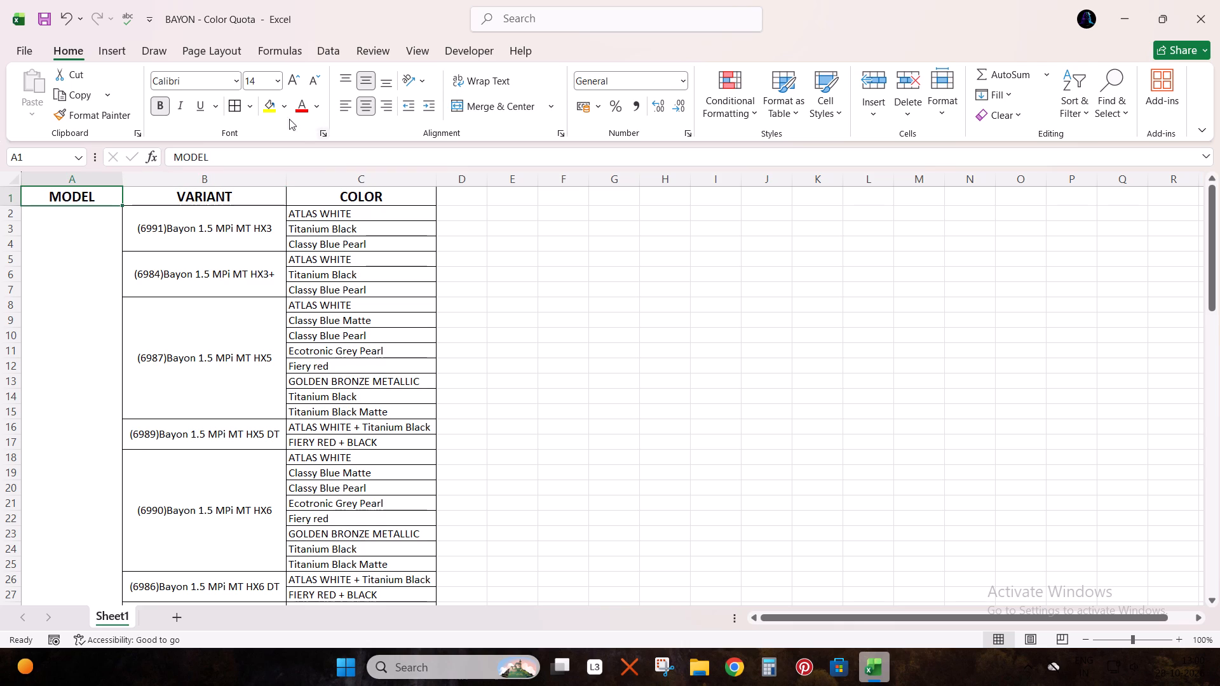
pyautogui.click(251, 109)
pyautogui.click(267, 313)
pyautogui.click(117, 118)
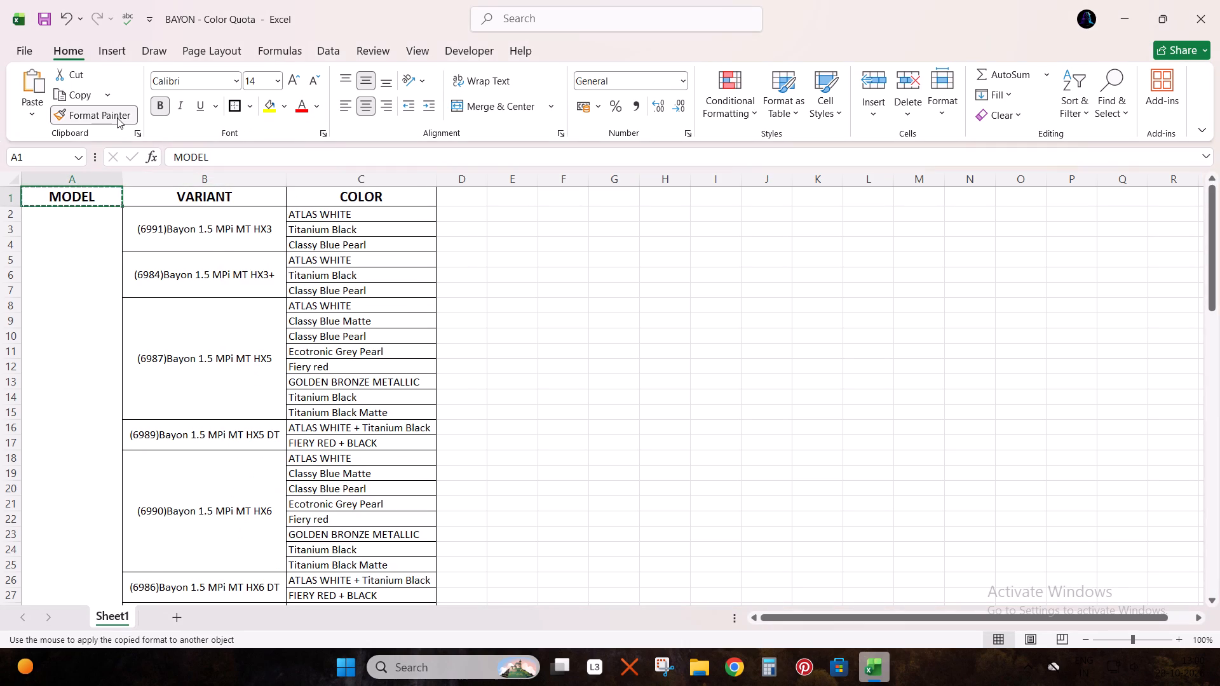
pyautogui.hotkey('ctrl', 'shift', 'Right')
pyautogui.click(283, 391)
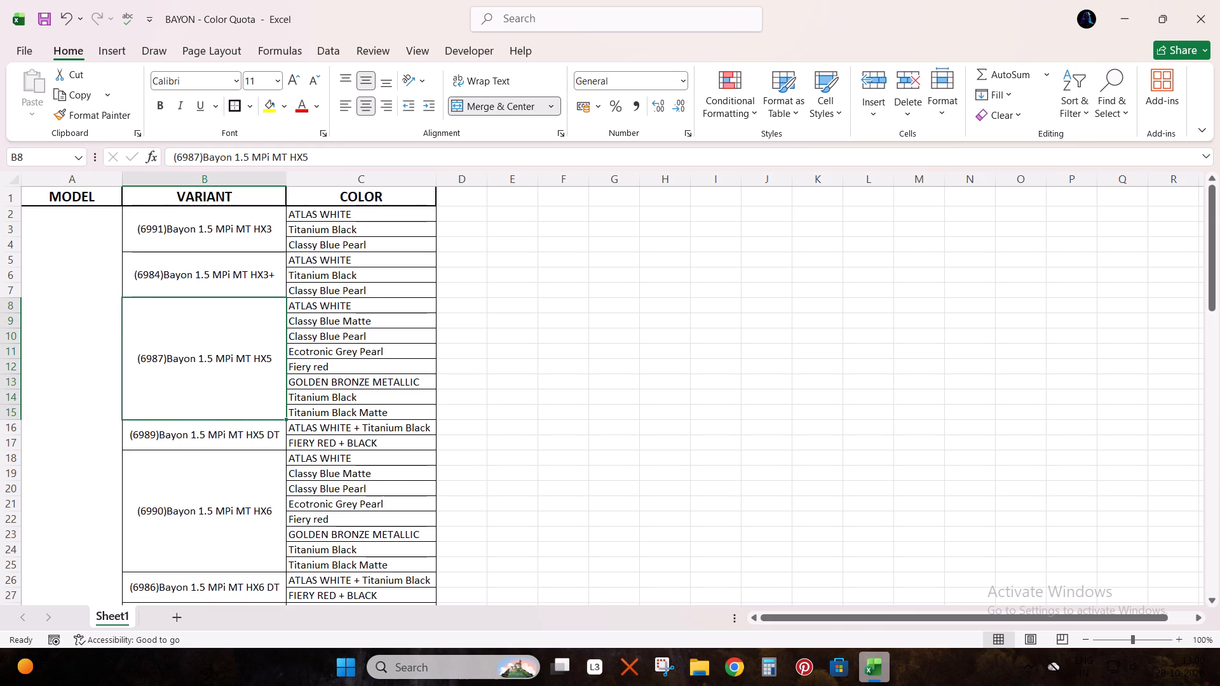
# Save the BAYON - Color Quota workbook.
pyautogui.scroll(-2, 269, 382)
pyautogui.scroll(4, 269, 382)
pyautogui.click(42, 20)
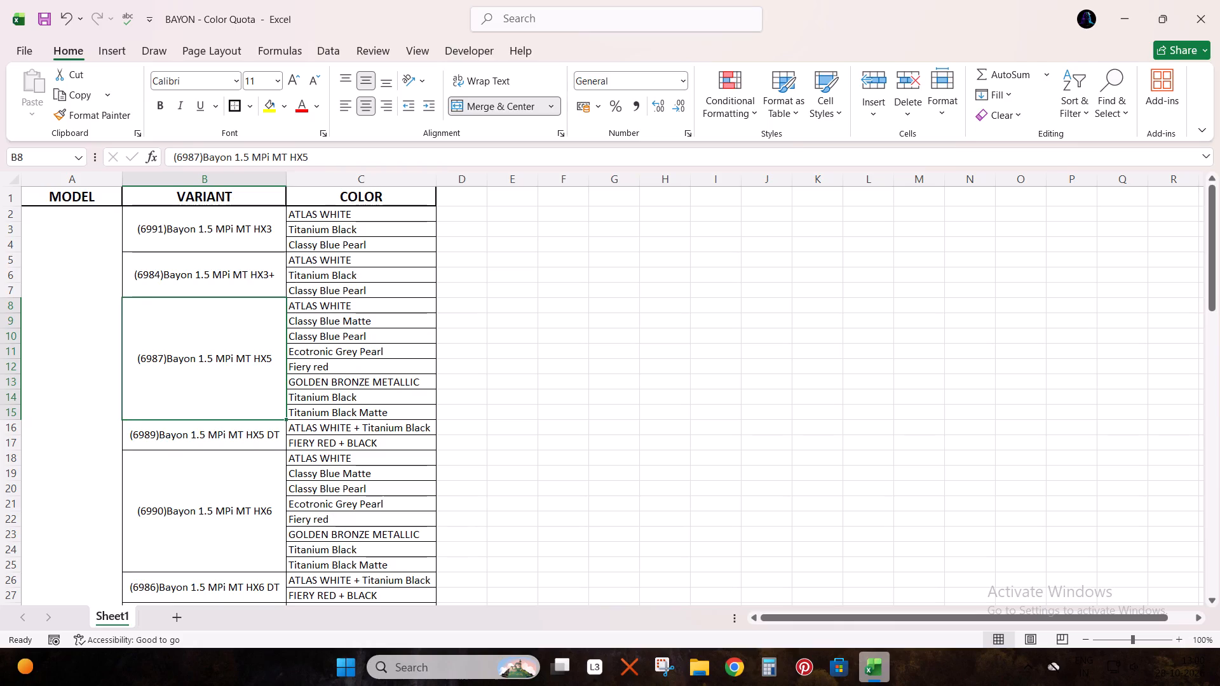
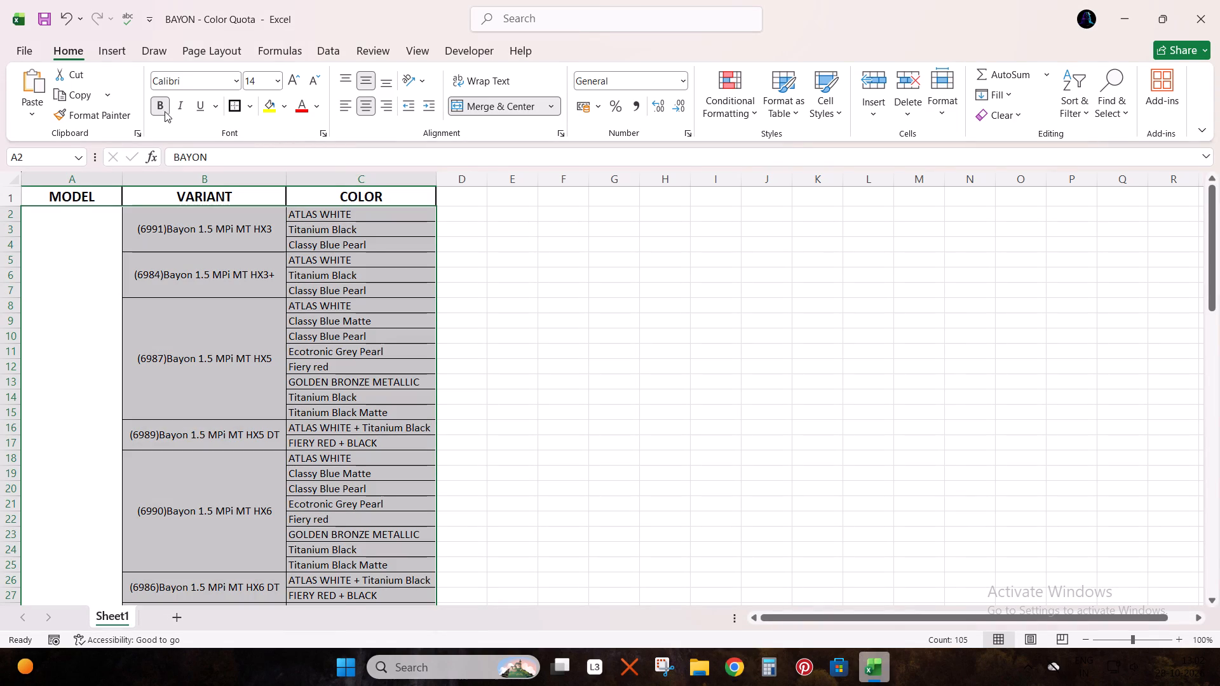
# Bold all the model, variant and color entries below the header row, A2:C87.
pyautogui.doubleClick(163, 111)
pyautogui.click(315, 242)
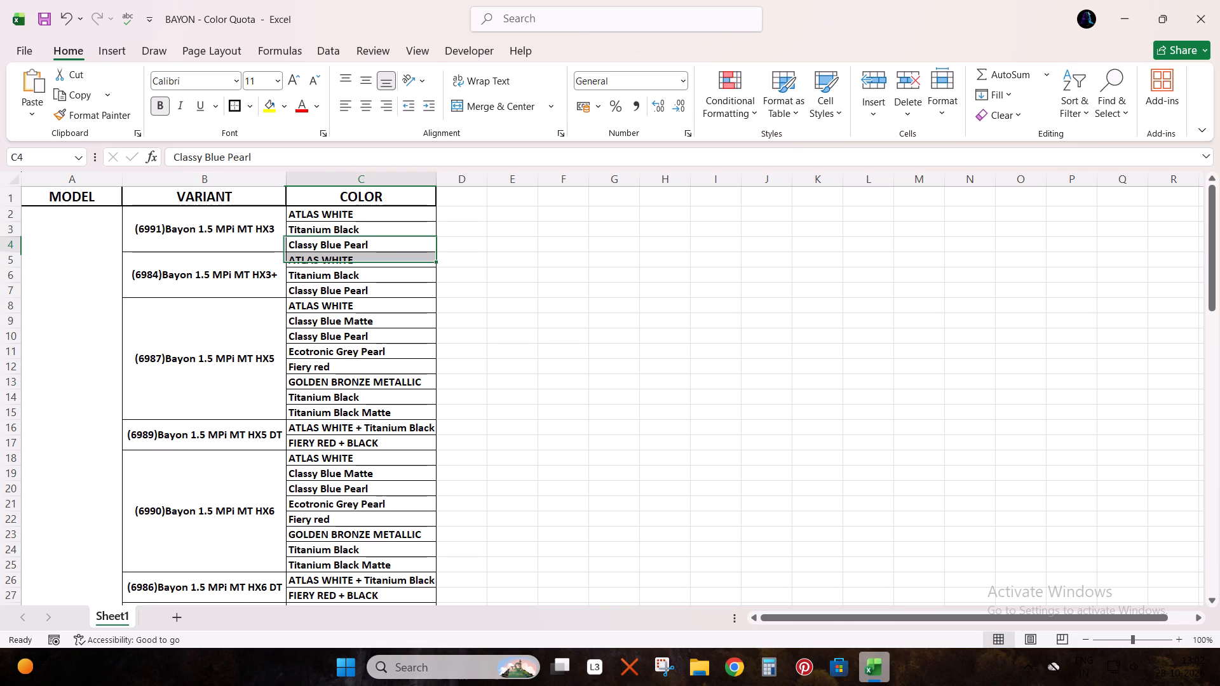
# Set the font color of all variant names in B2:B87 to the darkest grey shade of the white theme color.
pyautogui.click(237, 231)
pyautogui.hotkey('ctrl', 'shift', 'Down')
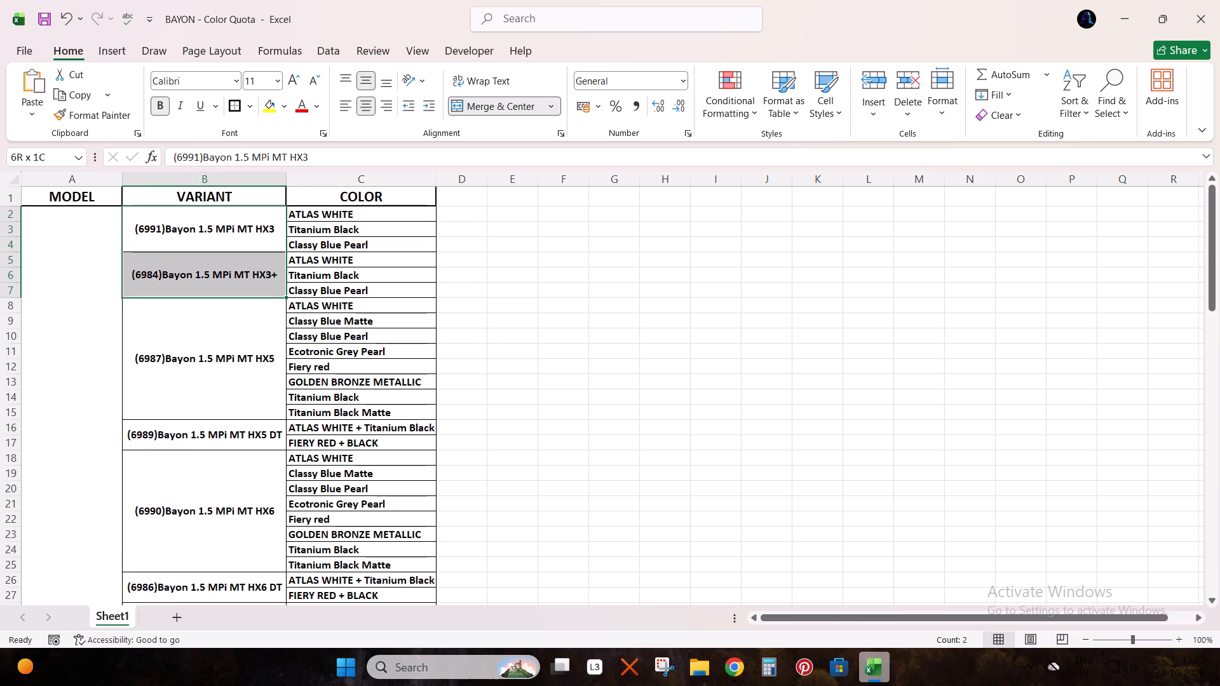
pyautogui.hotkey('ctrl', 'shift', 'Down')
pyautogui.hotkey('ctrl', 'shift', 'Down')
pyautogui.hotkey('ctrl', 'shift', 'Down')
pyautogui.hotkey('ctrl', 'shift', 'Down')
pyautogui.hotkey('ctrl', 'shift', 'Down')
pyautogui.hotkey('ctrl', 'shift', 'Down')
pyautogui.hotkey('ctrl', 'shift', 'Down')
pyautogui.hotkey('ctrl', 'shift', 'Down')
pyautogui.hotkey('ctrl', 'shift', 'Down')
pyautogui.hotkey('ctrl', 'shift', 'Down')
pyautogui.hotkey('ctrl', 'shift', 'Down')
pyautogui.hotkey('ctrl', 'shift', 'Down')
pyautogui.hotkey('ctrl', 'shift', 'Down')
pyautogui.hotkey('ctrl', 'shift', 'Down')
pyautogui.hotkey('ctrl', 'shift', 'Down')
pyautogui.hotkey('ctrl', 'shift', 'Up')
pyautogui.hotkey('ctrl', 'shift', 'Down')
pyautogui.hotkey('ctrl', 'shift', 'Down')
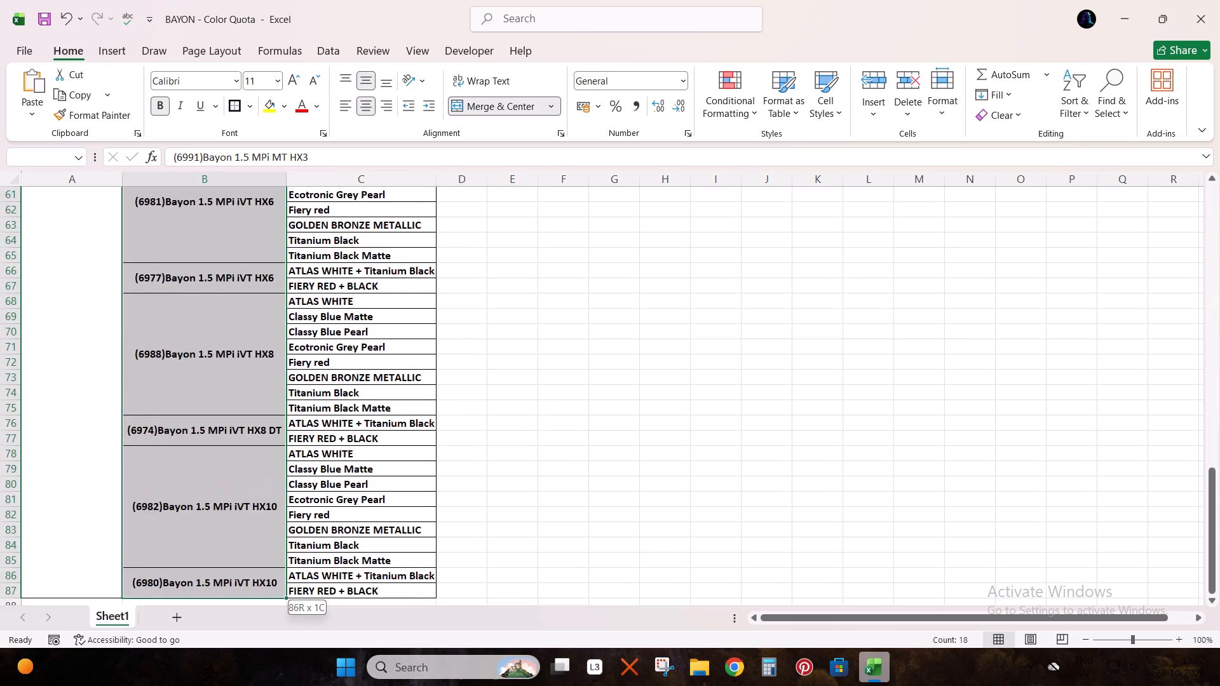
pyautogui.hotkey('ctrl', 'shift', 'Down')
pyautogui.hotkey('ctrl', 'shift', 'Up')
pyautogui.scroll(11, 291, 292)
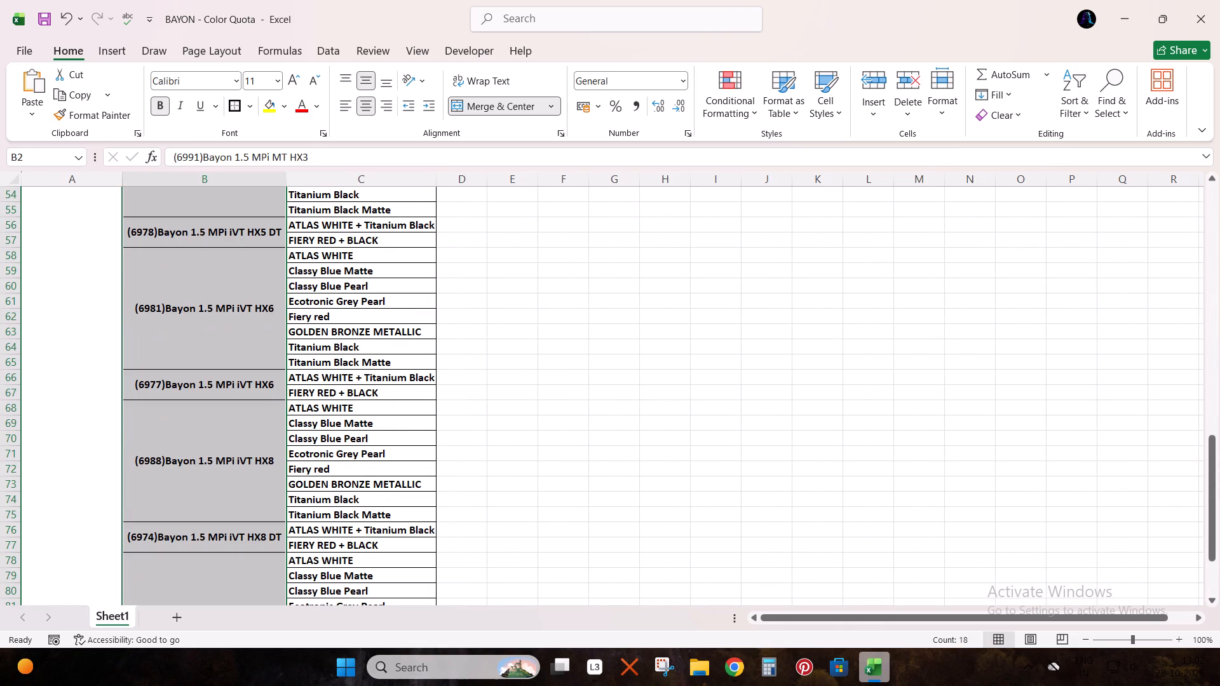
pyautogui.click(320, 107)
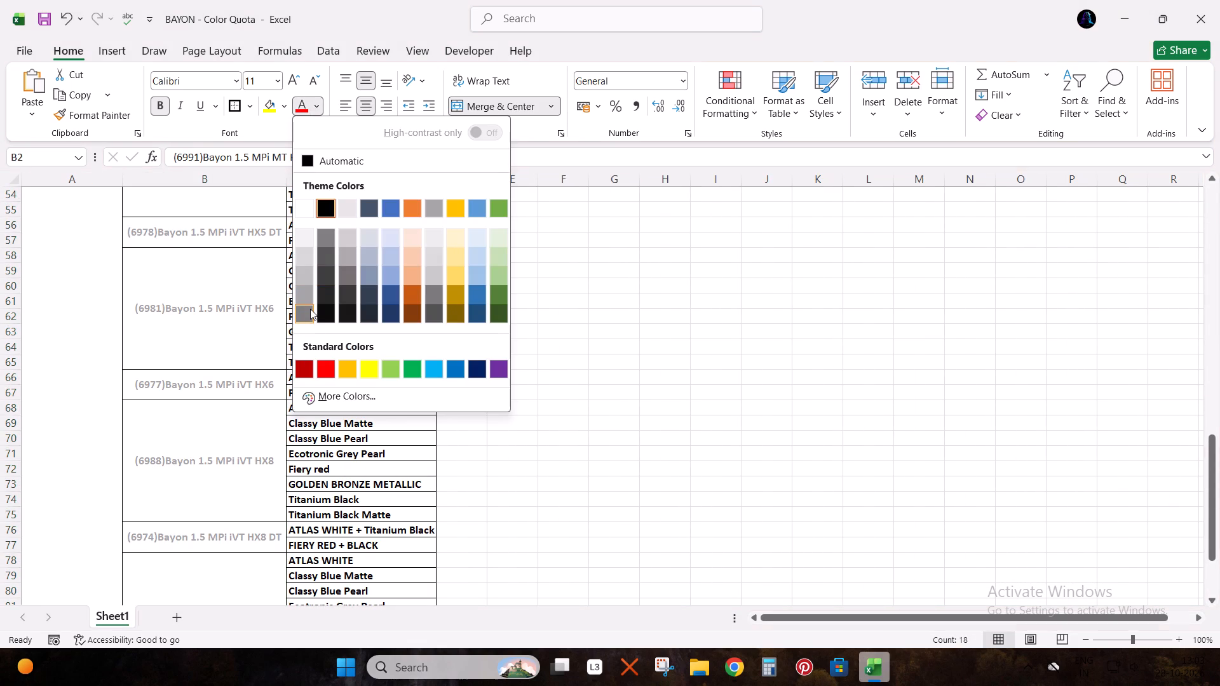
pyautogui.click(310, 311)
pyautogui.scroll(5, 343, 375)
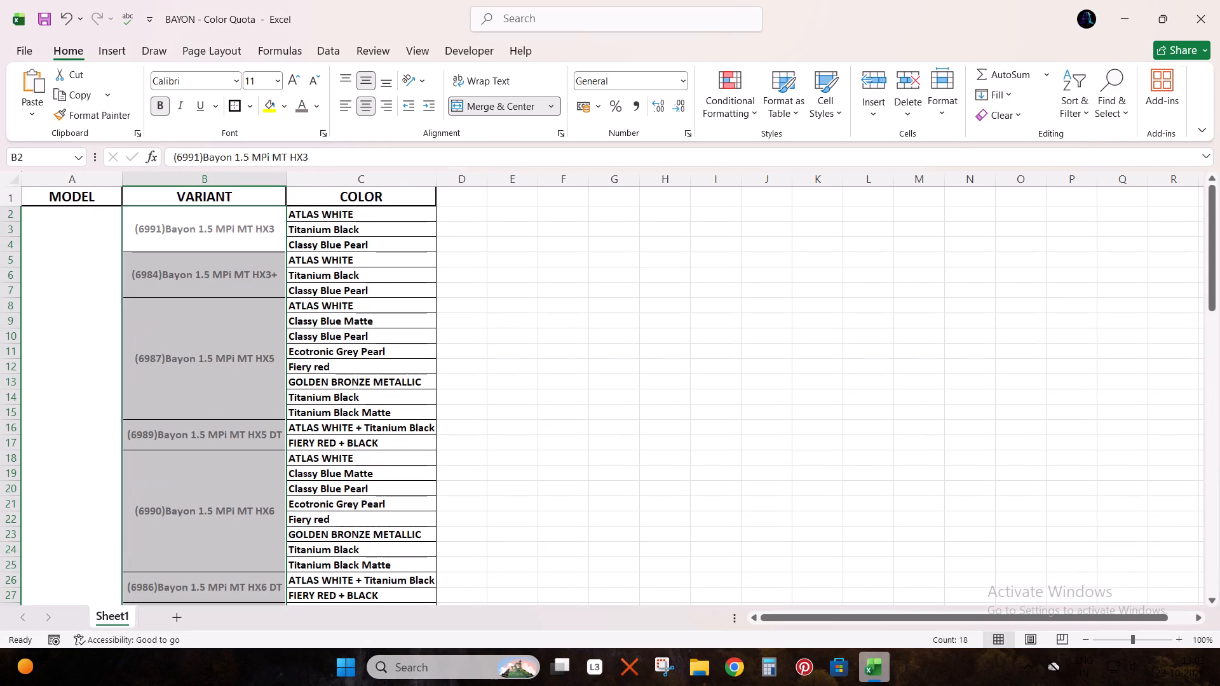
pyautogui.click(345, 342)
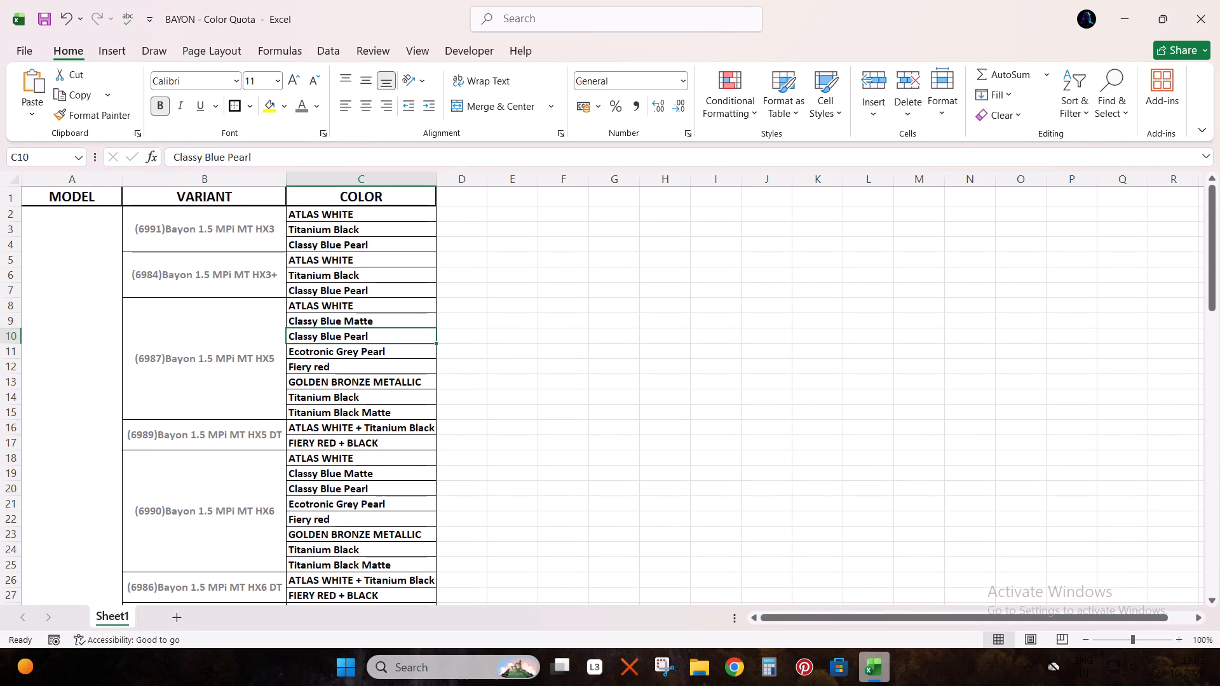
# Increase the height of header row 1.
pyautogui.moveTo(4, 206); pyautogui.dragTo(10, 225)
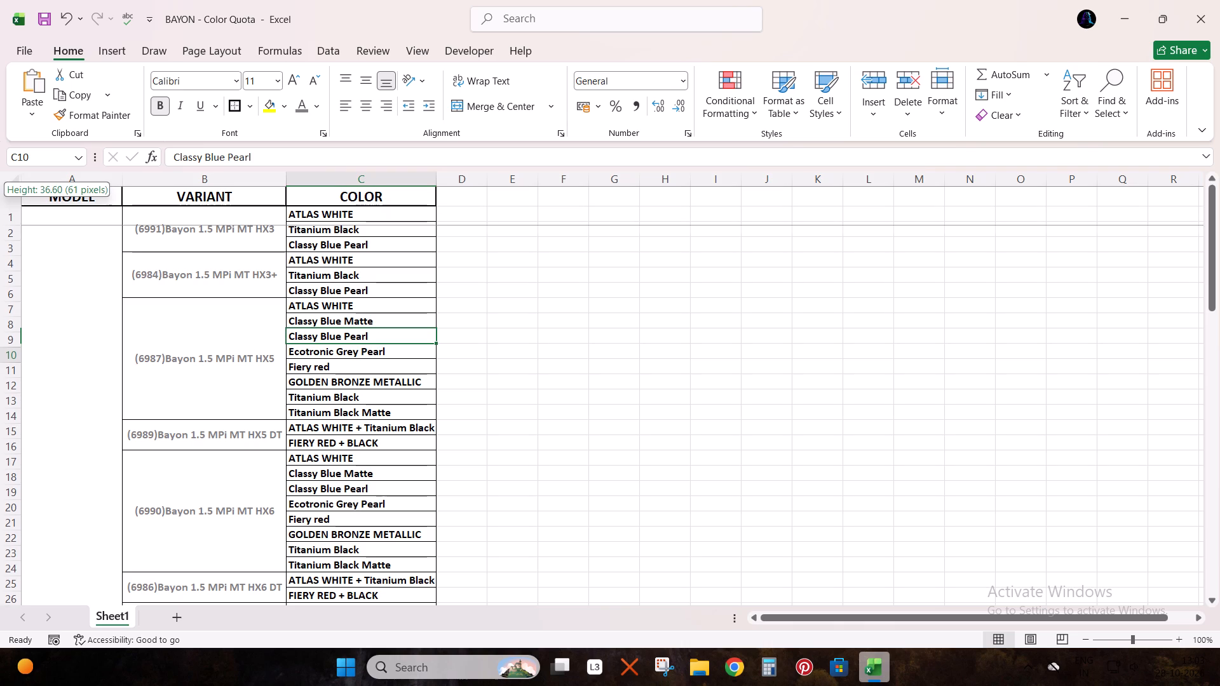
pyautogui.moveTo(10, 225); pyautogui.dragTo(10, 221)
pyautogui.scroll(3, 266, 314)
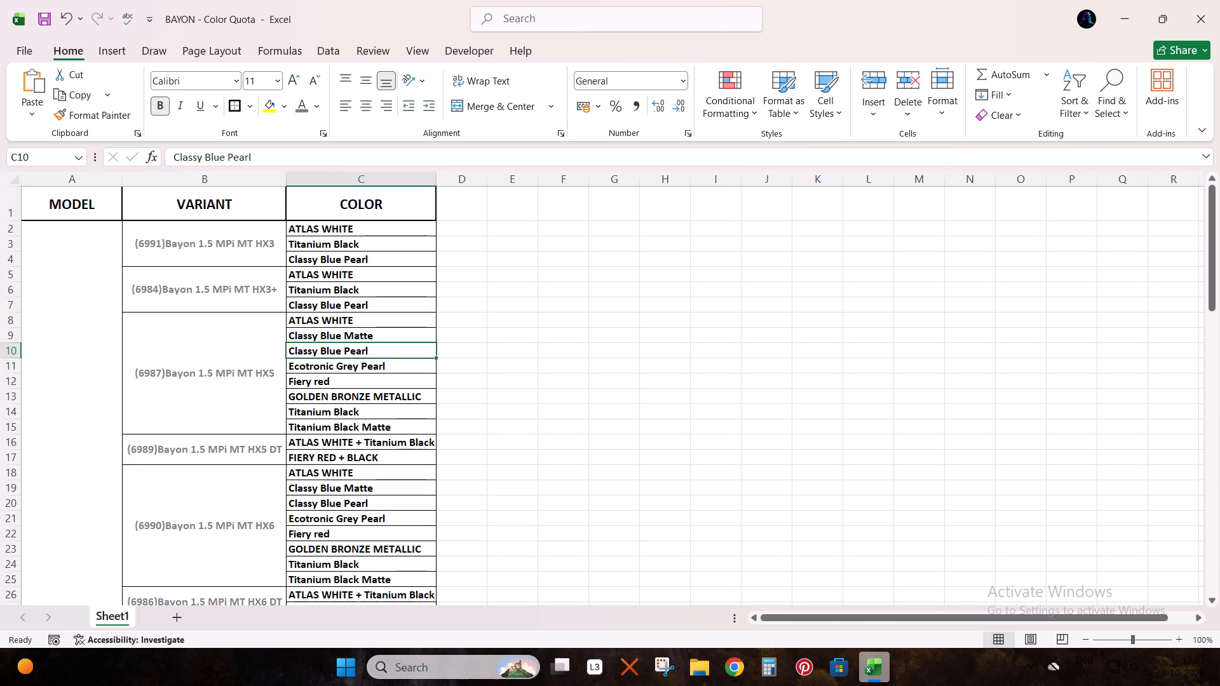
# Increase the font size of the MODEL, VARIANT and COLOR headers to 16.
pyautogui.moveTo(93, 199); pyautogui.dragTo(406, 204)
pyautogui.click(297, 81)
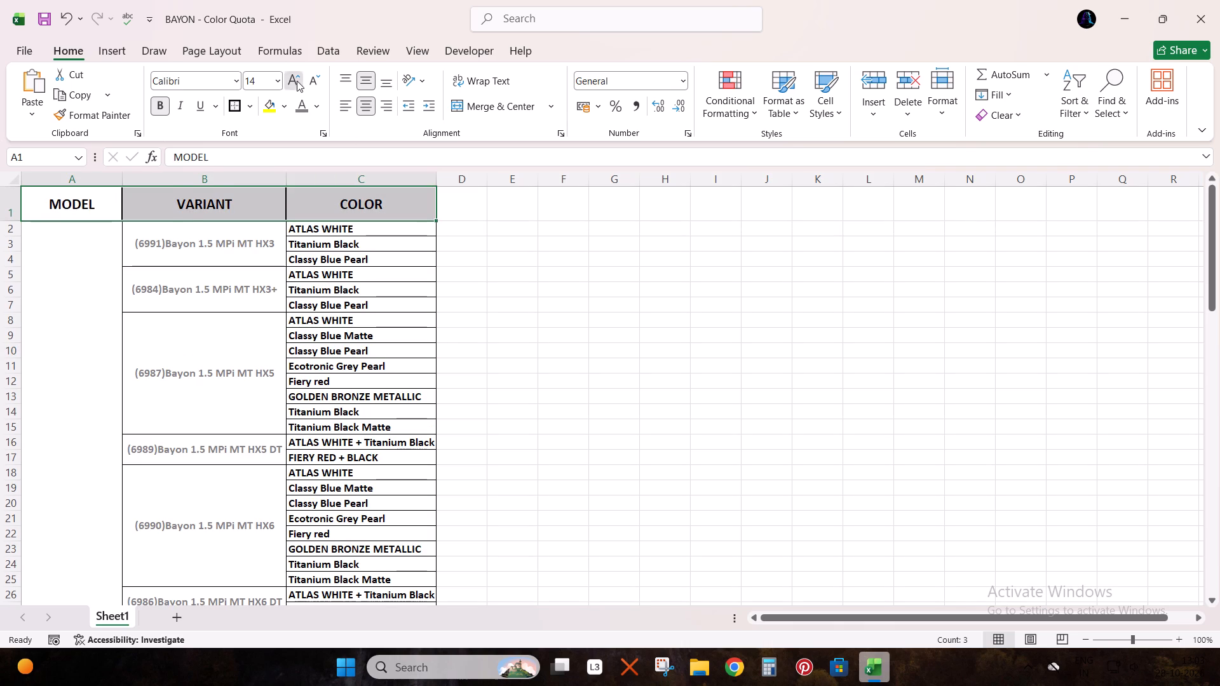
pyautogui.click(336, 231)
# Save the workbook.
pyautogui.click(44, 25)
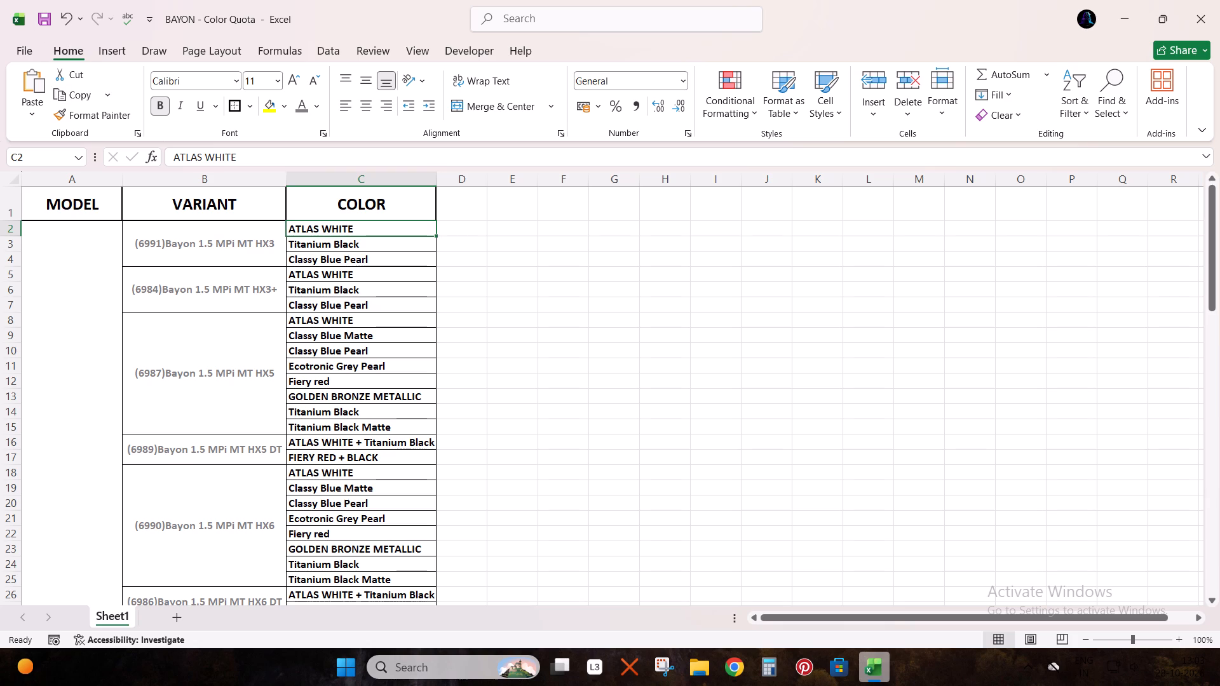
# Switch to the desktop and copy the six VENUE & CRETA and PRICE LIST - Bayon files into the Downloads folder.
pyautogui.click(1219, 683)
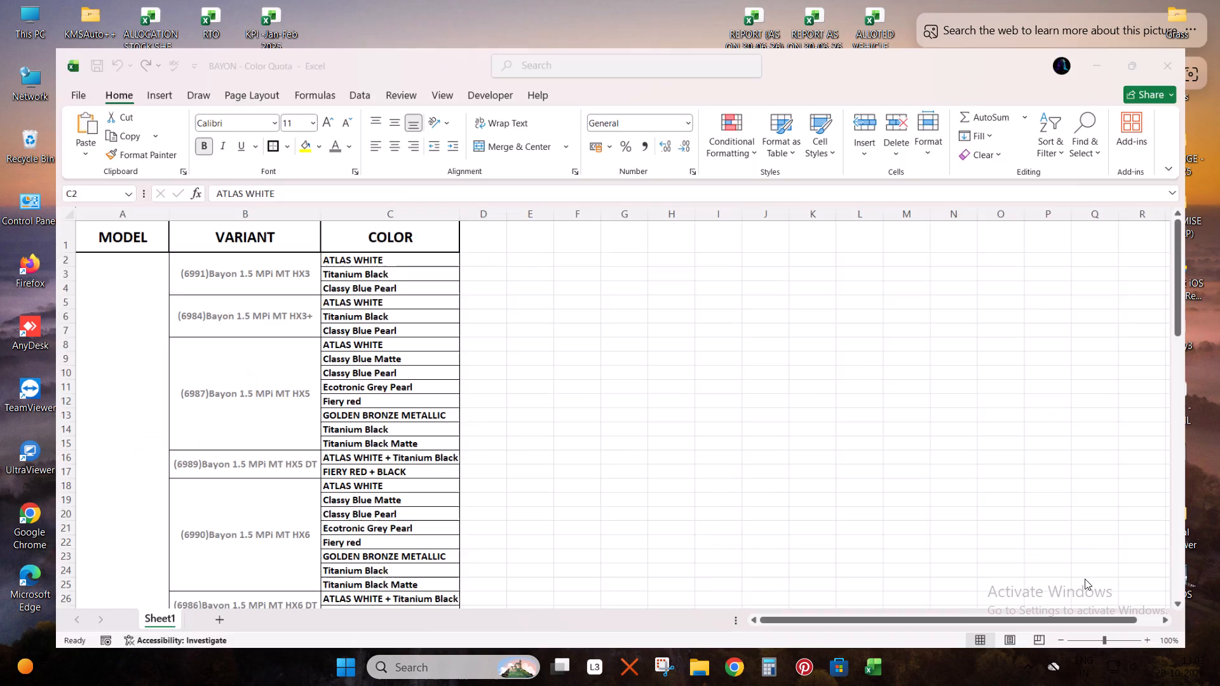
pyautogui.moveTo(993, 471); pyautogui.dragTo(960, 81)
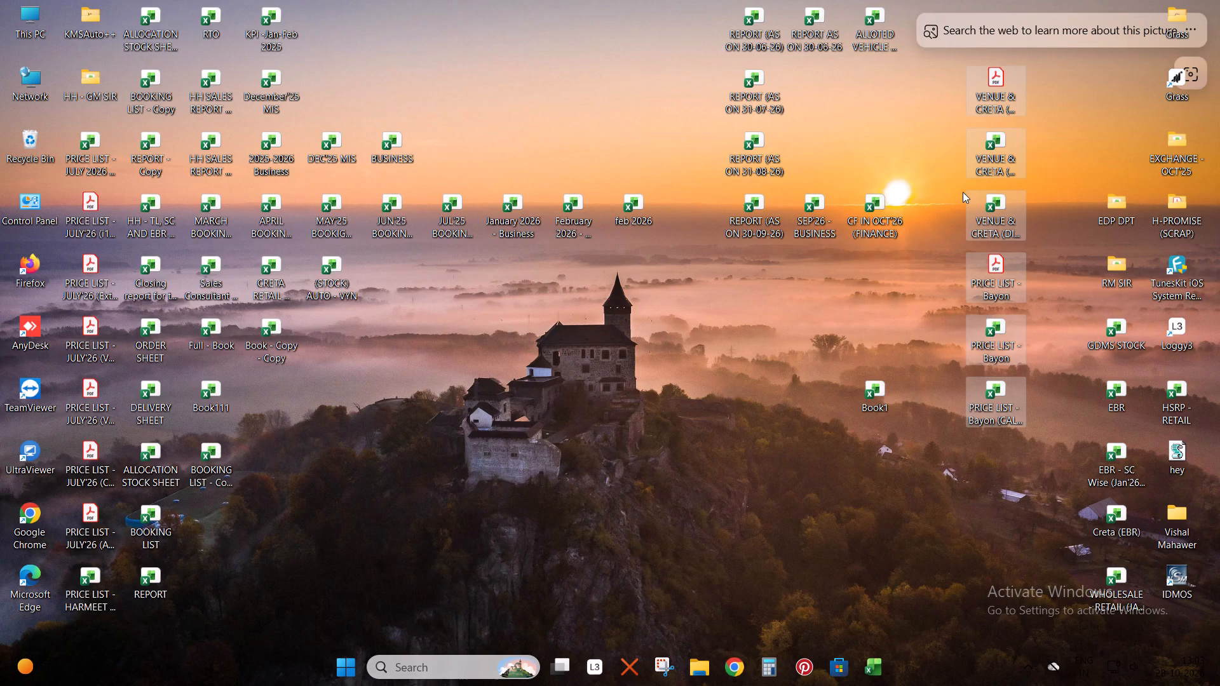
pyautogui.hotkey('ctrl', 'c')
pyautogui.click(703, 664)
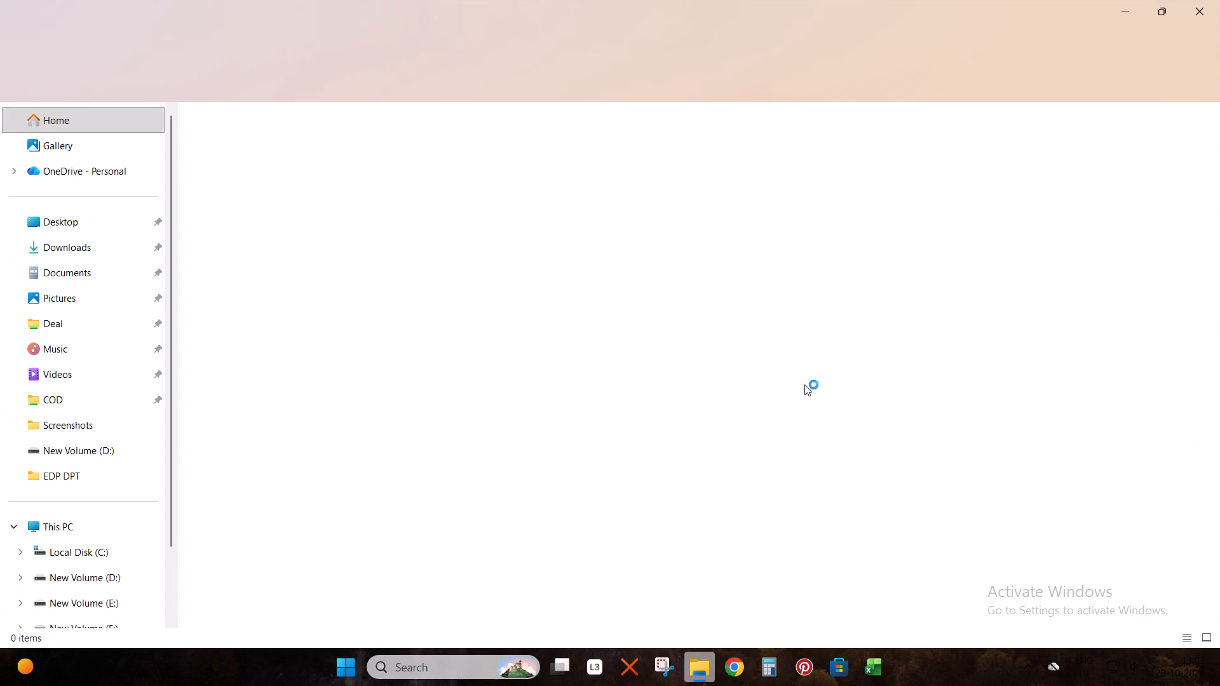
pyautogui.click(61, 256)
pyautogui.click(1057, 193)
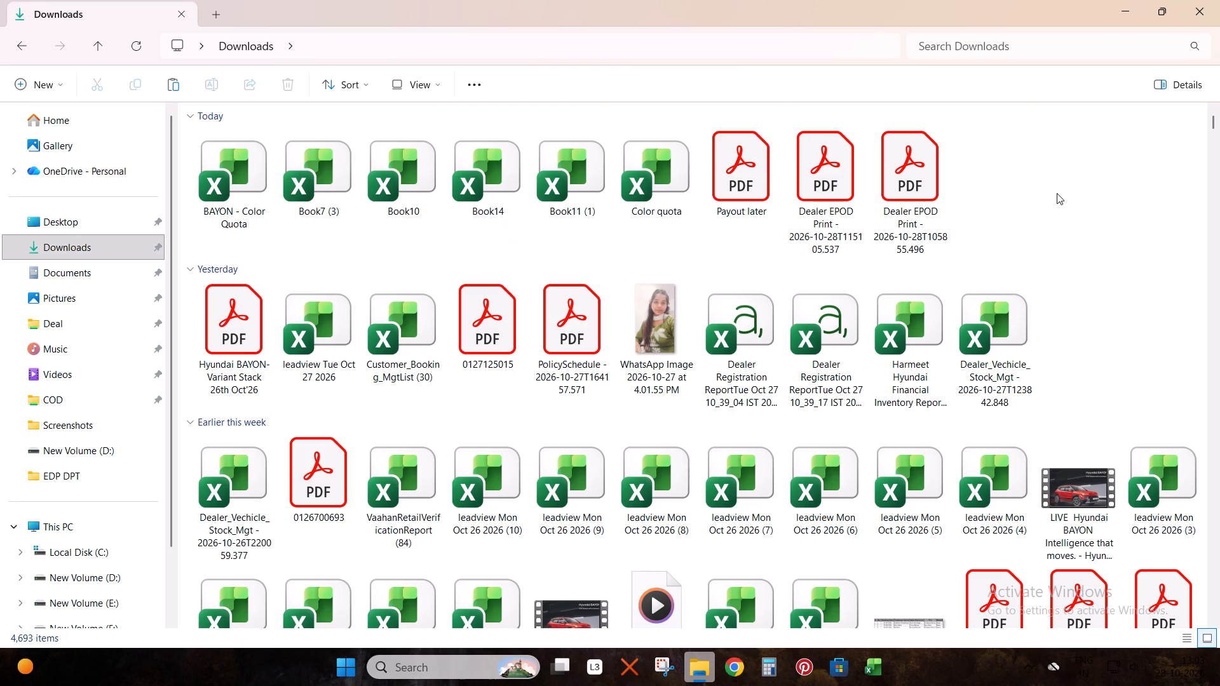
pyautogui.hotkey('ctrl', 'v')
pyautogui.scroll(6, 526, 468)
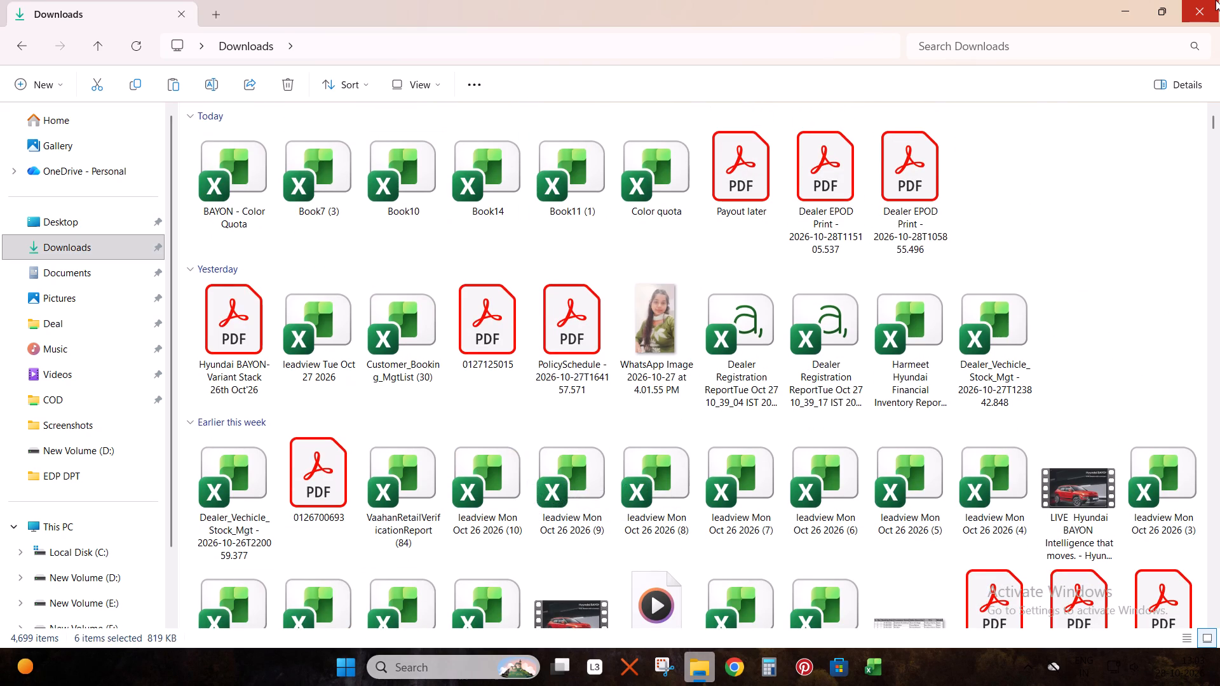
pyautogui.click(1216, 0)
# Switch back to the Excel workbook and increase the height of rows 2 to 87 uniformly.
pyautogui.hotkey('alt', 'Tab')
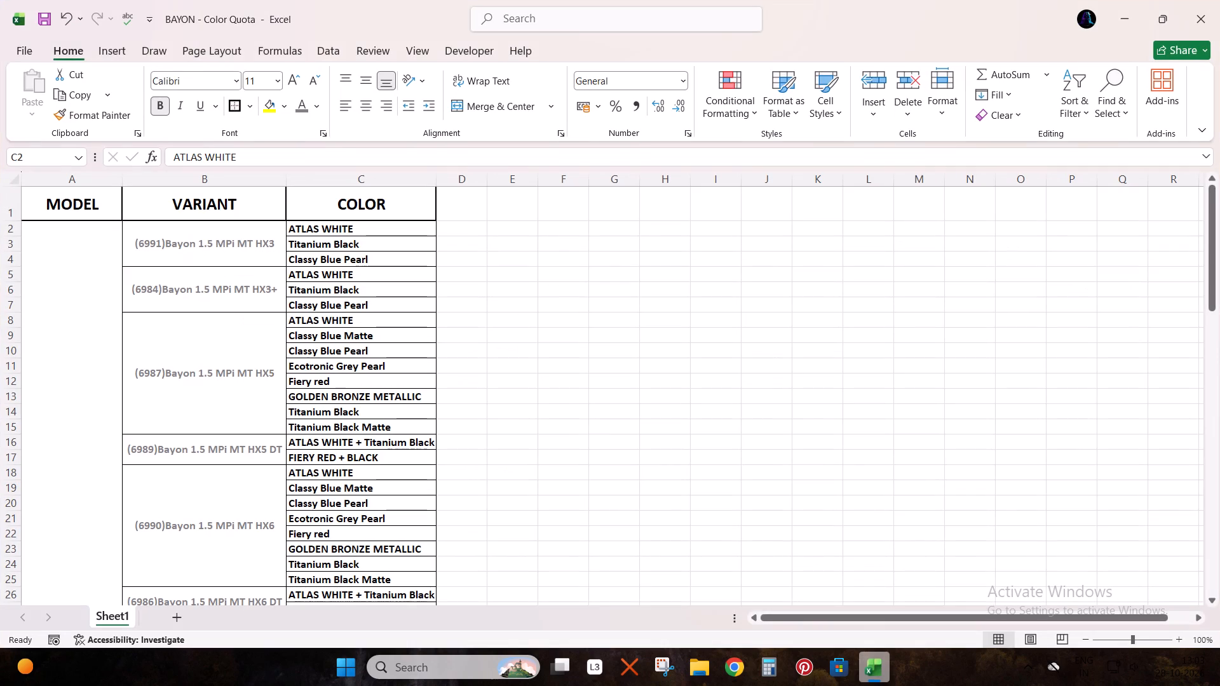
pyautogui.scroll(3, 396, 353)
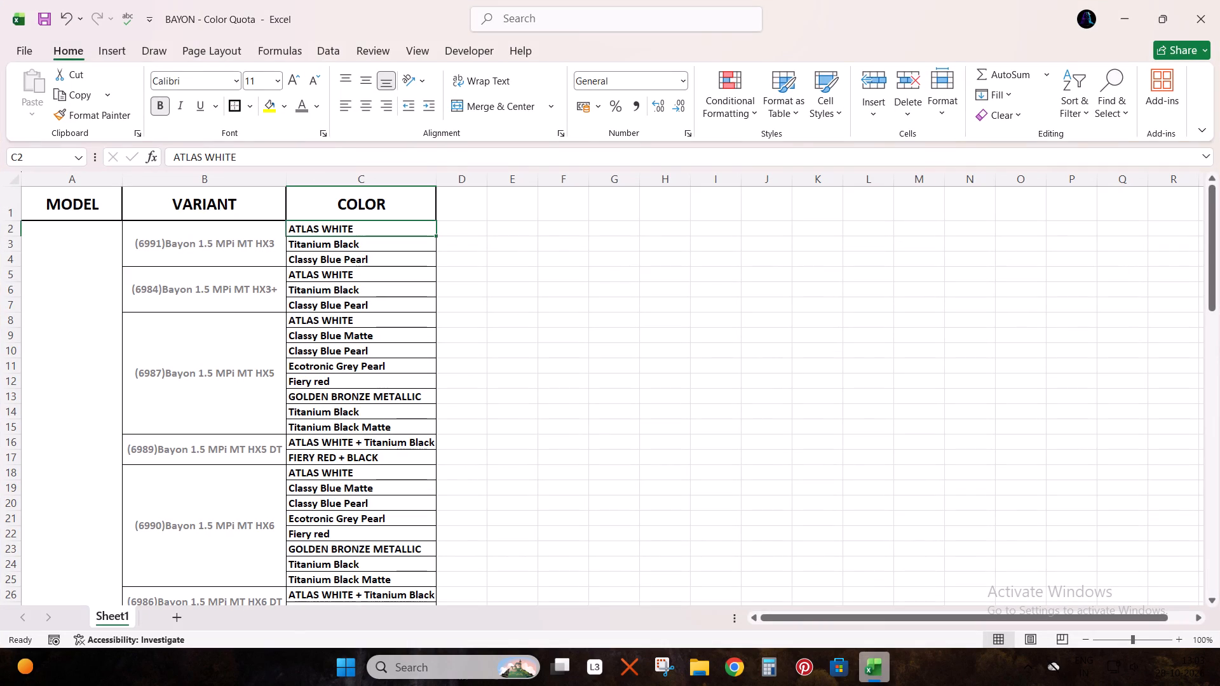
pyautogui.moveTo(15, 229); pyautogui.dragTo(0, 622)
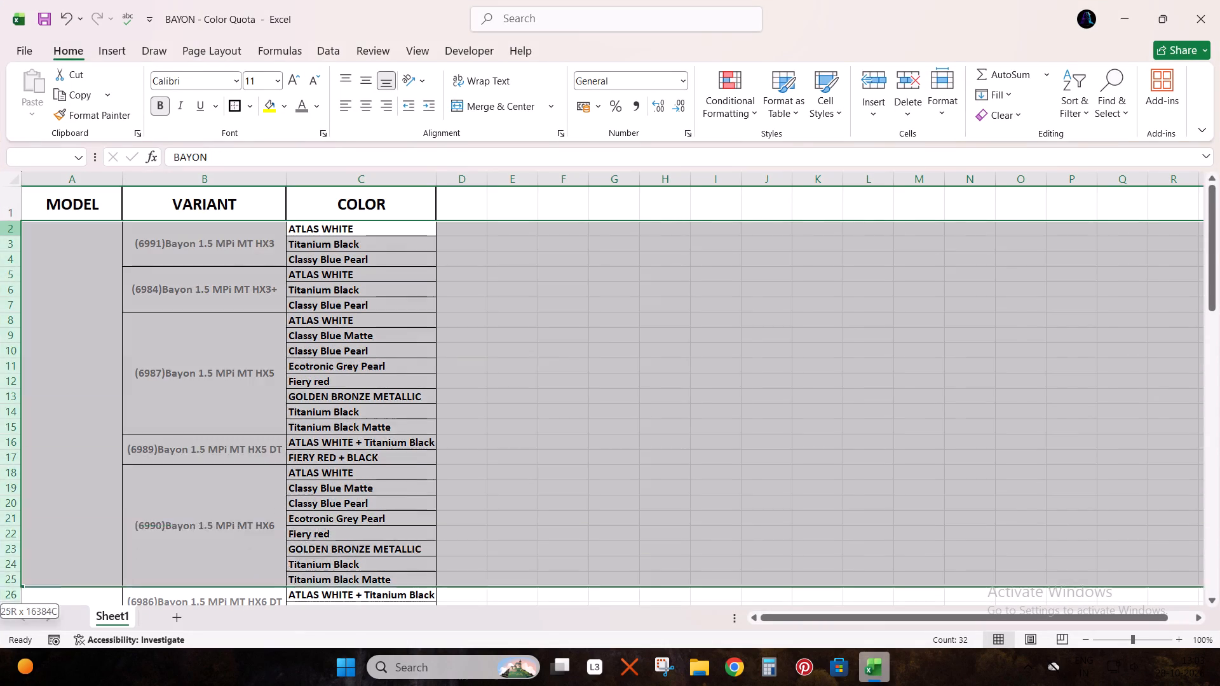
pyautogui.moveTo(0, 622); pyautogui.dragTo(6, 635)
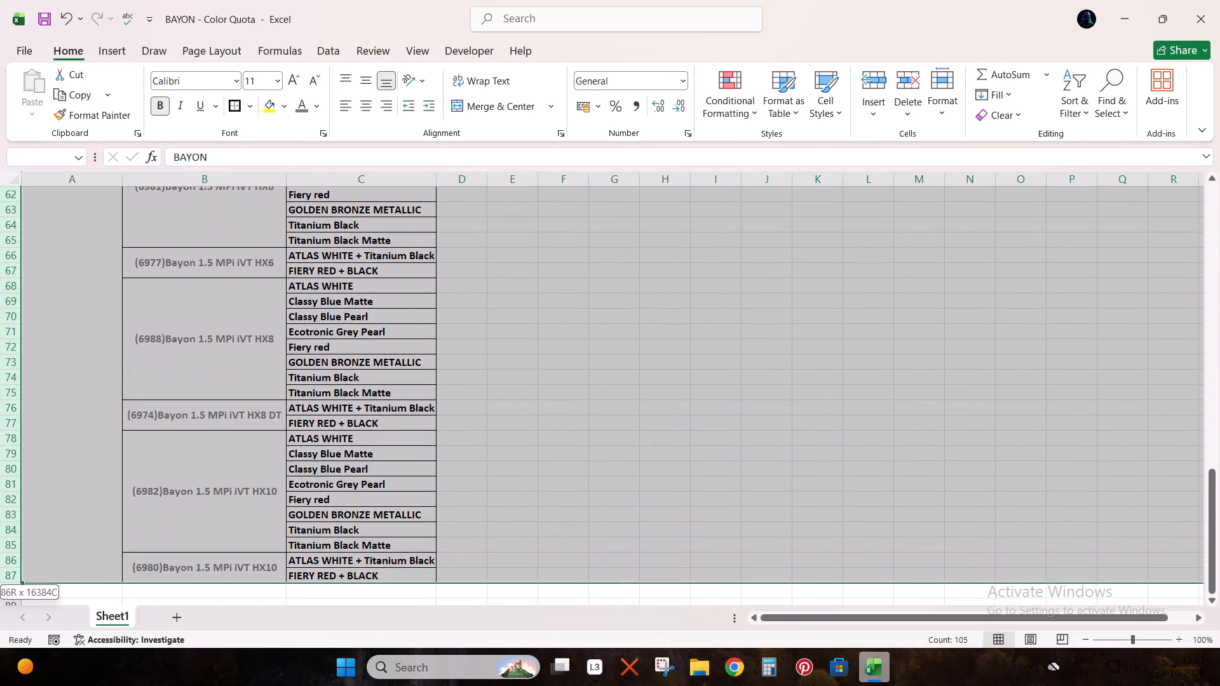
pyautogui.moveTo(6, 635); pyautogui.dragTo(2, 542)
pyautogui.scroll(7, 61, 444)
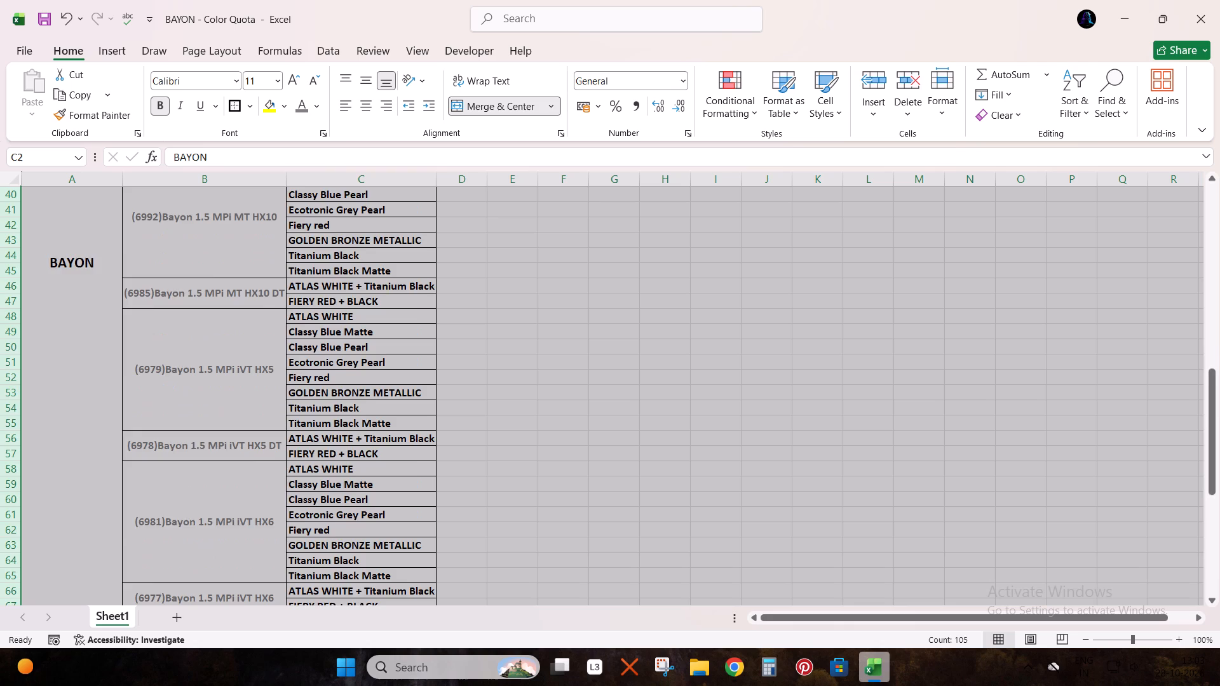
pyautogui.scroll(20, 53, 384)
pyautogui.scroll(2, 53, 384)
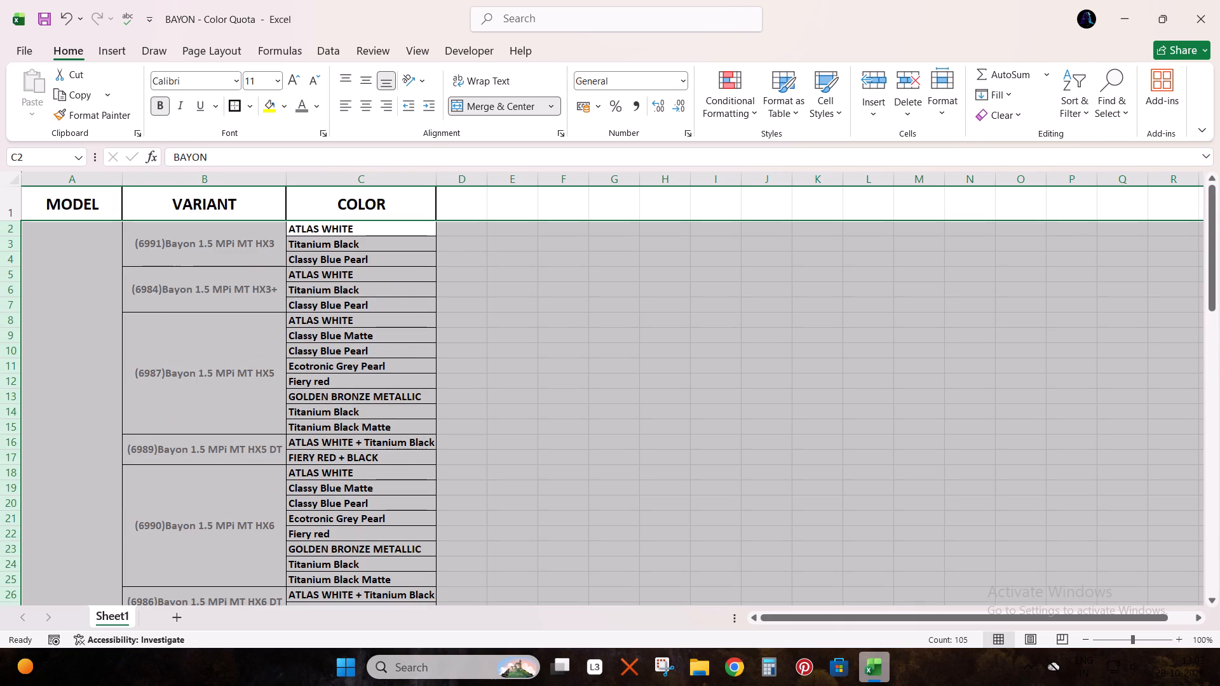
pyautogui.moveTo(5, 234); pyautogui.dragTo(6, 242)
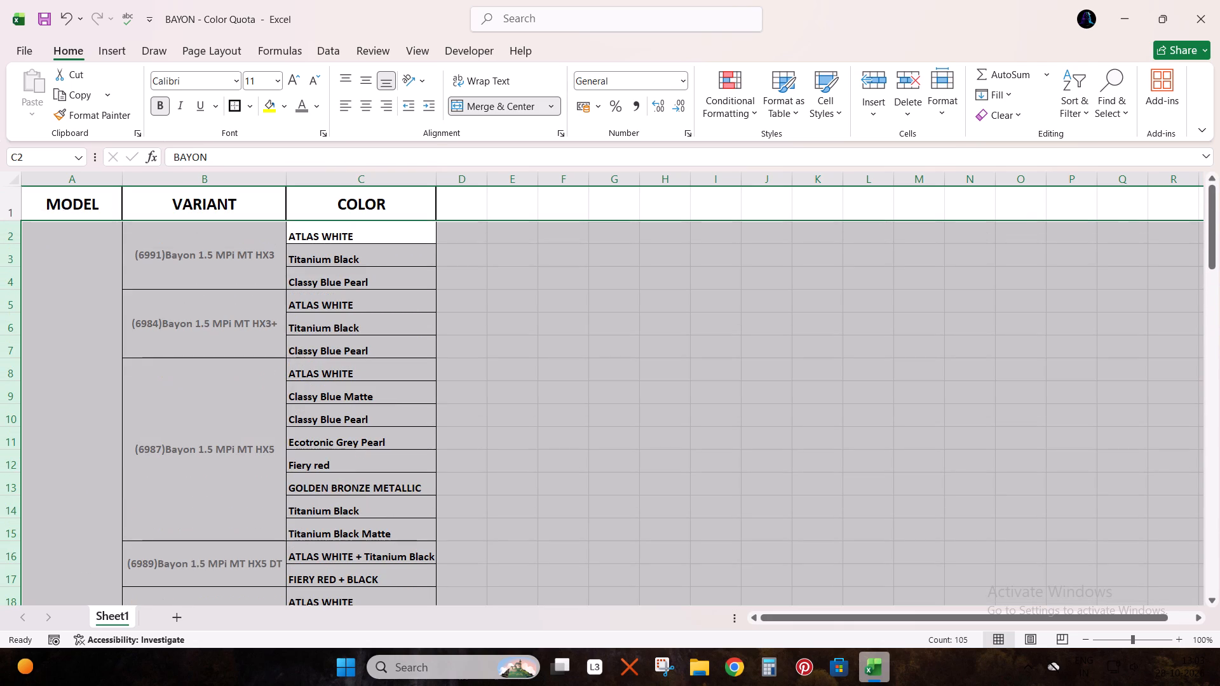
# Left-align and vertically middle-align the whole COLOR column C.
pyautogui.click(346, 177)
pyautogui.doubleClick(365, 110)
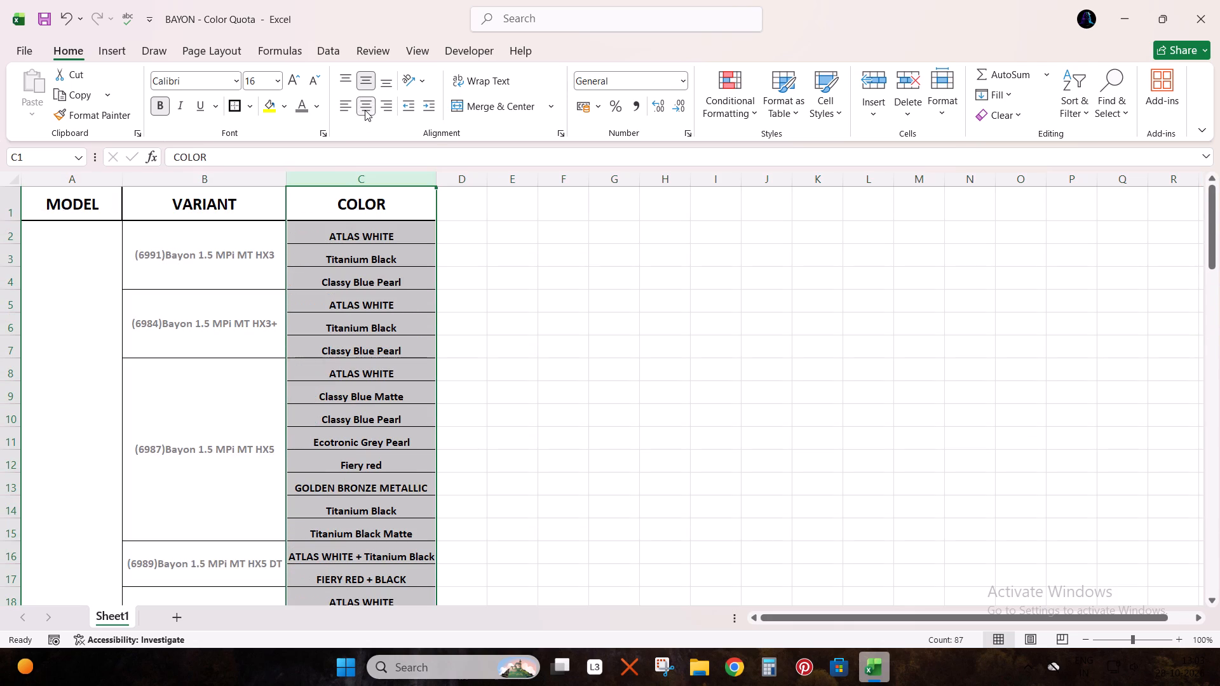
pyautogui.click(344, 109)
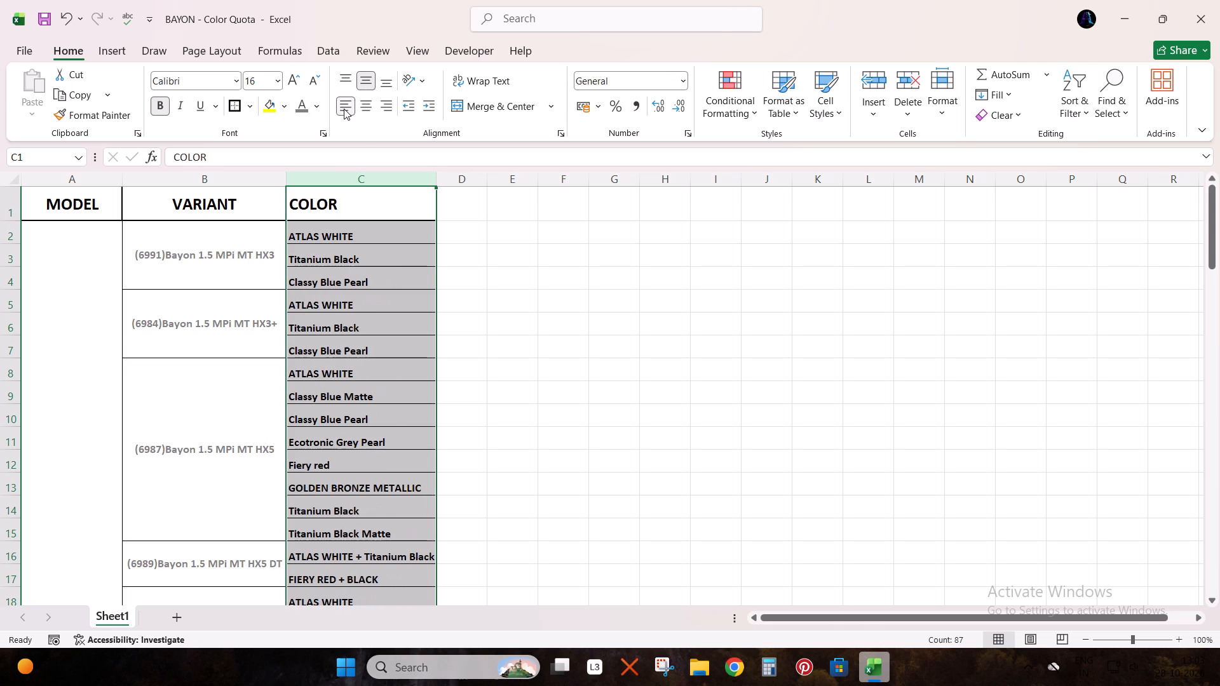
pyautogui.click(362, 81)
pyautogui.click(362, 81)
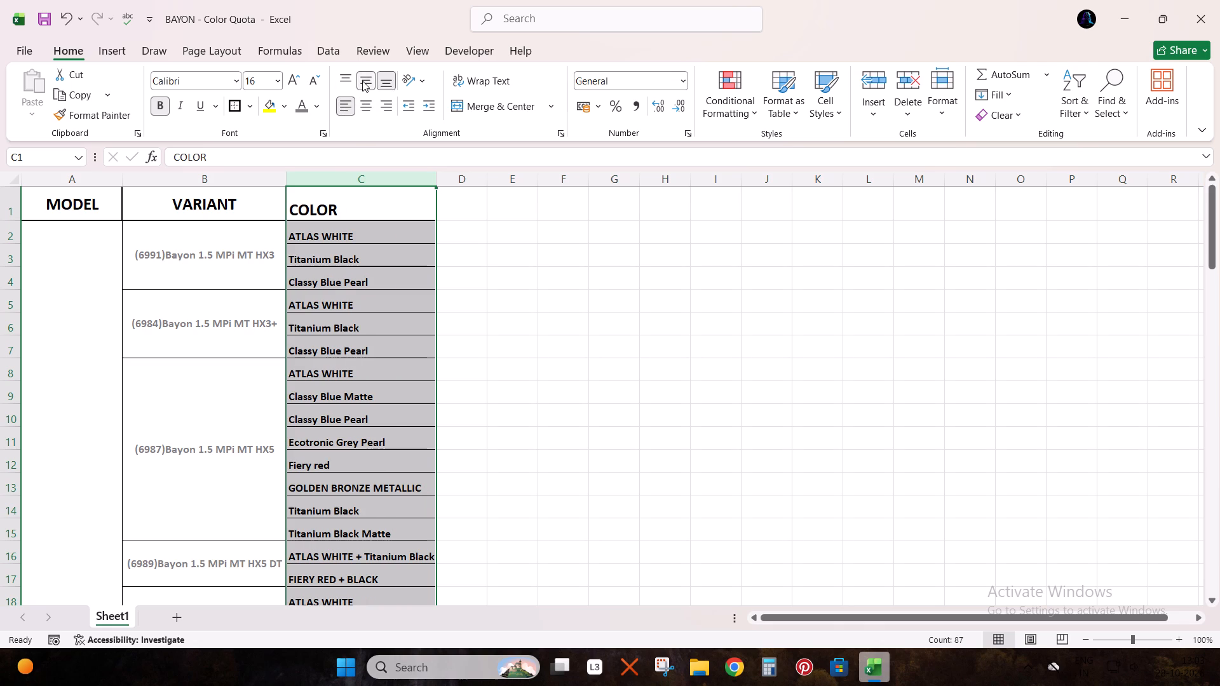
# Center the COLOR header in C1 horizontally.
pyautogui.click(388, 206)
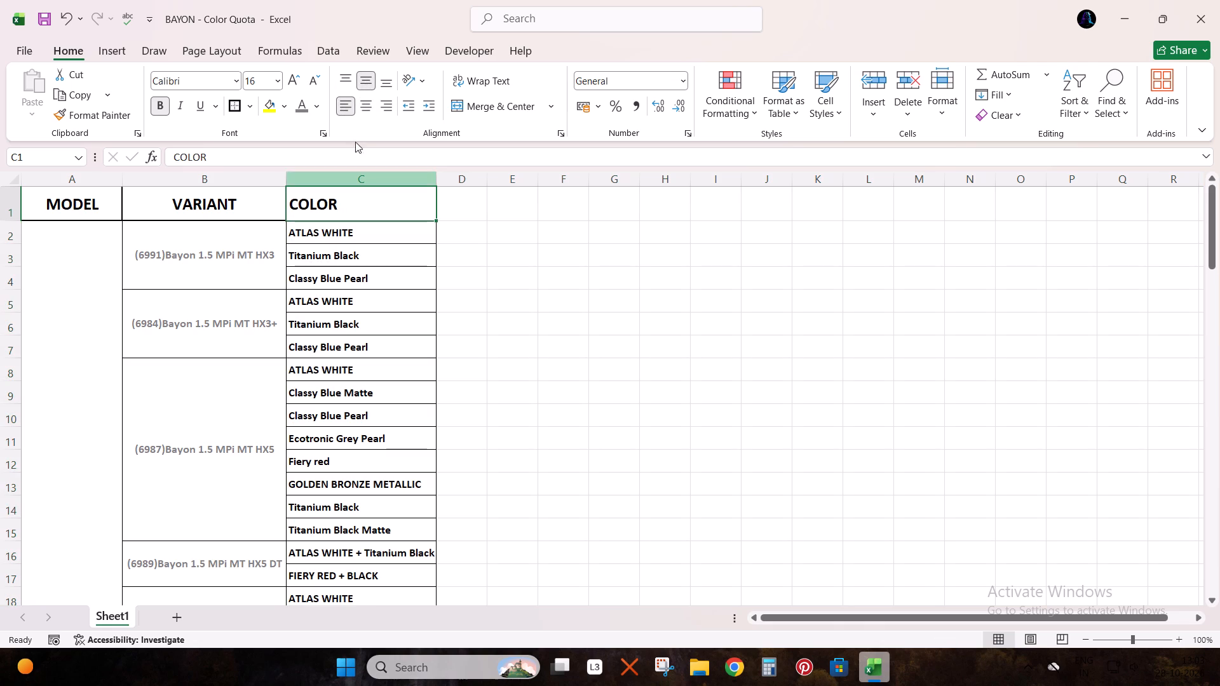
pyautogui.click(362, 105)
pyautogui.click(517, 286)
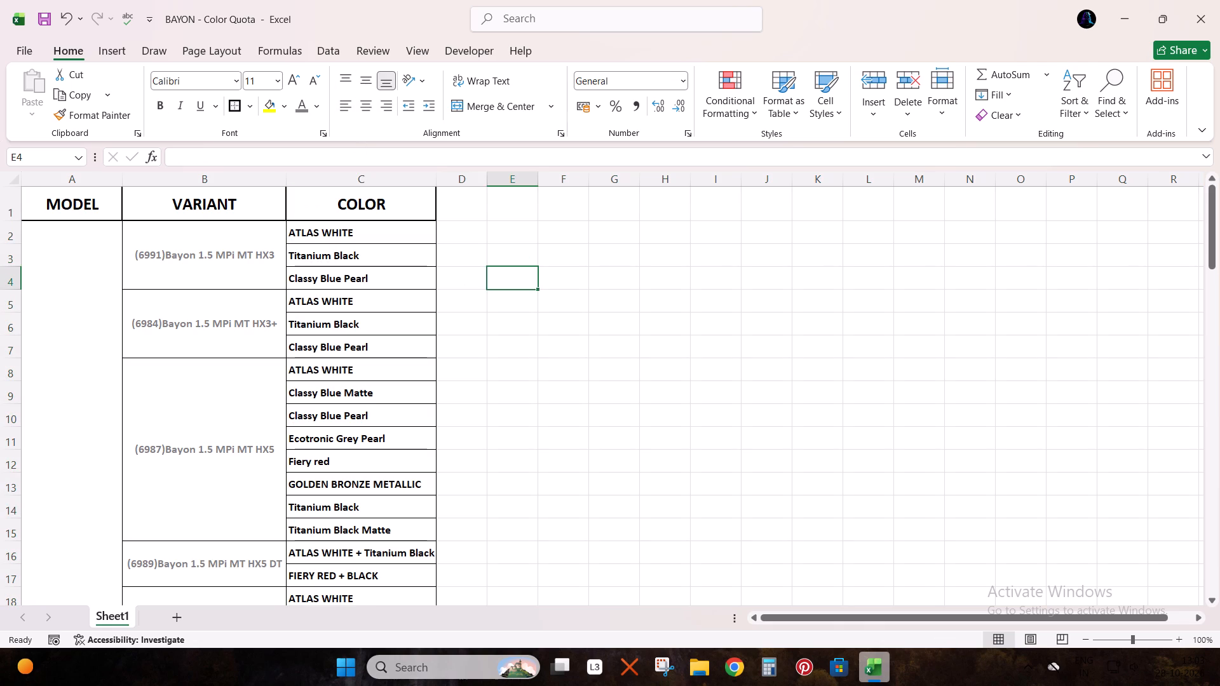
# Widen the VARIANT and COLOR columns B and C together to an equal width with spare room around the text.
pyautogui.doubleClick(437, 182)
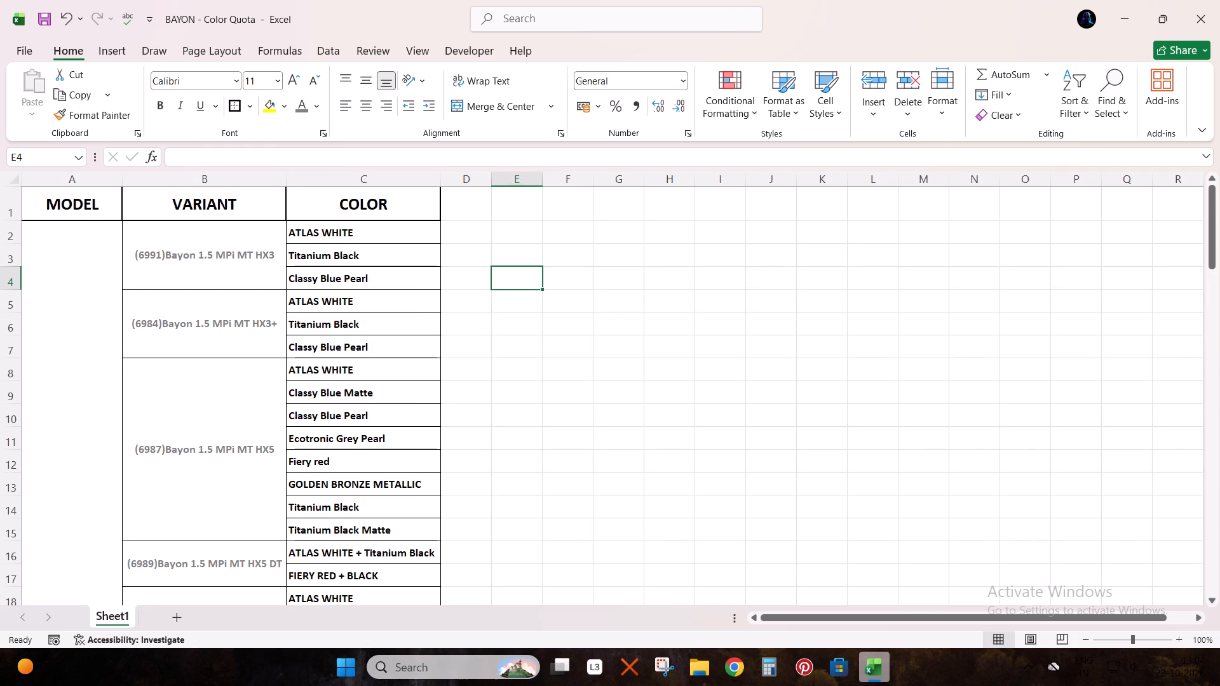
pyautogui.moveTo(268, 176); pyautogui.dragTo(344, 176)
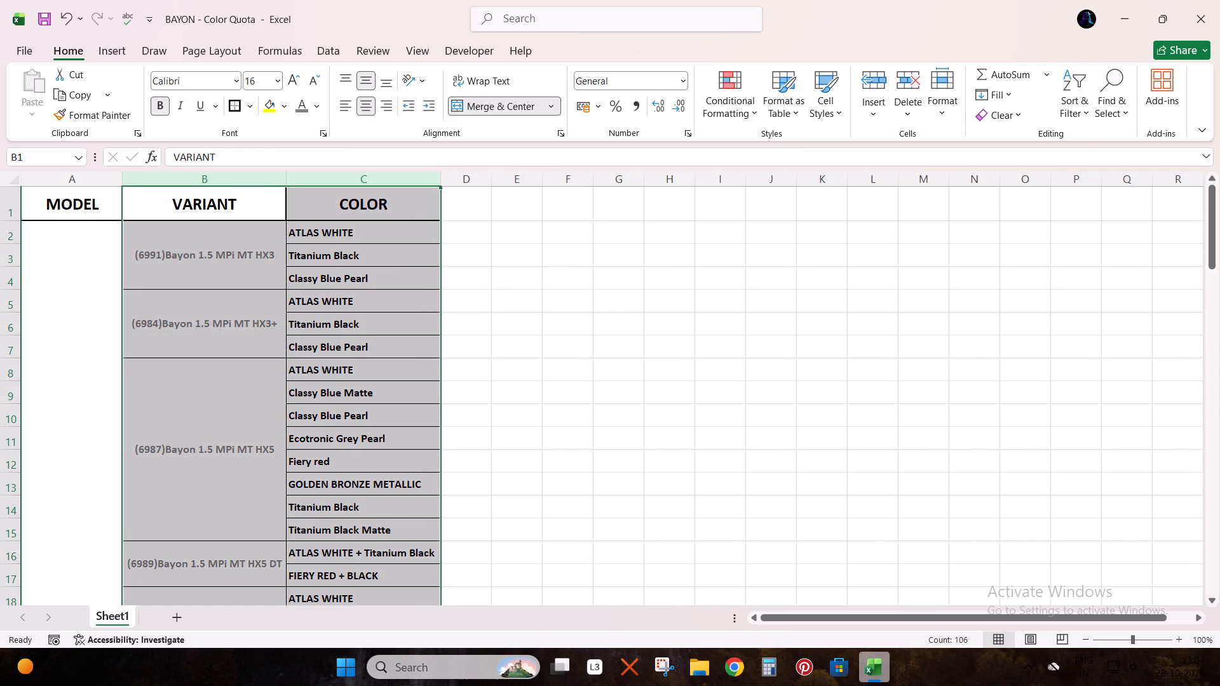
pyautogui.moveTo(289, 176); pyautogui.dragTo(320, 176)
pyautogui.click(598, 390)
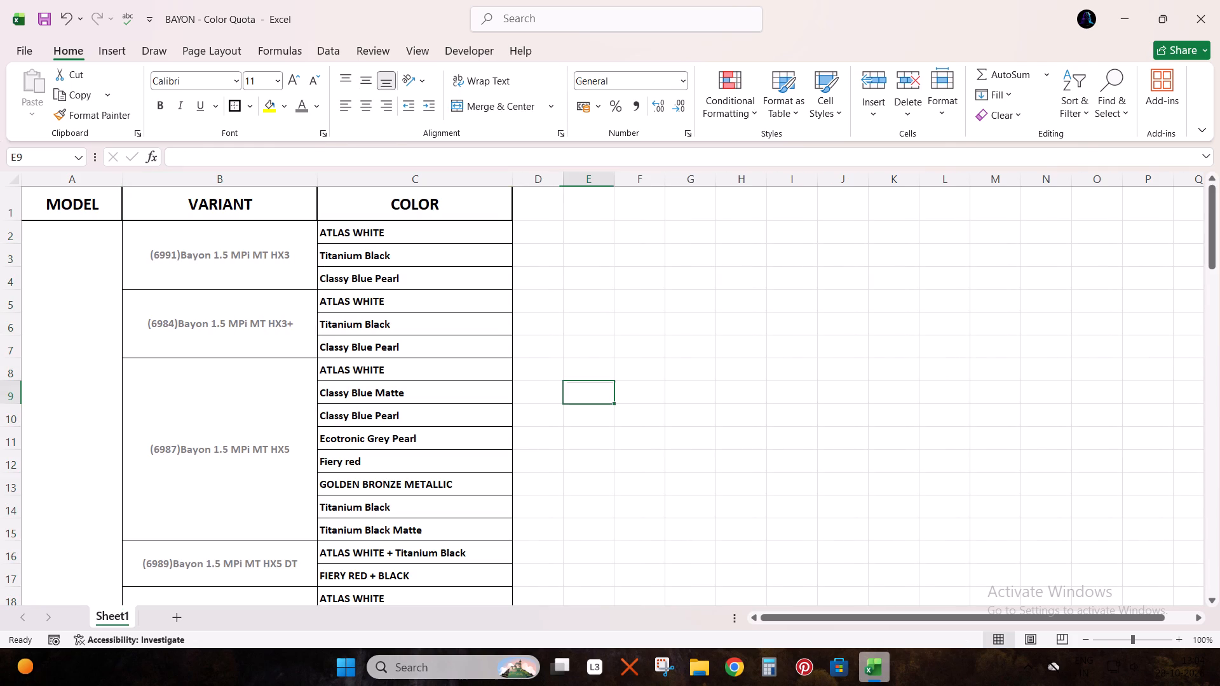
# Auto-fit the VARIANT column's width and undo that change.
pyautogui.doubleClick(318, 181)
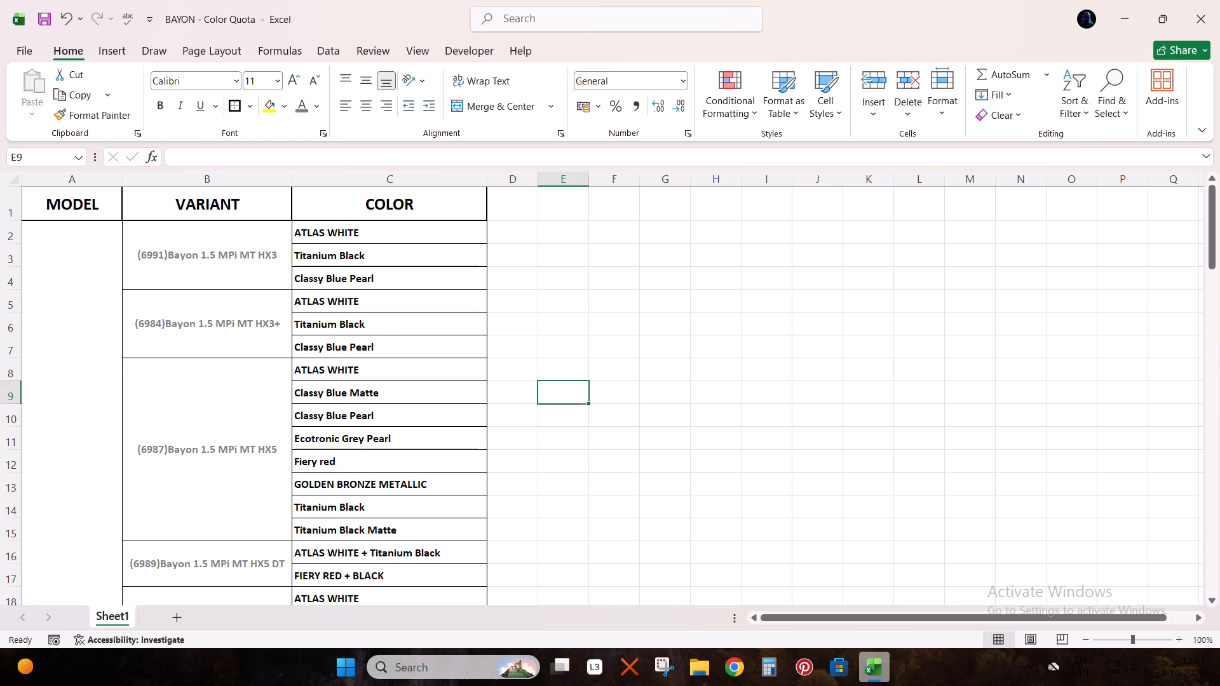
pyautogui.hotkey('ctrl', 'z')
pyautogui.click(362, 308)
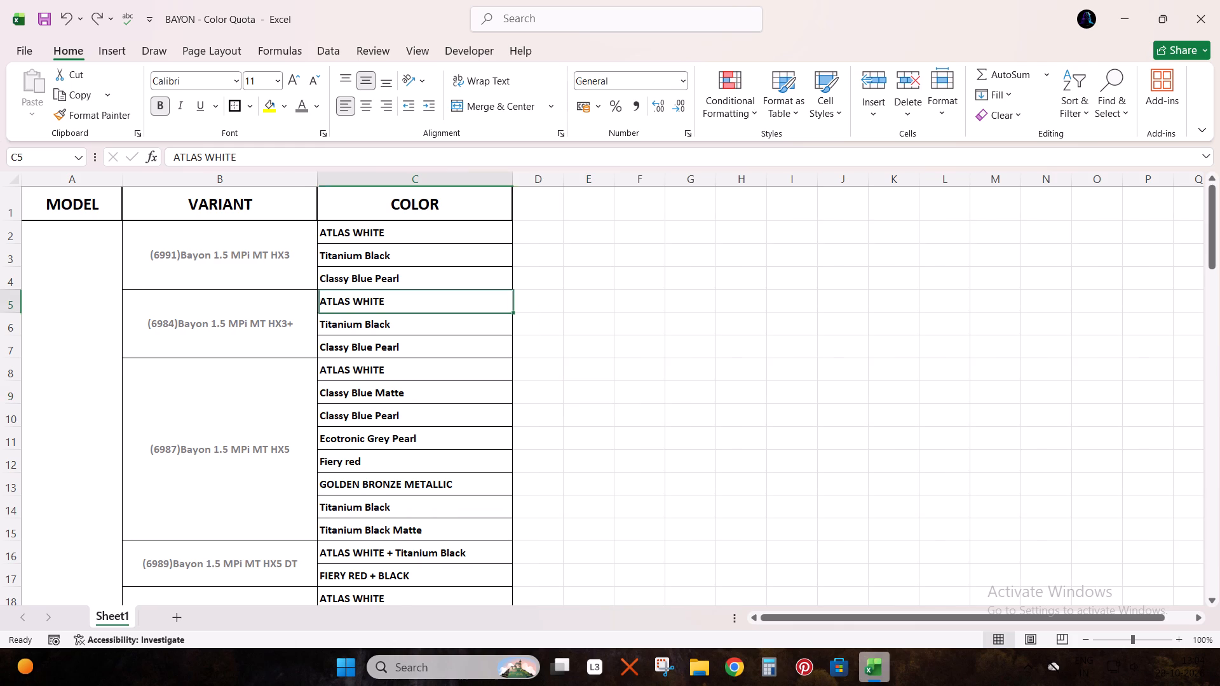
# Apply a thick outside border around each variant block: 6991 (B2:C4), 6984 (B5:C7), 6987 (B8:C15) and 6989 DT (B16:C17).
pyautogui.moveTo(252, 262); pyautogui.dragTo(389, 260)
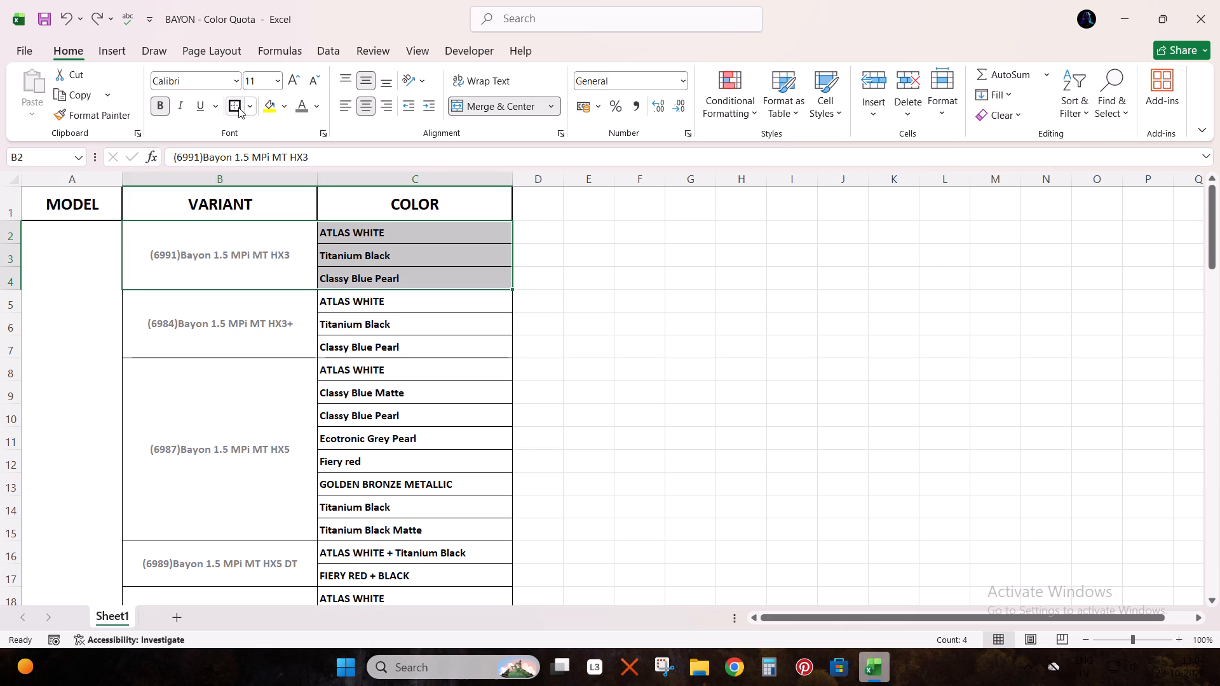
pyautogui.click(238, 107)
pyautogui.moveTo(258, 340); pyautogui.dragTo(367, 340)
pyautogui.click(233, 104)
pyautogui.moveTo(243, 374); pyautogui.dragTo(340, 377)
pyautogui.click(231, 105)
pyautogui.scroll(-2, 273, 346)
pyautogui.moveTo(261, 431); pyautogui.dragTo(371, 431)
pyautogui.click(231, 109)
# Apply a thick outside border around each variant block: 6990 (B18:C25), 6986 DT (B26:C27) and 6976 (B28:C35).
pyautogui.scroll(-2, 326, 365)
pyautogui.moveTo(303, 427); pyautogui.dragTo(390, 425)
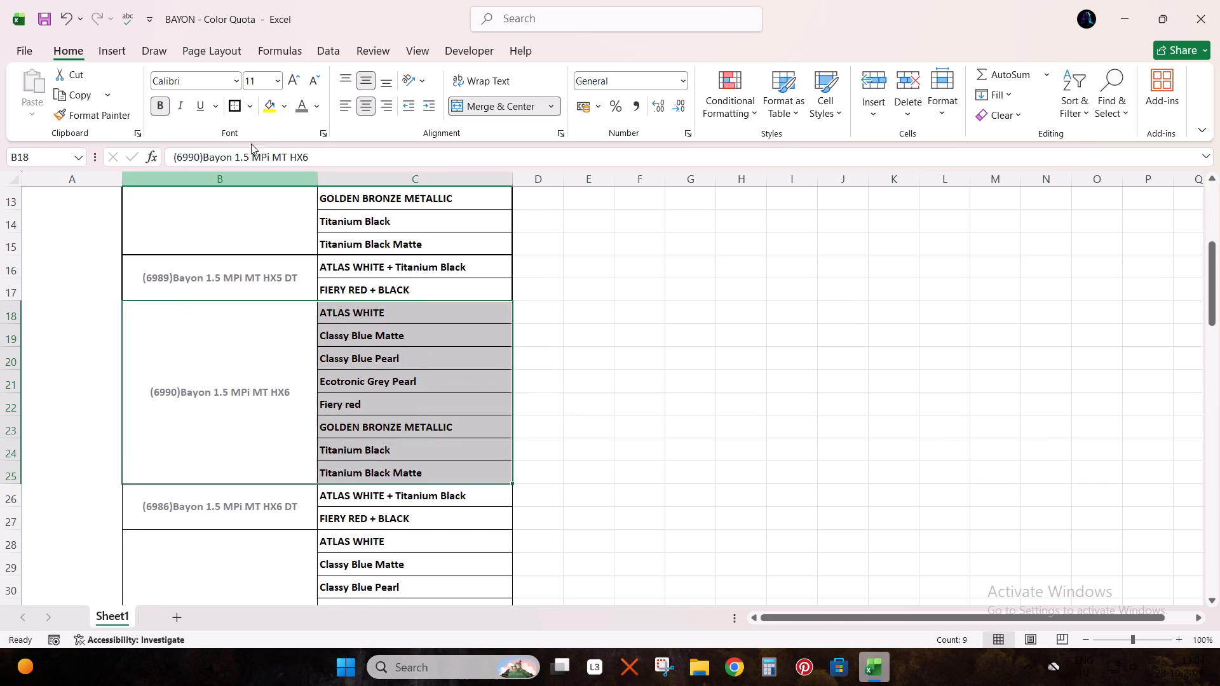
pyautogui.click(232, 109)
pyautogui.scroll(-2, 245, 293)
pyautogui.moveTo(248, 373); pyautogui.dragTo(346, 372)
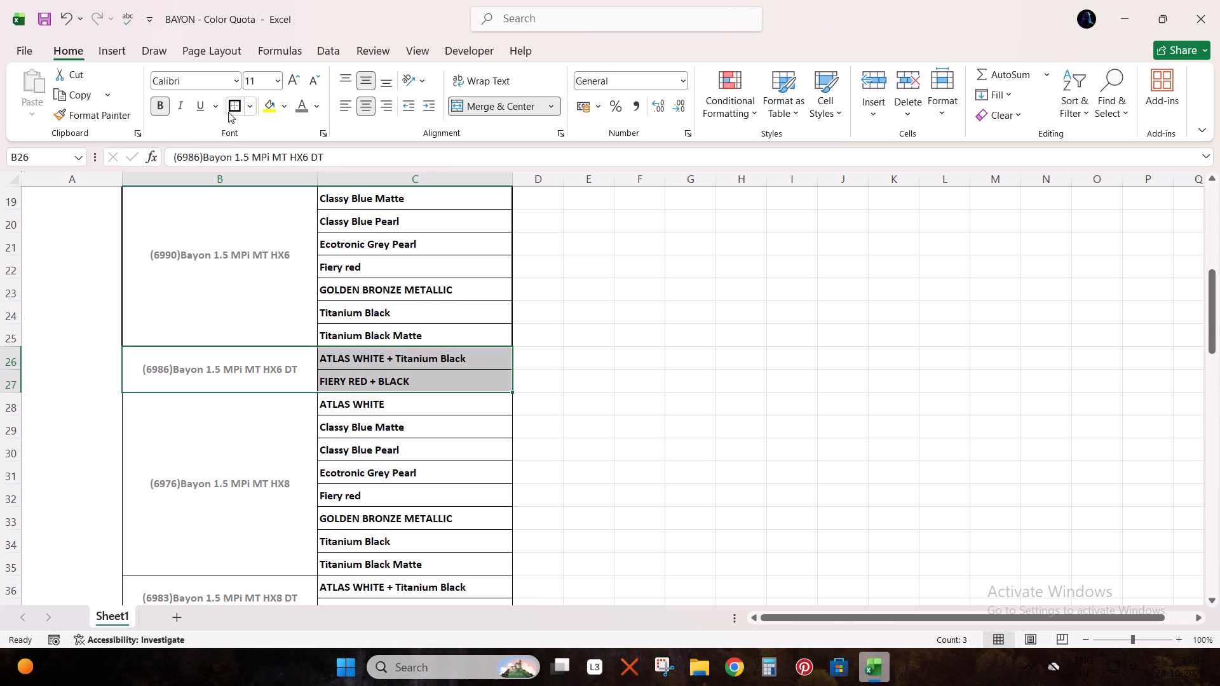
pyautogui.click(231, 107)
pyautogui.moveTo(268, 436); pyautogui.dragTo(370, 437)
pyautogui.click(231, 110)
# Apply the thick outside border around each variant block: 6983 DT (B36:C37), 6992 (B38:C45) and 6985 DT (B46:C47).
pyautogui.scroll(-2, 252, 352)
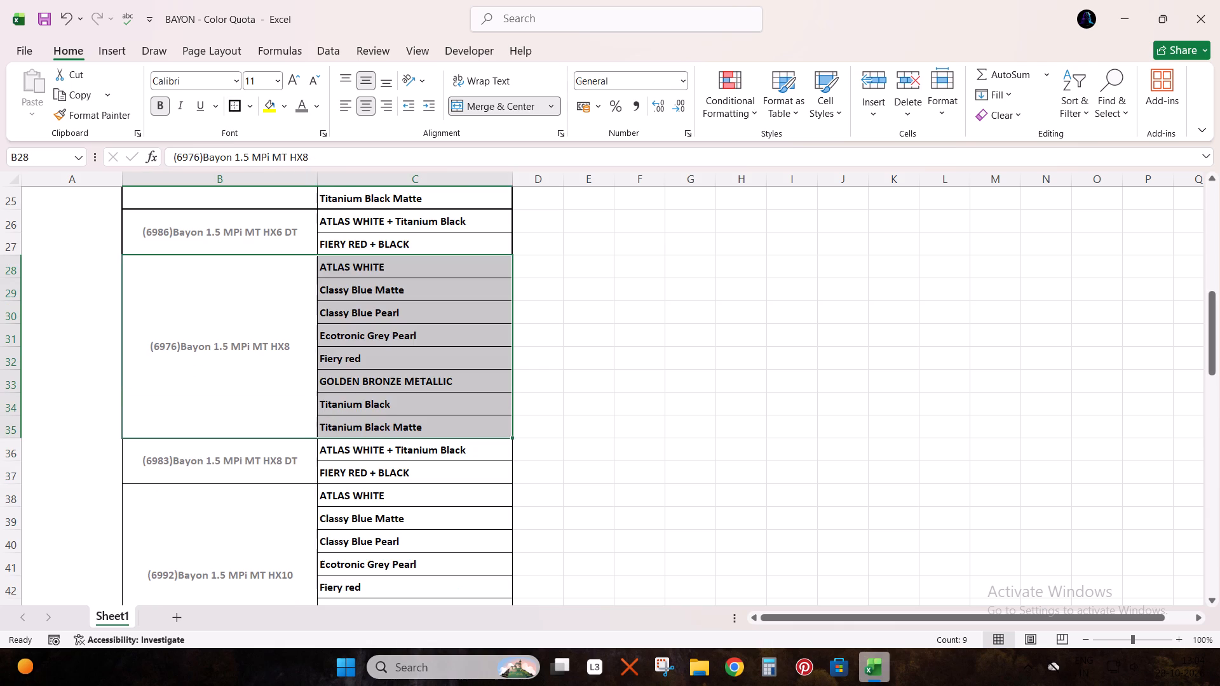
pyautogui.moveTo(260, 483); pyautogui.dragTo(356, 476)
pyautogui.click(238, 105)
pyautogui.scroll(-2, 305, 383)
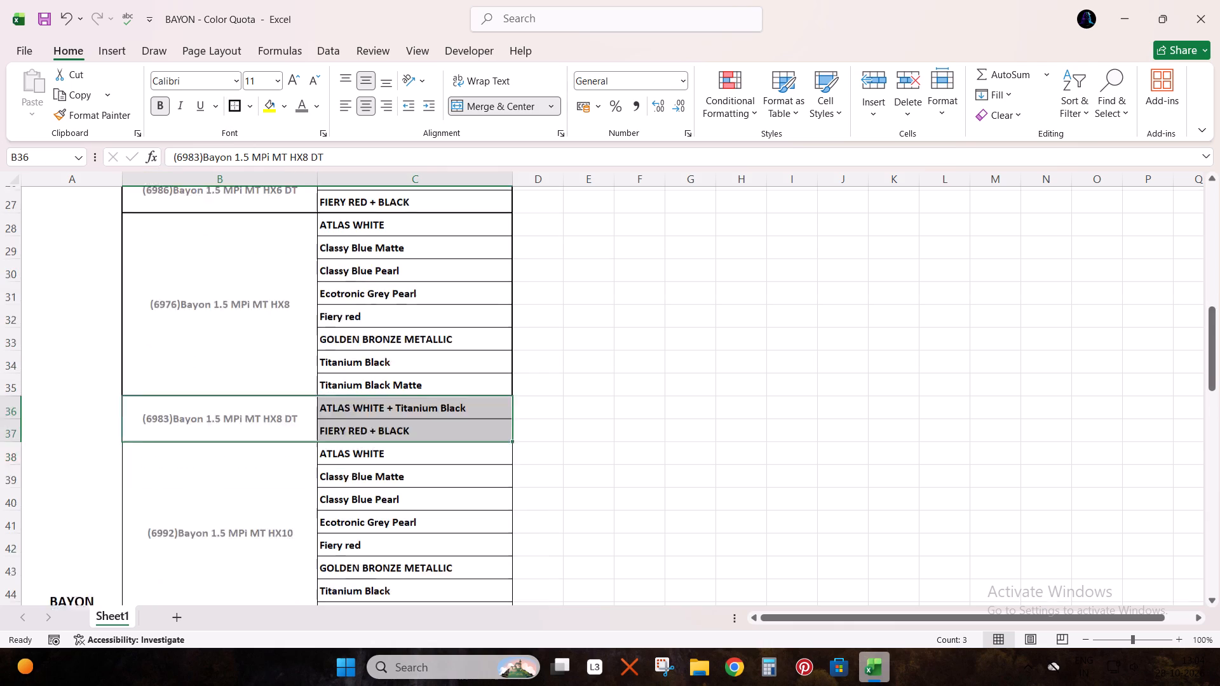
pyautogui.moveTo(281, 443); pyautogui.dragTo(383, 443)
pyautogui.click(238, 102)
pyautogui.scroll(-2, 278, 312)
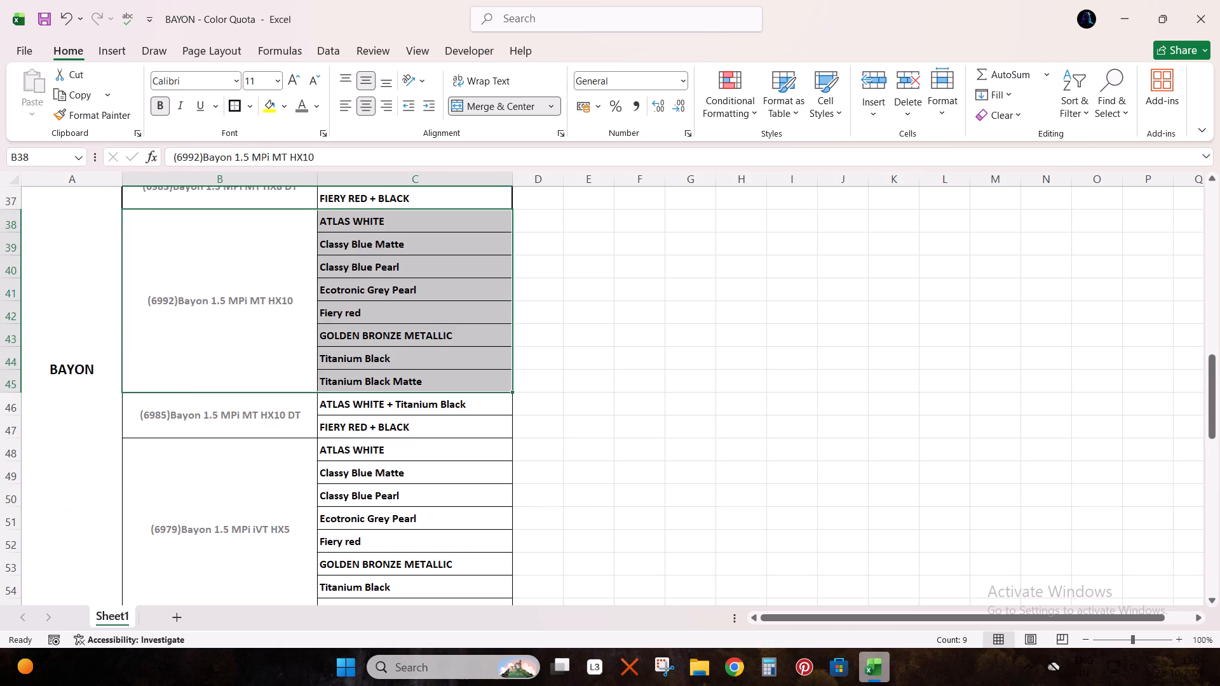
pyautogui.moveTo(258, 415); pyautogui.dragTo(344, 413)
pyautogui.click(227, 110)
# Apply the thick outside border around the 6979 (B48:C55) and 6978 DT (B56:C57) variant blocks.
pyautogui.scroll(-1, 273, 346)
pyautogui.moveTo(280, 410); pyautogui.dragTo(355, 410)
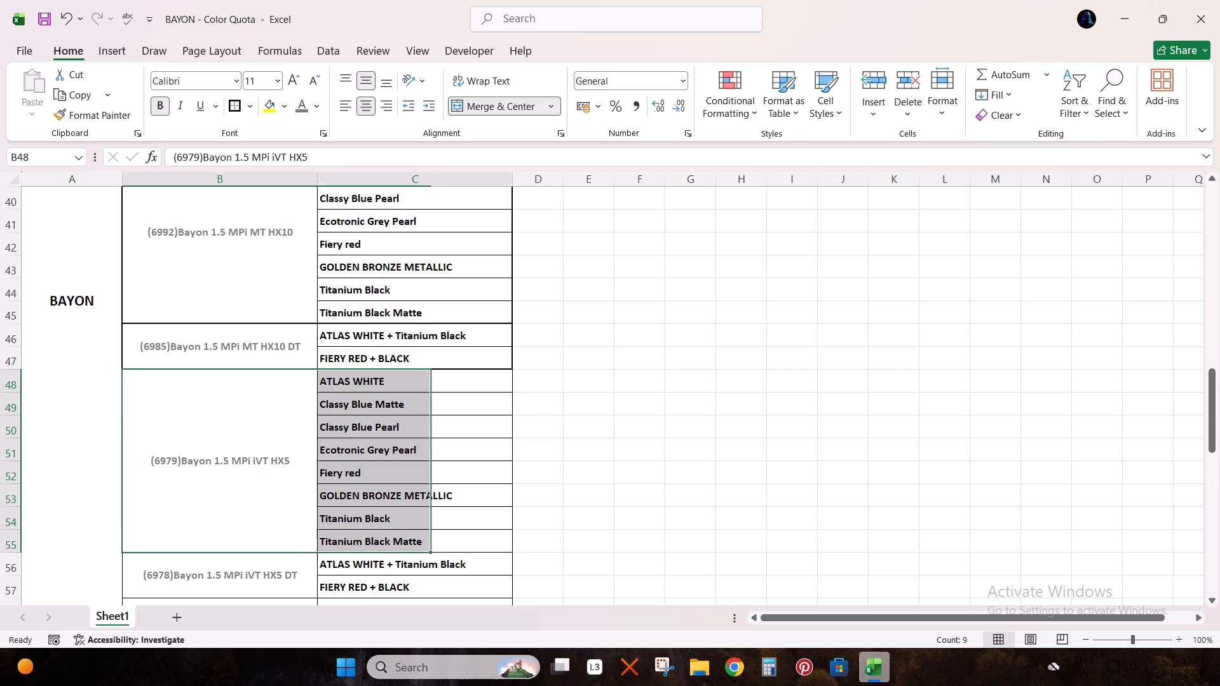
pyautogui.moveTo(355, 410); pyautogui.dragTo(364, 410)
pyautogui.click(229, 108)
pyautogui.scroll(-2, 296, 309)
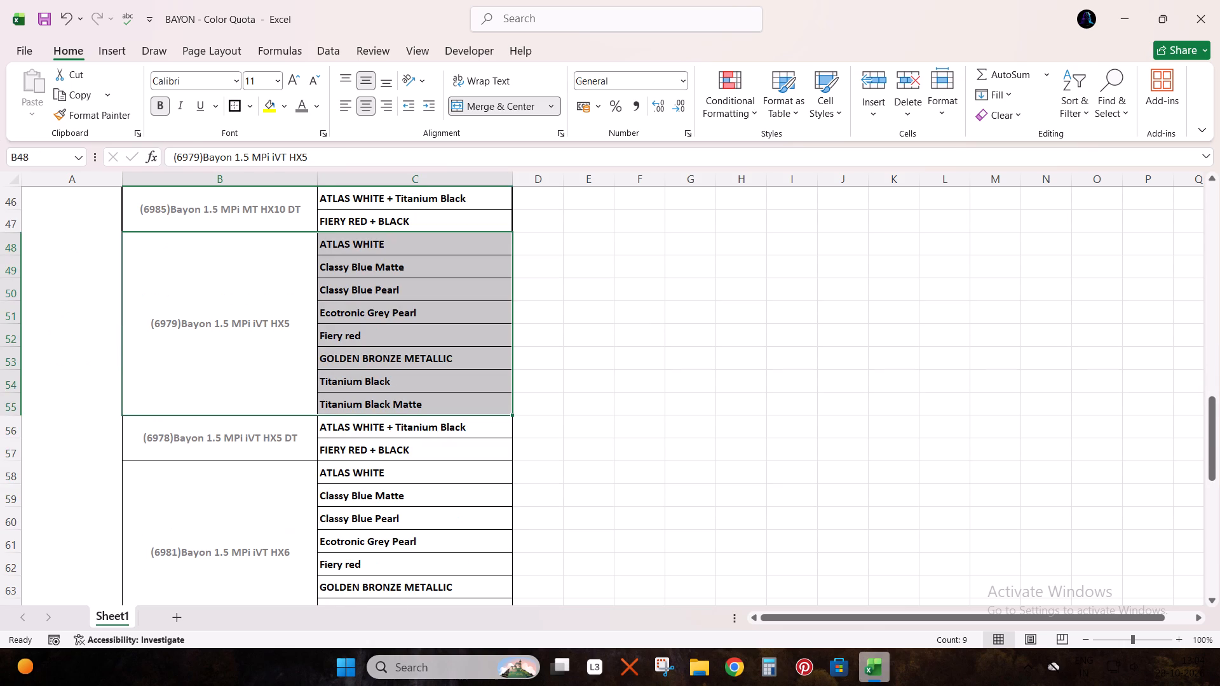
pyautogui.moveTo(276, 454); pyautogui.dragTo(384, 454)
pyautogui.click(233, 107)
# Apply the thick outside border around each variant block: 6981 (B58:C65), 6977 (B66:C67) and 6988 (B68:C75).
pyautogui.scroll(-2, 278, 345)
pyautogui.moveTo(269, 441); pyautogui.dragTo(407, 431)
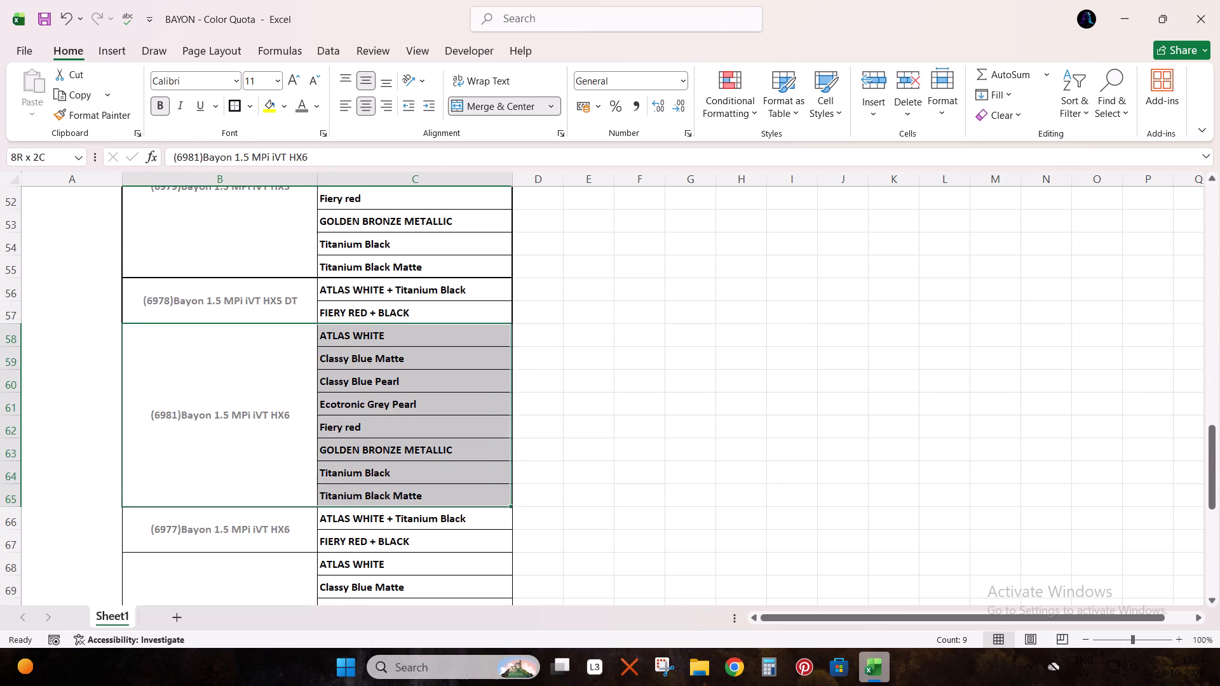
pyautogui.moveTo(407, 431); pyautogui.dragTo(408, 430)
pyautogui.click(236, 111)
pyautogui.scroll(-1, 290, 313)
pyautogui.moveTo(296, 455); pyautogui.dragTo(362, 452)
pyautogui.click(238, 105)
pyautogui.scroll(-2, 280, 279)
pyautogui.moveTo(277, 419); pyautogui.dragTo(372, 416)
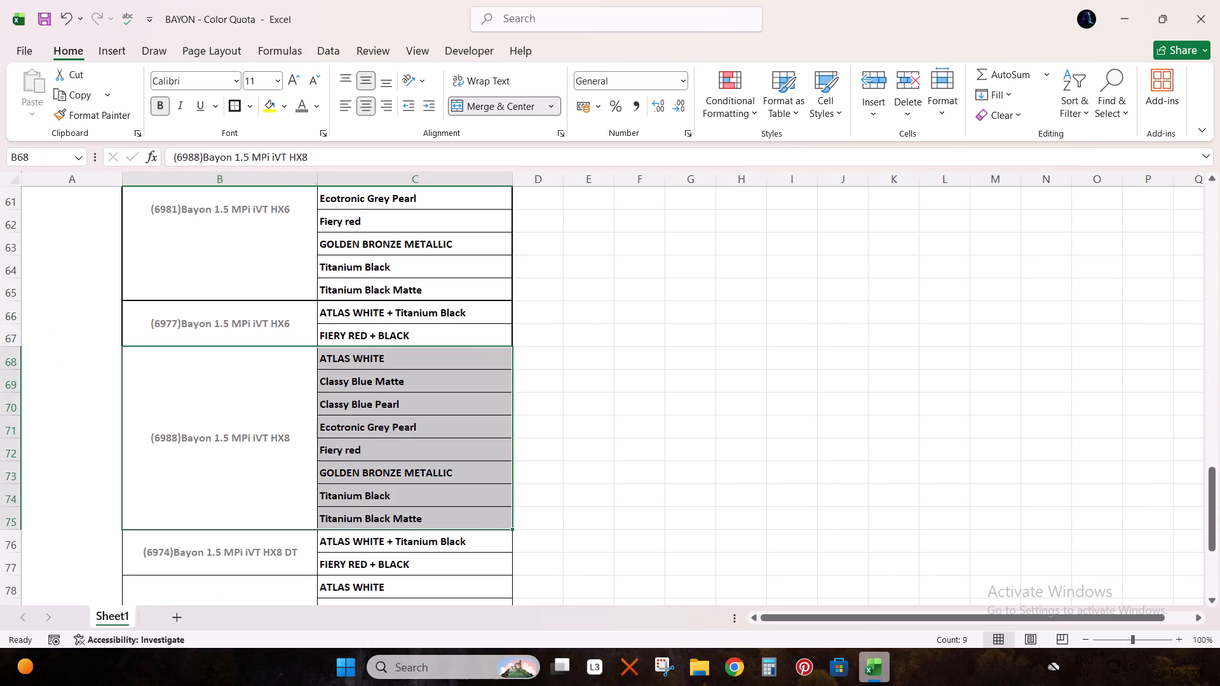
pyautogui.click(233, 107)
# Apply the thick outside border around the last variant blocks: 6974 DT (B76:C77), 6982 (B78:C85) and 6980 (B86:C87).
pyautogui.scroll(-1, 273, 296)
pyautogui.click(314, 497)
pyautogui.click(308, 488)
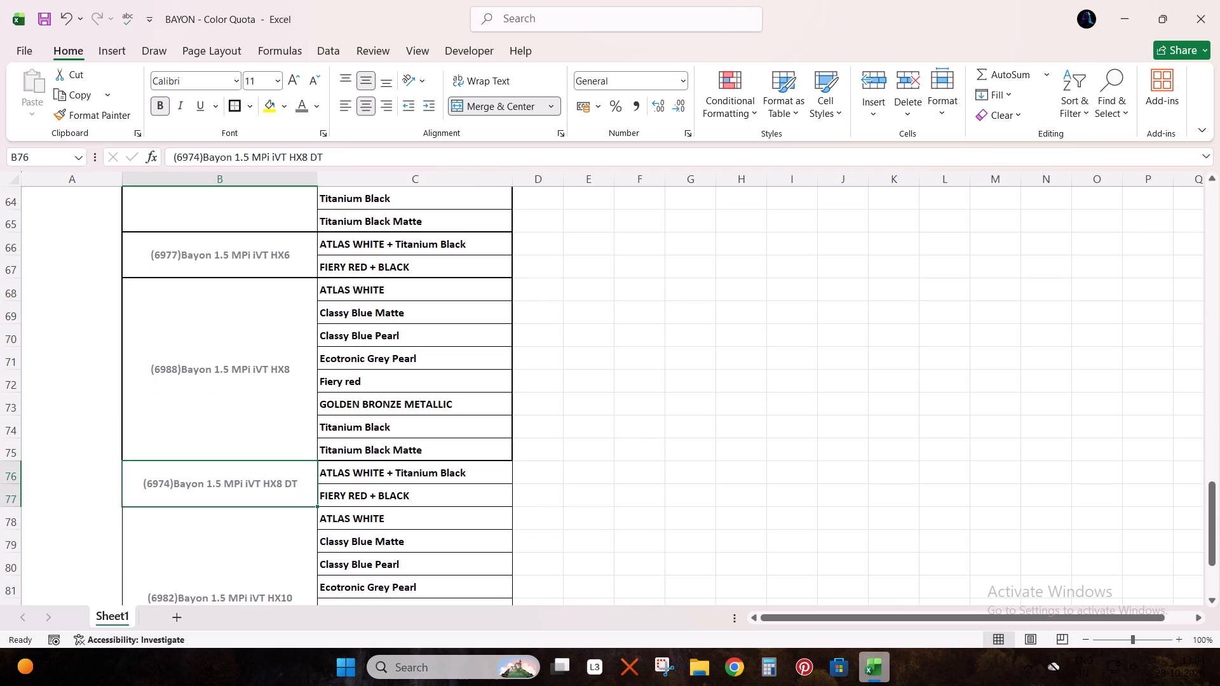
pyautogui.click(387, 501)
pyautogui.moveTo(304, 483); pyautogui.dragTo(358, 483)
pyautogui.click(233, 102)
pyautogui.scroll(-2, 273, 352)
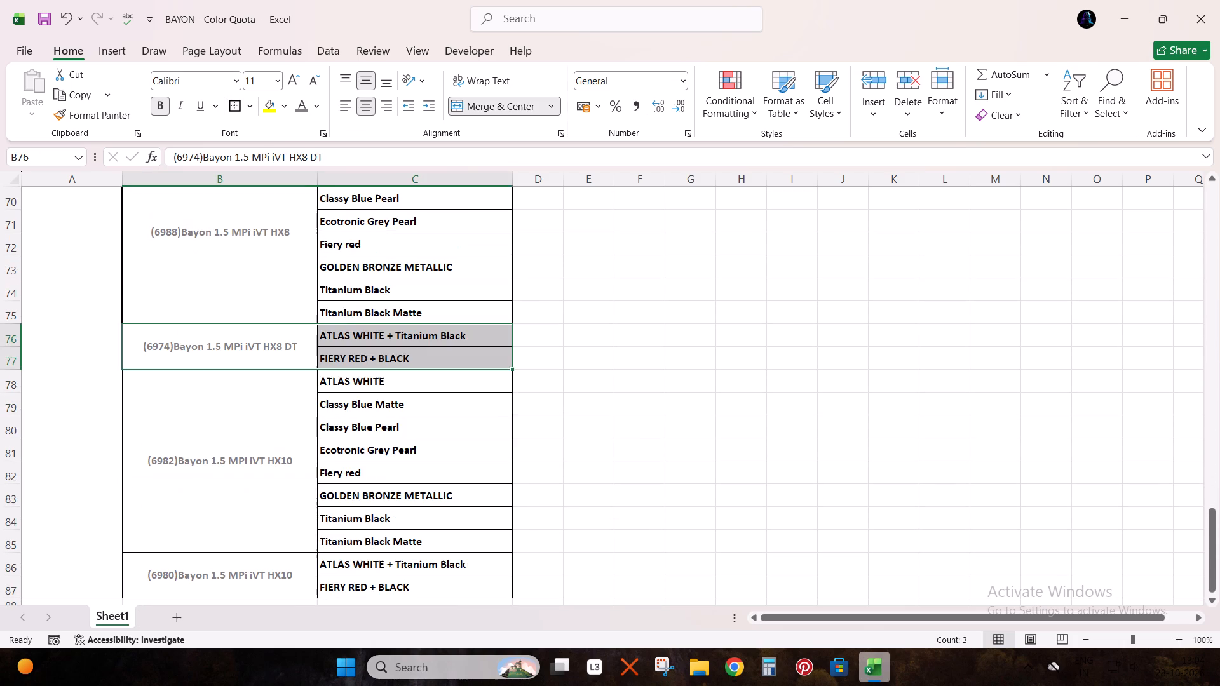
pyautogui.moveTo(271, 474); pyautogui.dragTo(373, 462)
pyautogui.click(234, 107)
pyautogui.scroll(-2, 297, 356)
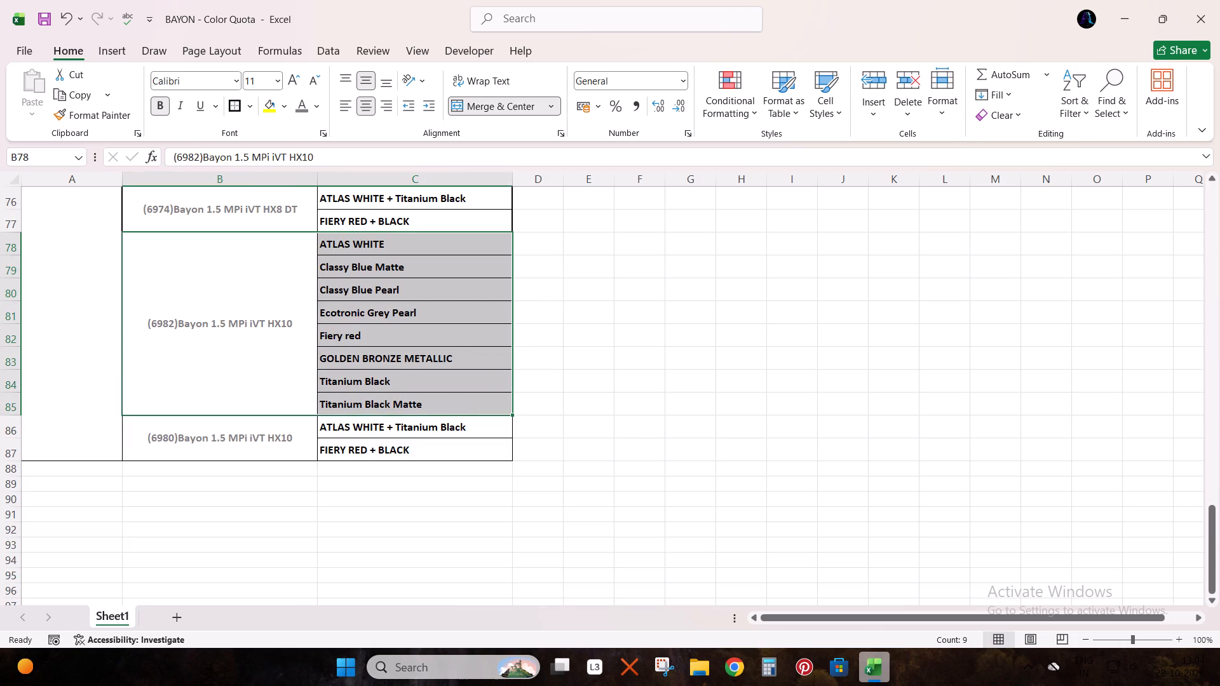
pyautogui.moveTo(281, 436); pyautogui.dragTo(351, 440)
pyautogui.click(236, 104)
# Apply a thick outside border around the entire table, A1:C87.
pyautogui.click(250, 319)
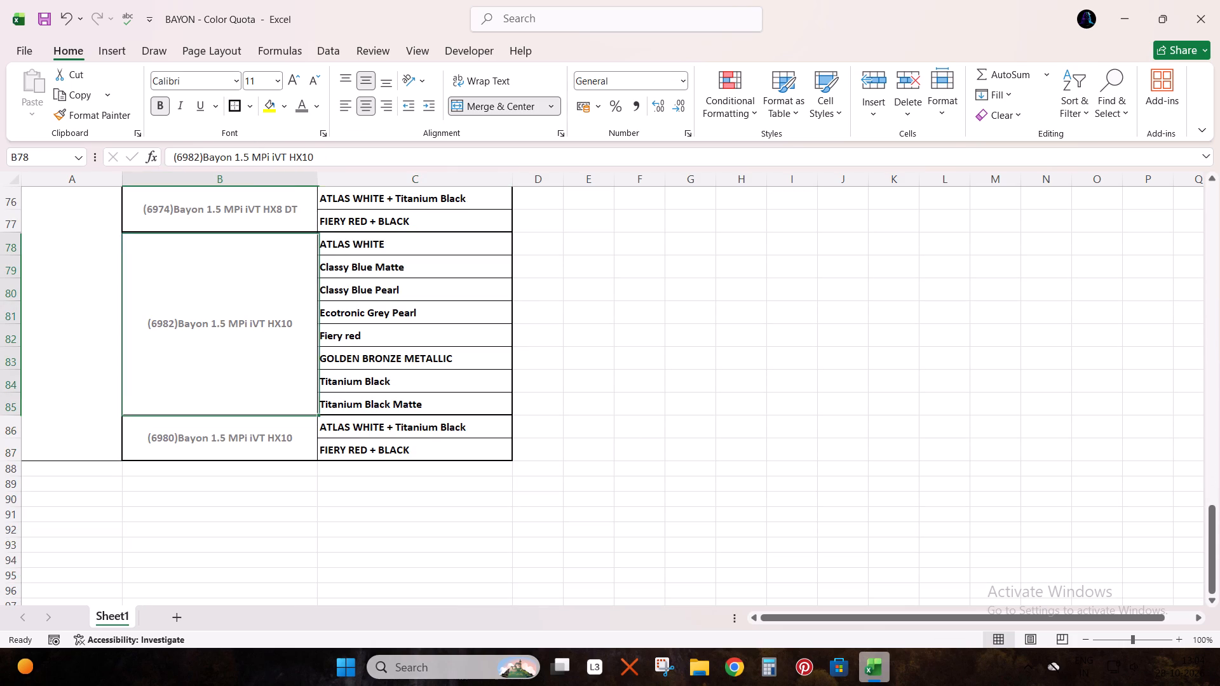
pyautogui.hotkey('ctrl', 'a')
pyautogui.click(228, 106)
pyautogui.click(374, 422)
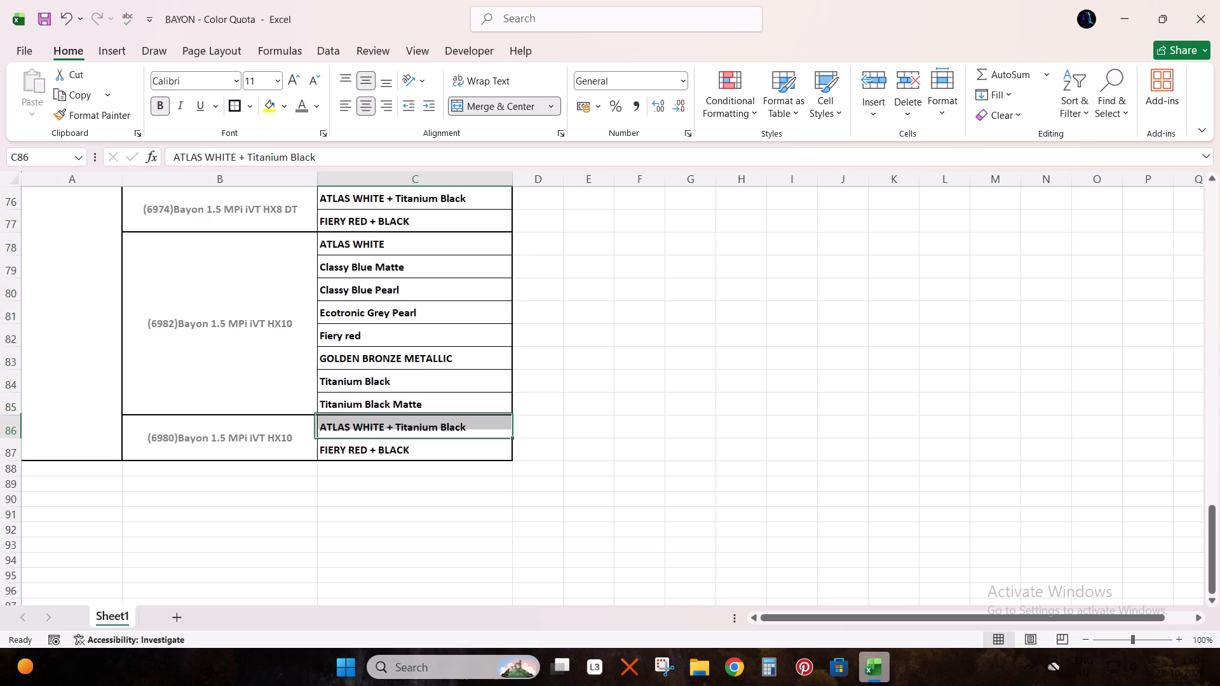
# Review the borders of all variant blocks from the bottom of the table up to the header row.
pyautogui.scroll(5, 394, 506)
pyautogui.scroll(-1, 405, 504)
pyautogui.scroll(16, 405, 504)
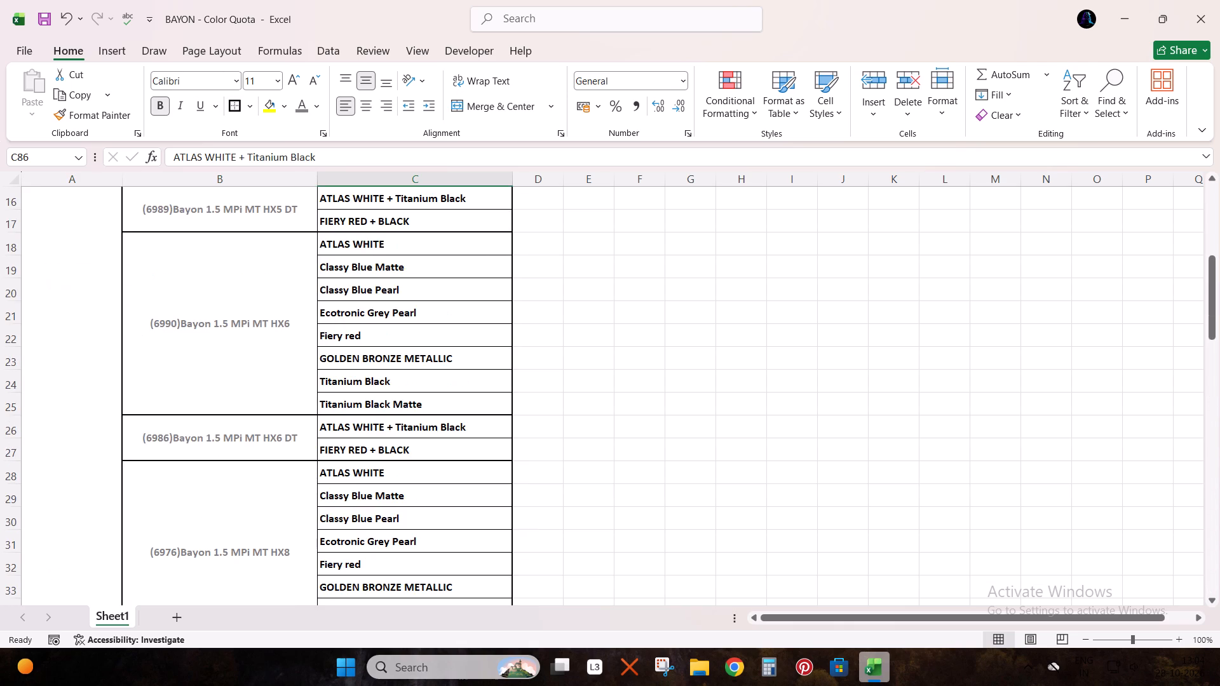
pyautogui.scroll(13, 404, 502)
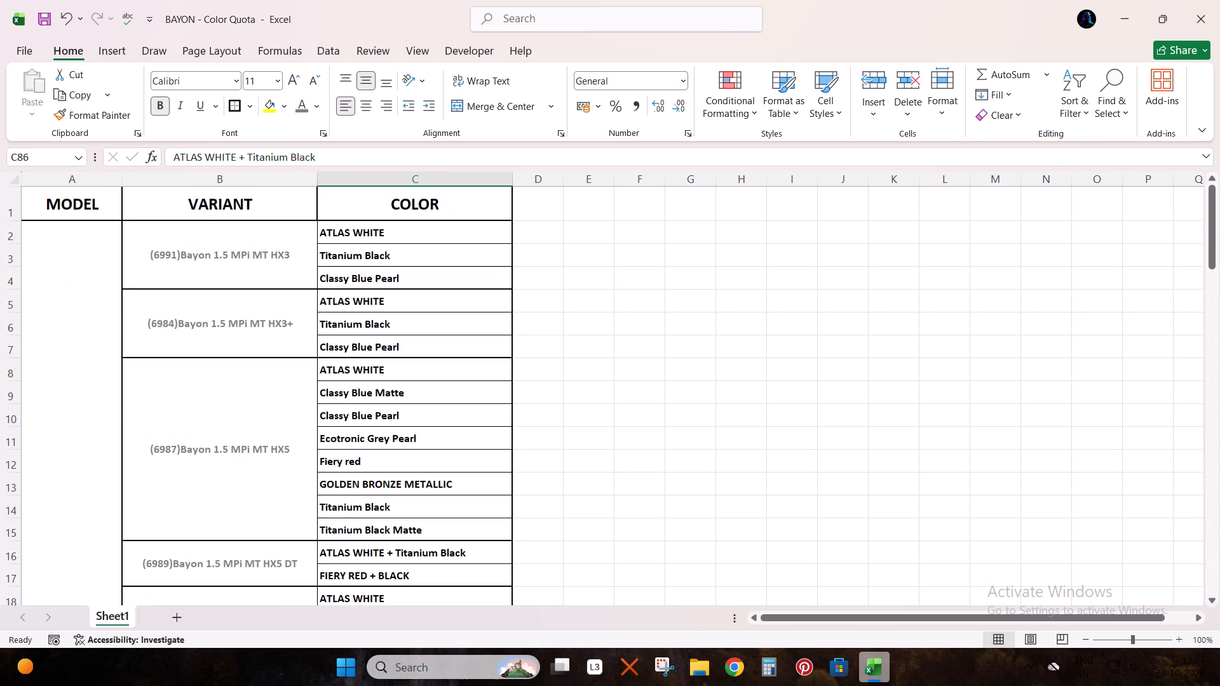
pyautogui.scroll(-12, 404, 502)
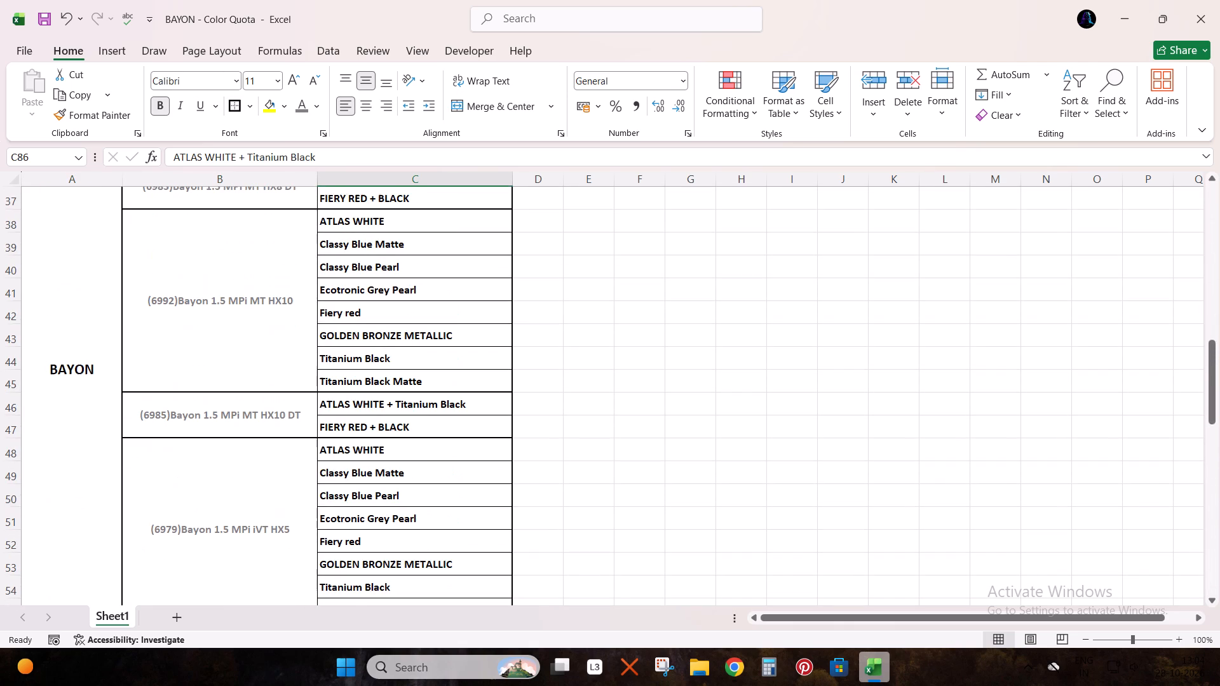
pyautogui.scroll(4, 404, 501)
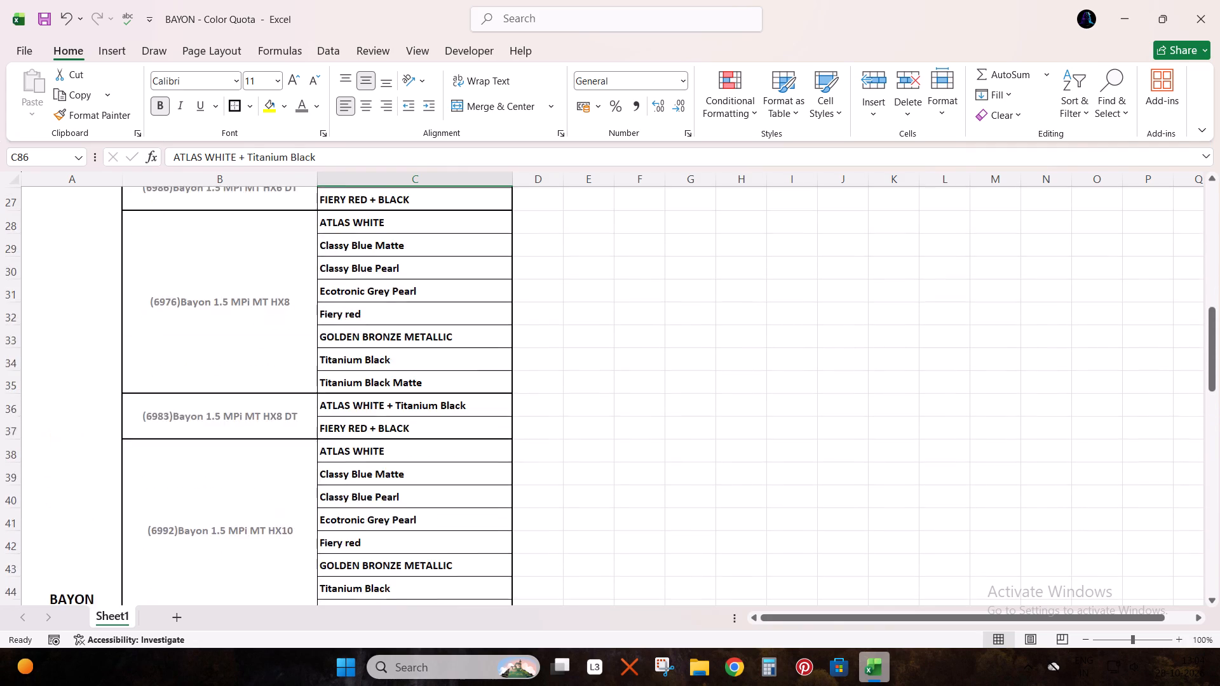
pyautogui.scroll(13, 404, 501)
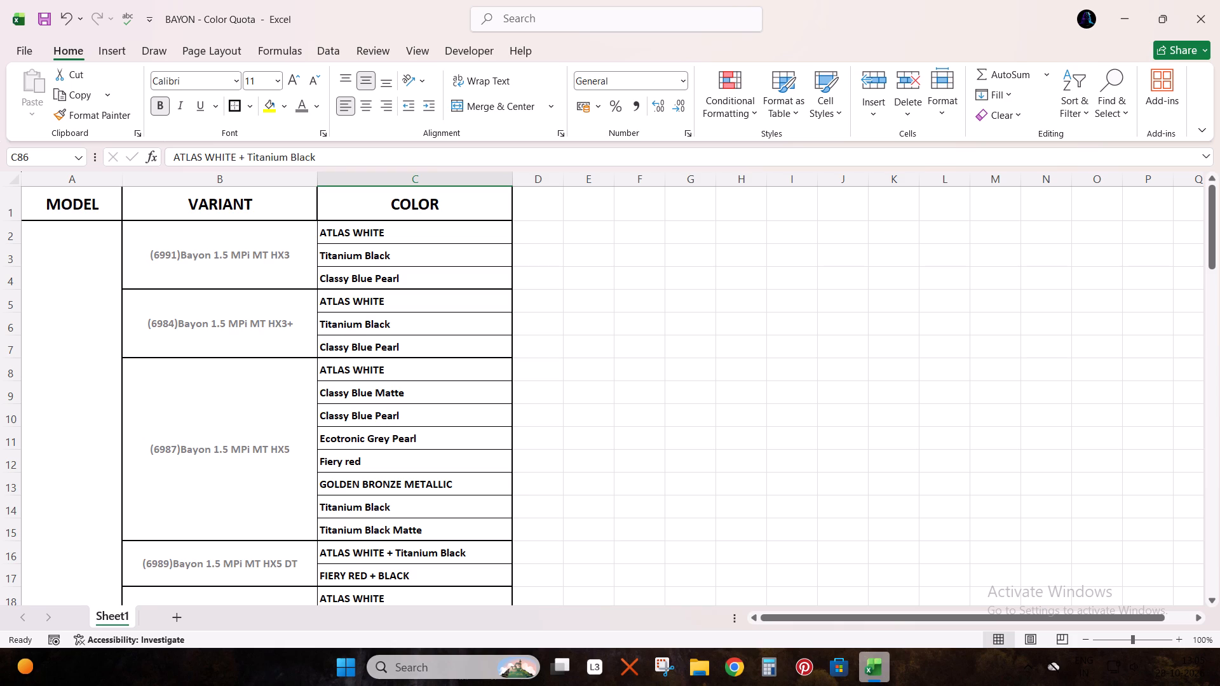
# Fill the header row A1:C1 with light grey and set its text colour to white.
pyautogui.moveTo(76, 209); pyautogui.dragTo(303, 206)
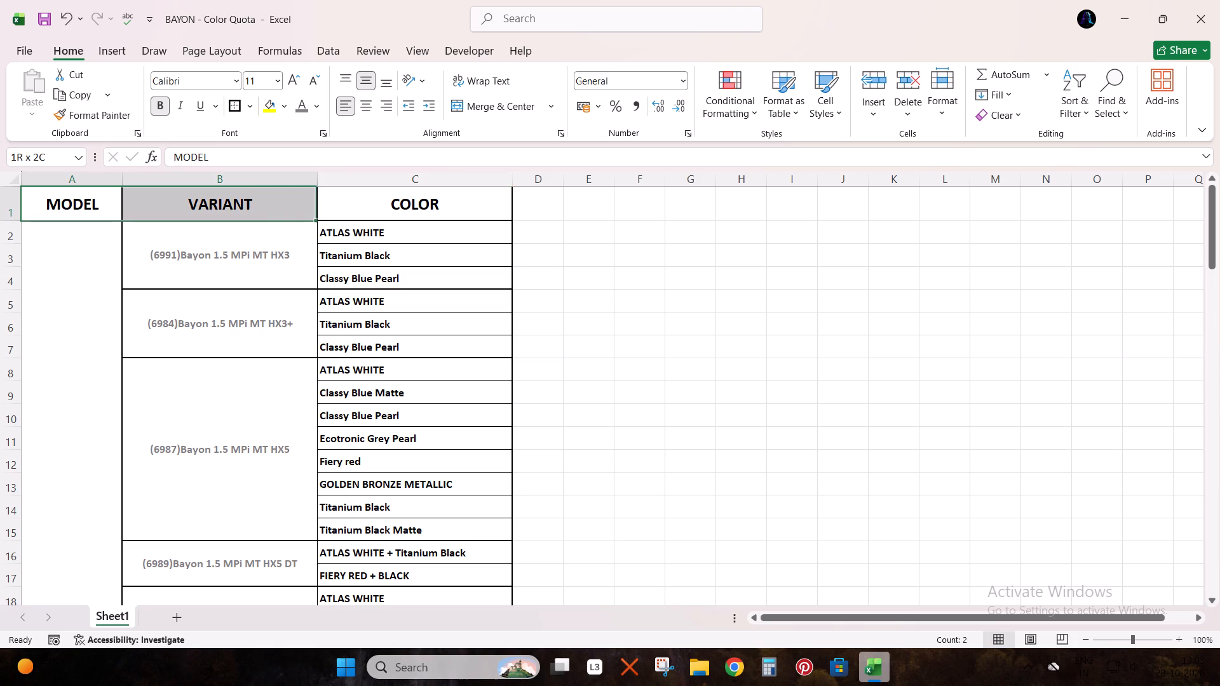
pyautogui.moveTo(303, 206); pyautogui.dragTo(346, 206)
pyautogui.click(287, 104)
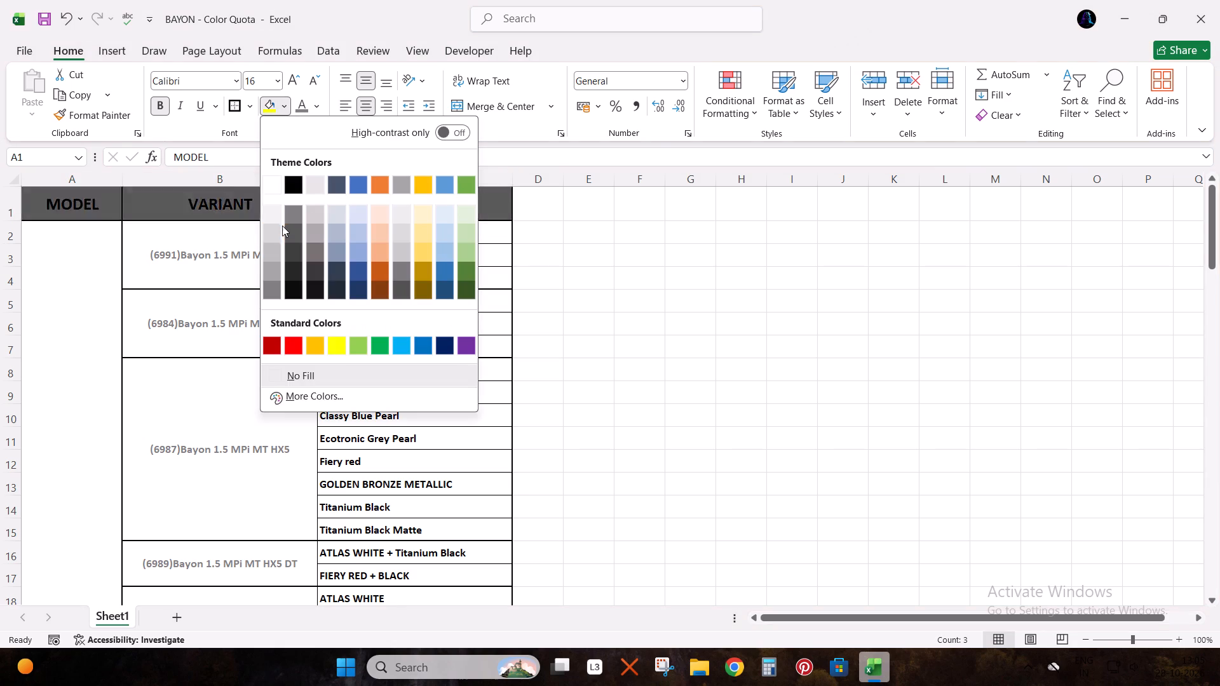
pyautogui.click(315, 213)
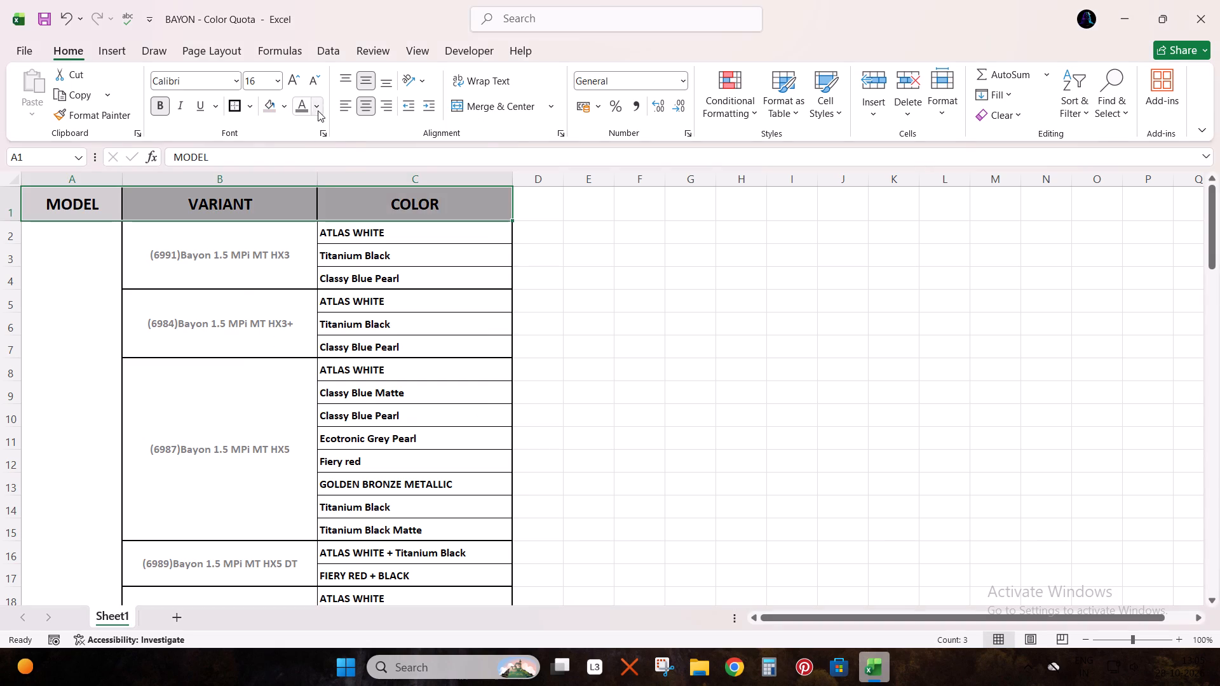
pyautogui.click(318, 110)
pyautogui.click(307, 198)
pyautogui.click(307, 205)
pyautogui.click(344, 339)
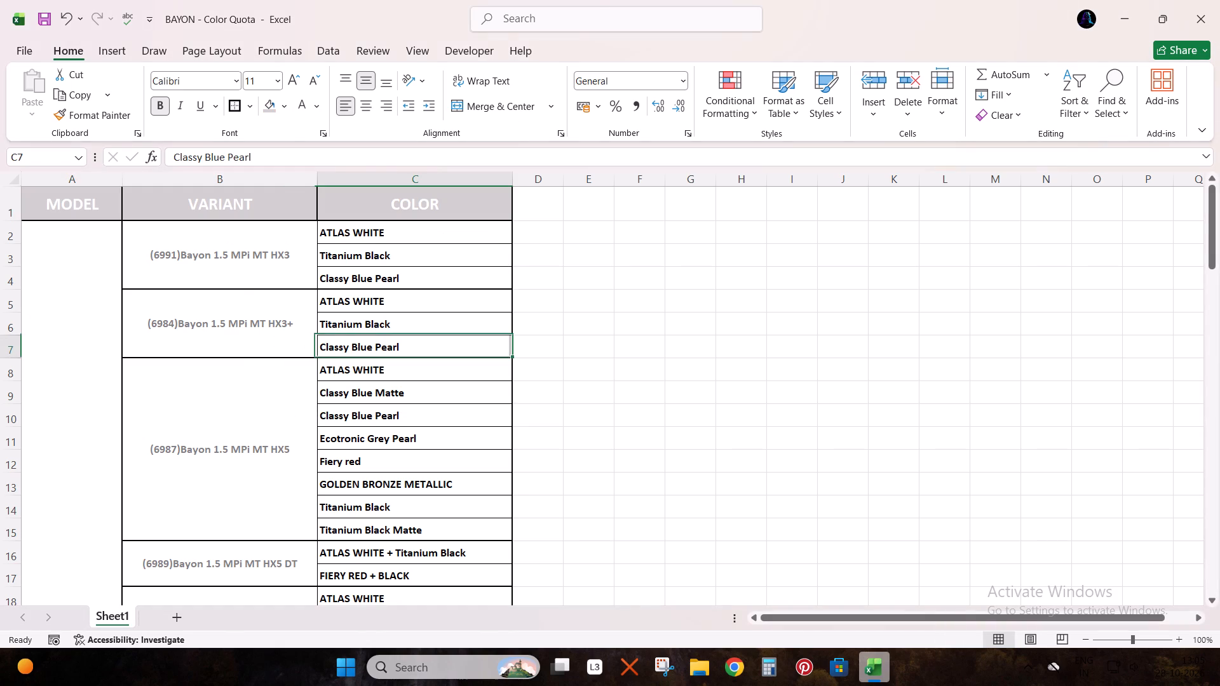
# Save the BAYON - Color Quota workbook and close it.
pyautogui.click(46, 26)
pyautogui.click(207, 363)
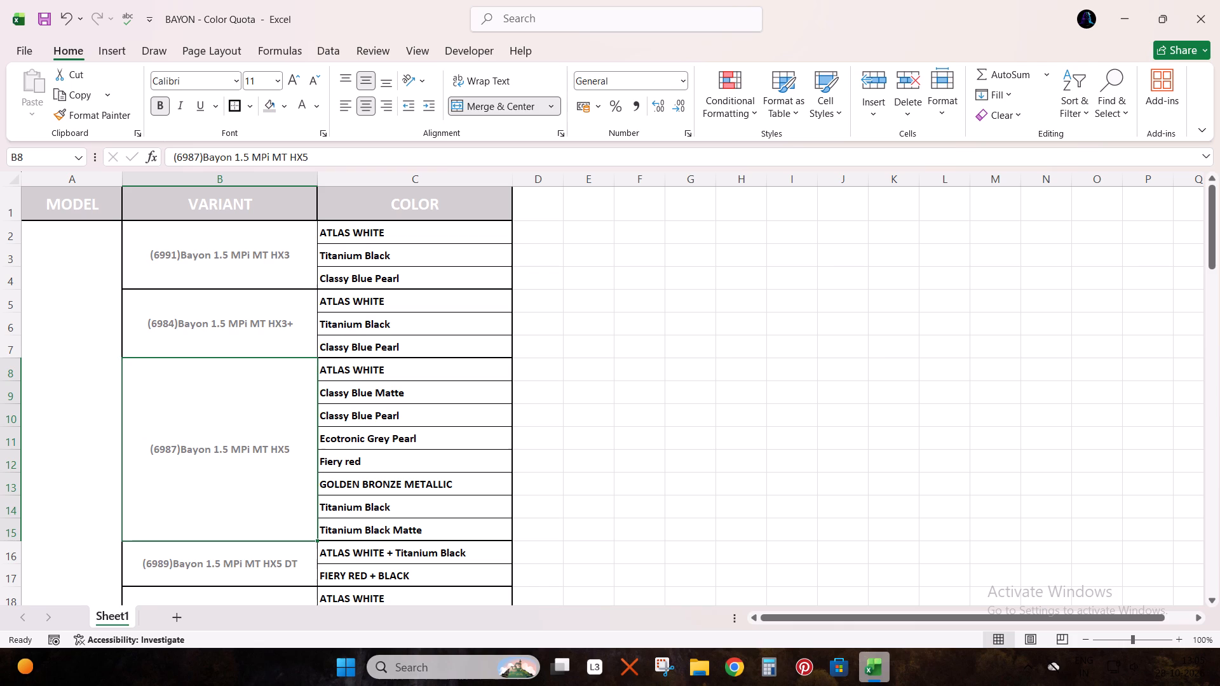
pyautogui.scroll(-1, 223, 372)
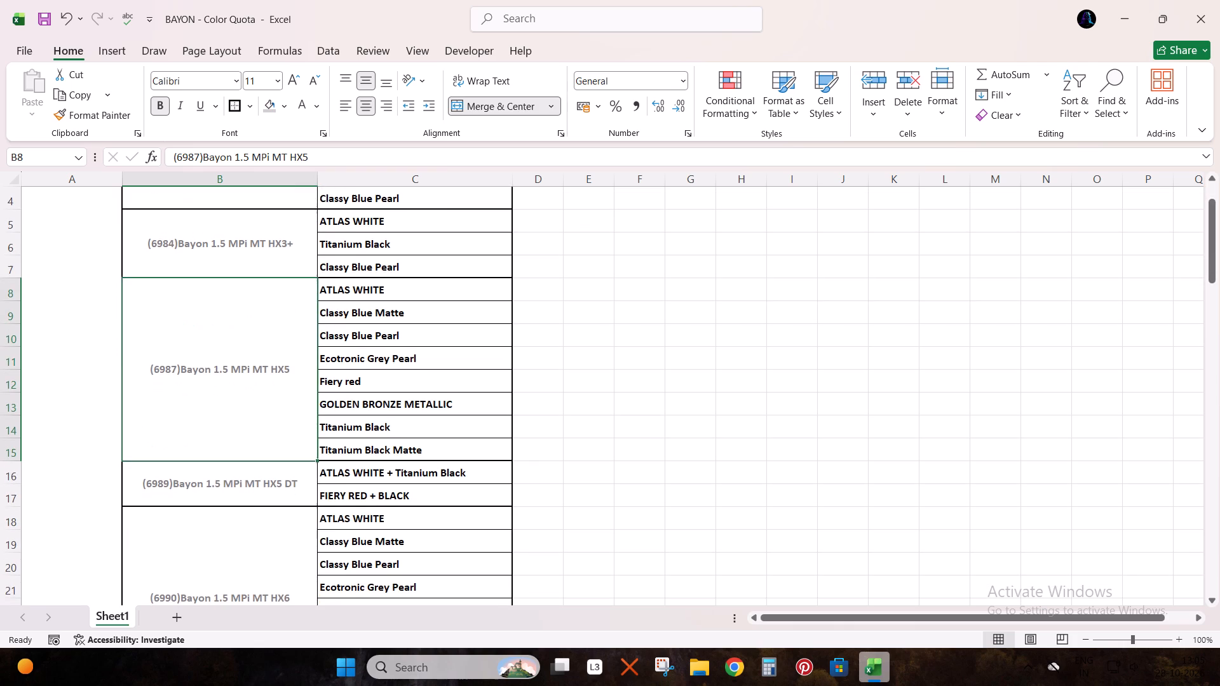
pyautogui.scroll(3, 224, 372)
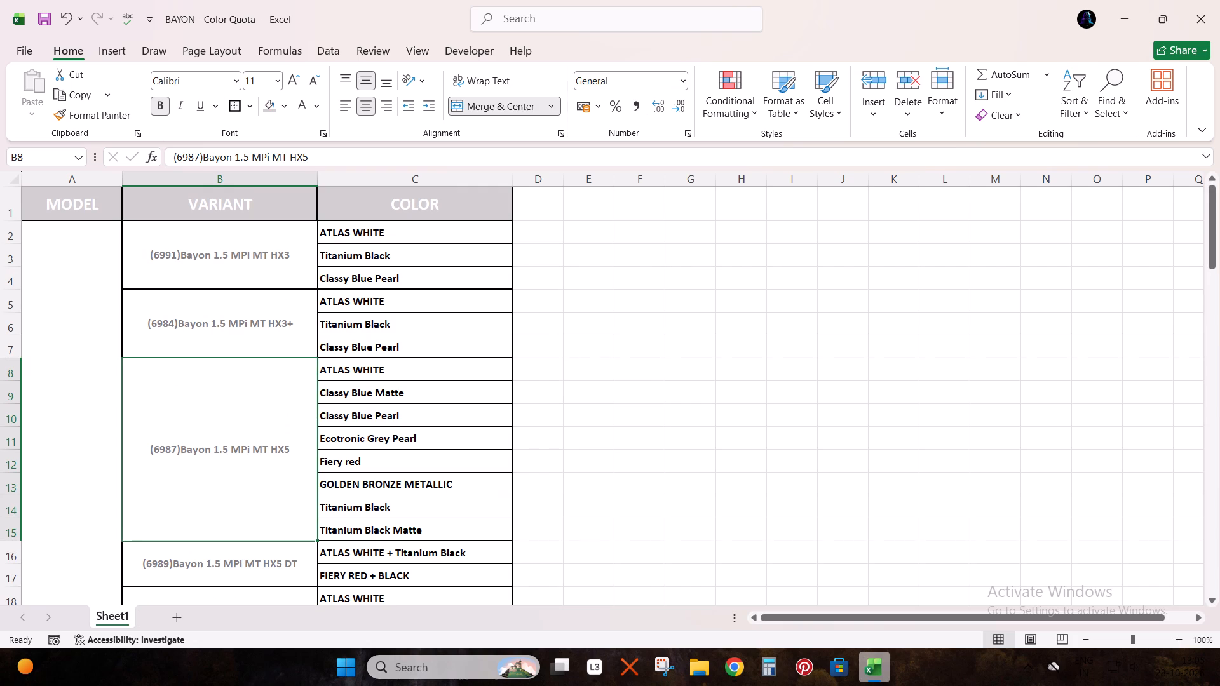
pyautogui.scroll(1, 224, 372)
pyautogui.click(50, 15)
pyautogui.click(665, 375)
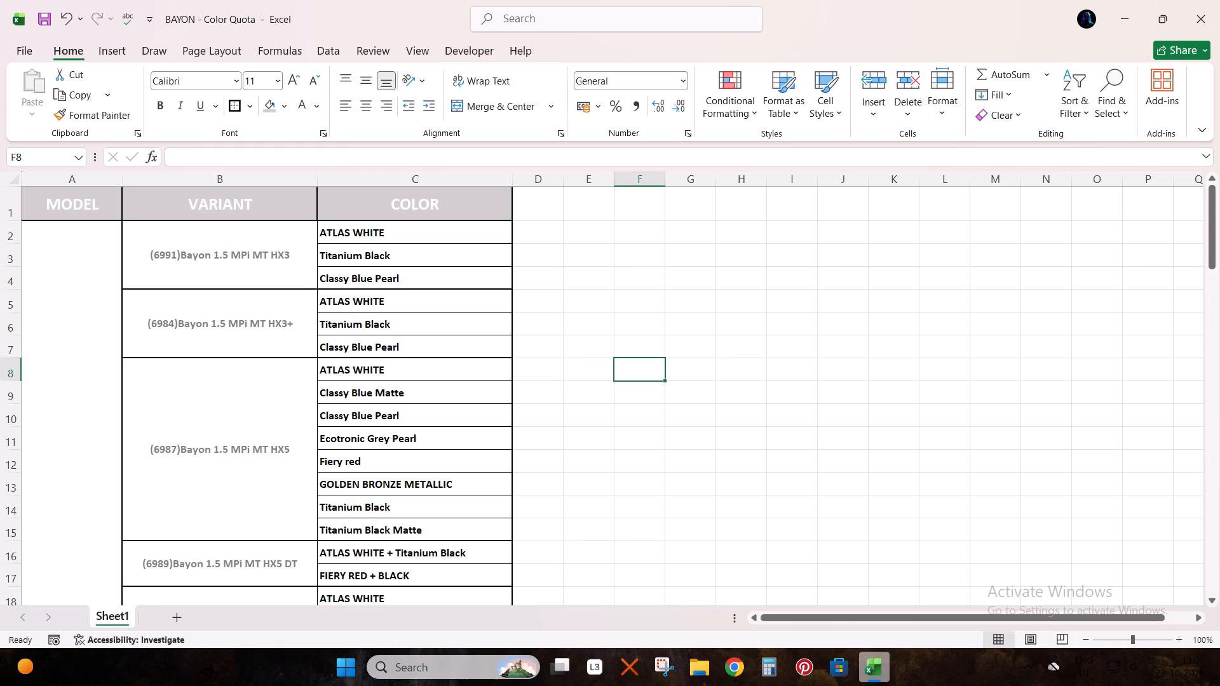
pyautogui.click(42, 15)
pyautogui.click(1219, 0)
# Copy the BAYON - Color Quota file from the Downloads folder in File Explorer to the desktop.
pyautogui.click(716, 660)
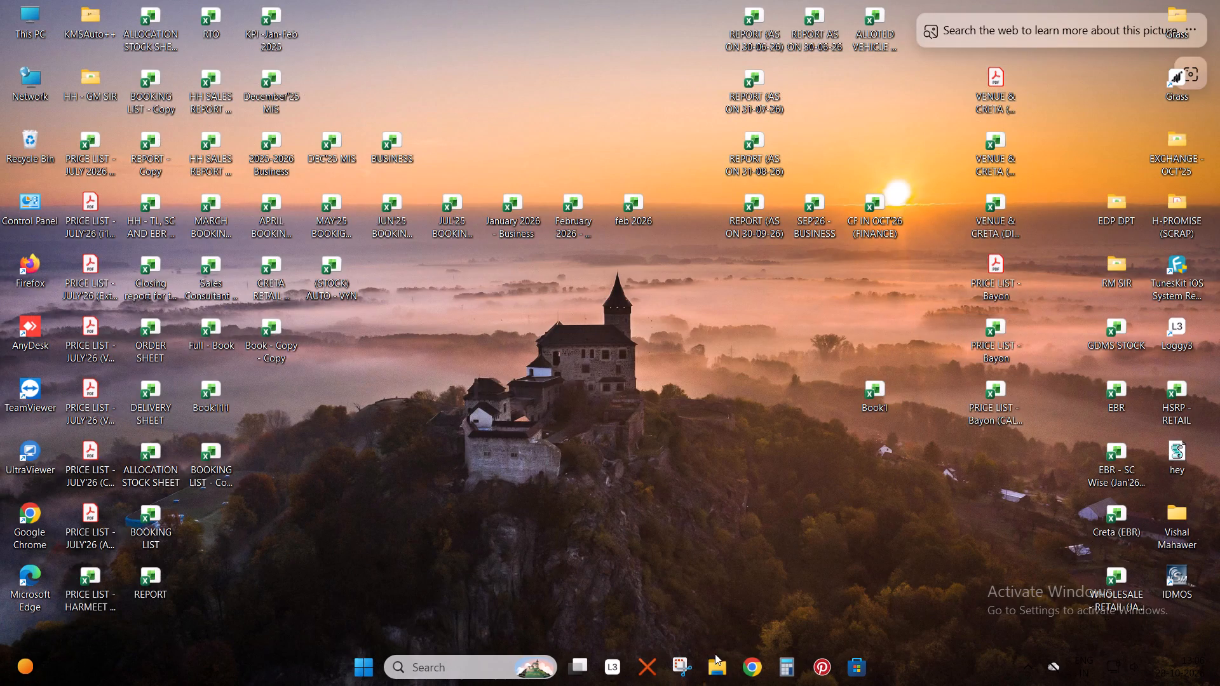
pyautogui.click(66, 243)
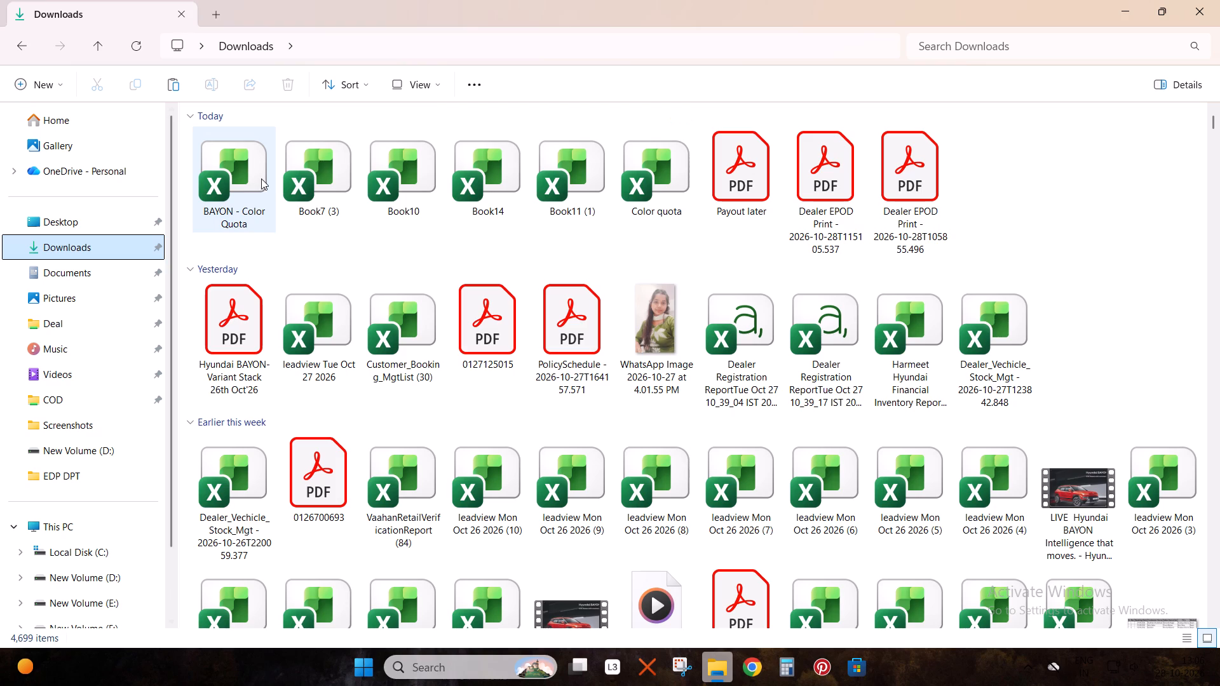
pyautogui.click(254, 178)
pyautogui.hotkey('ctrl', 'c')
pyautogui.click(1219, 685)
pyautogui.click(686, 443)
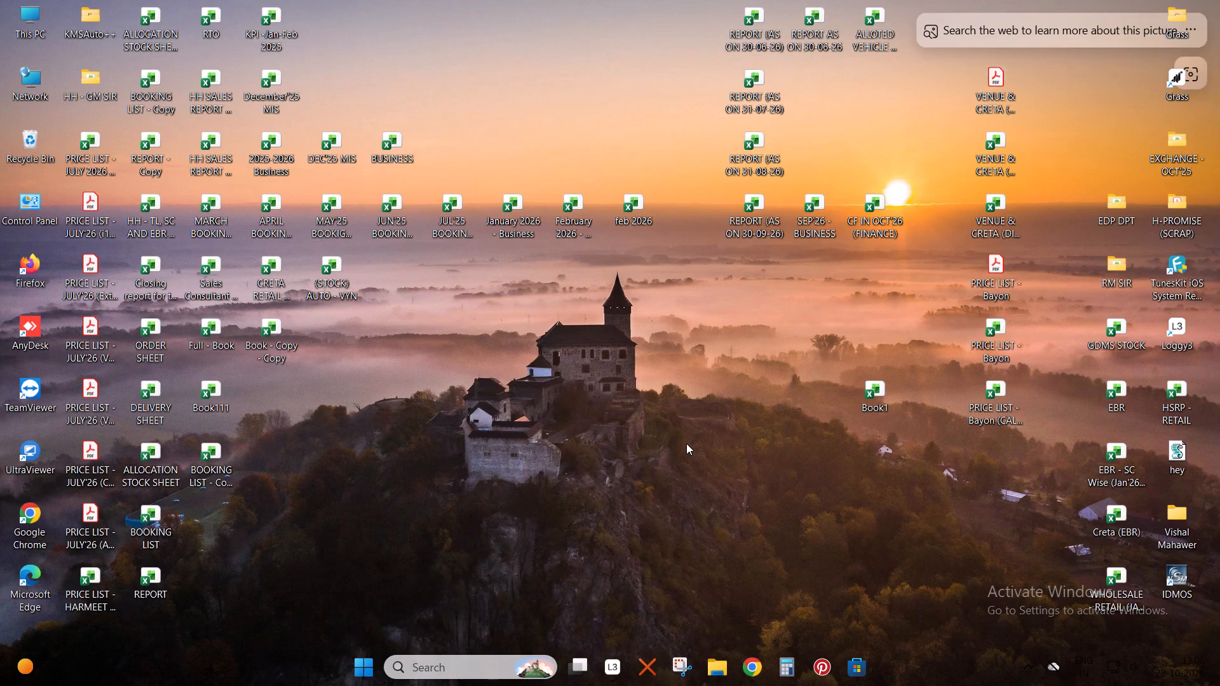
pyautogui.hotkey('ctrl', 'v')
# Move the BAYON - Color Quota desktop icon directly below the PRICE LIST - Bayon (CAL… file.
pyautogui.moveTo(212, 511); pyautogui.dragTo(1102, 498)
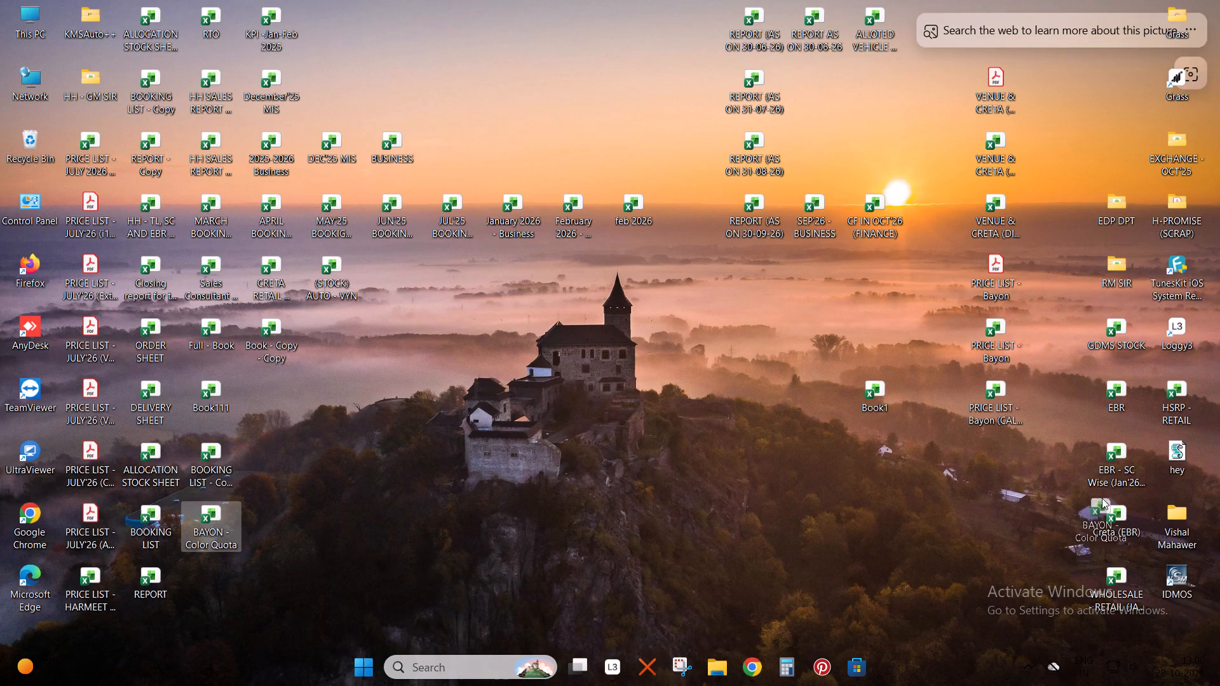
pyautogui.moveTo(1102, 498); pyautogui.dragTo(1000, 436)
# Refresh the desktop.
pyautogui.click(666, 277)
pyautogui.rightClick(666, 277)
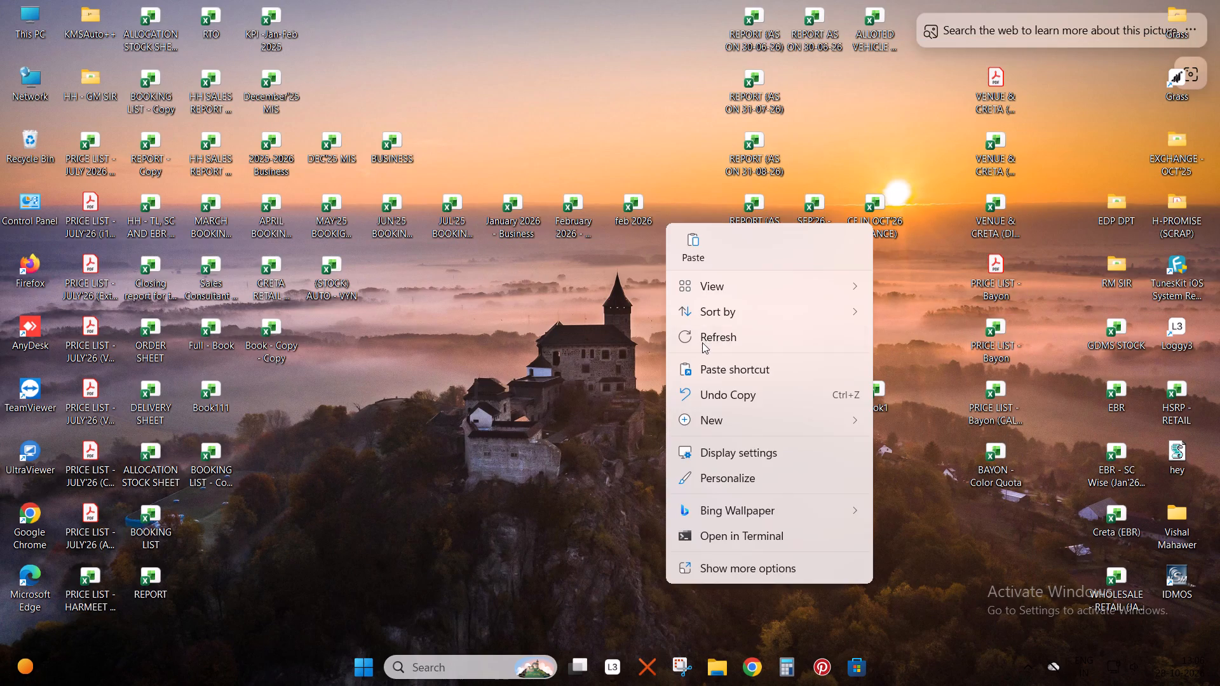
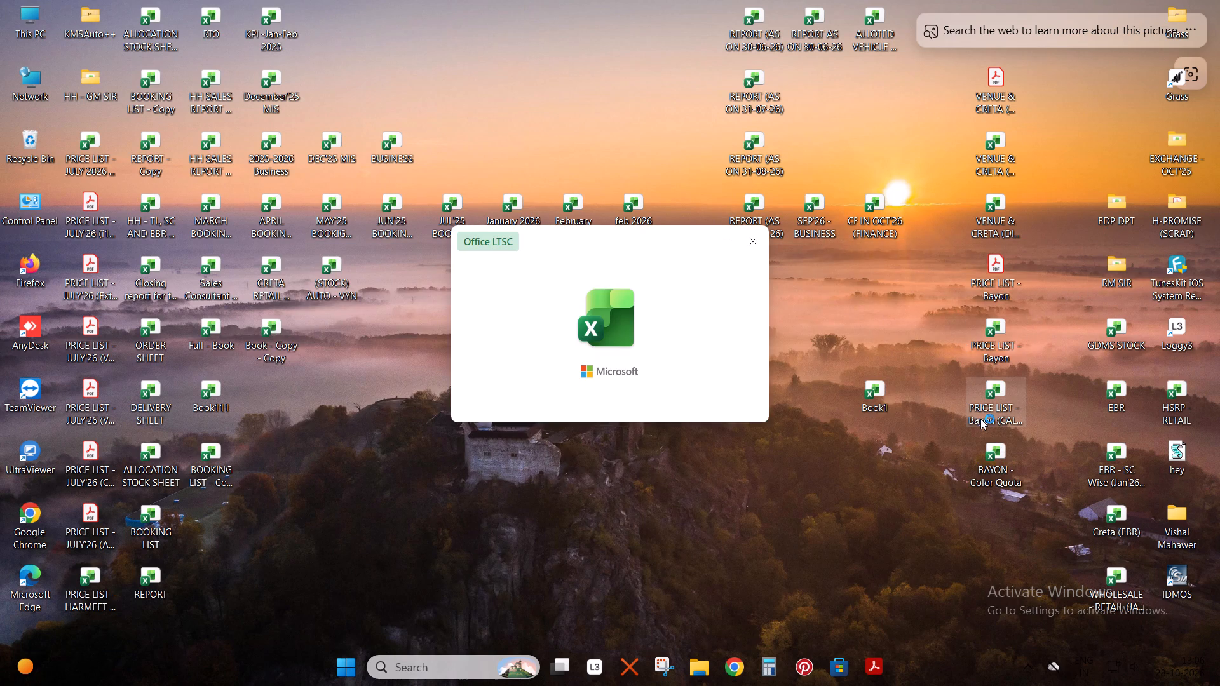
# Open the PRICE LIST - Bayon workbook and compare its on-road prices with those in the PRICE LIST - Bayon (CALCULATION) workbook.
pyautogui.doubleClick(986, 330)
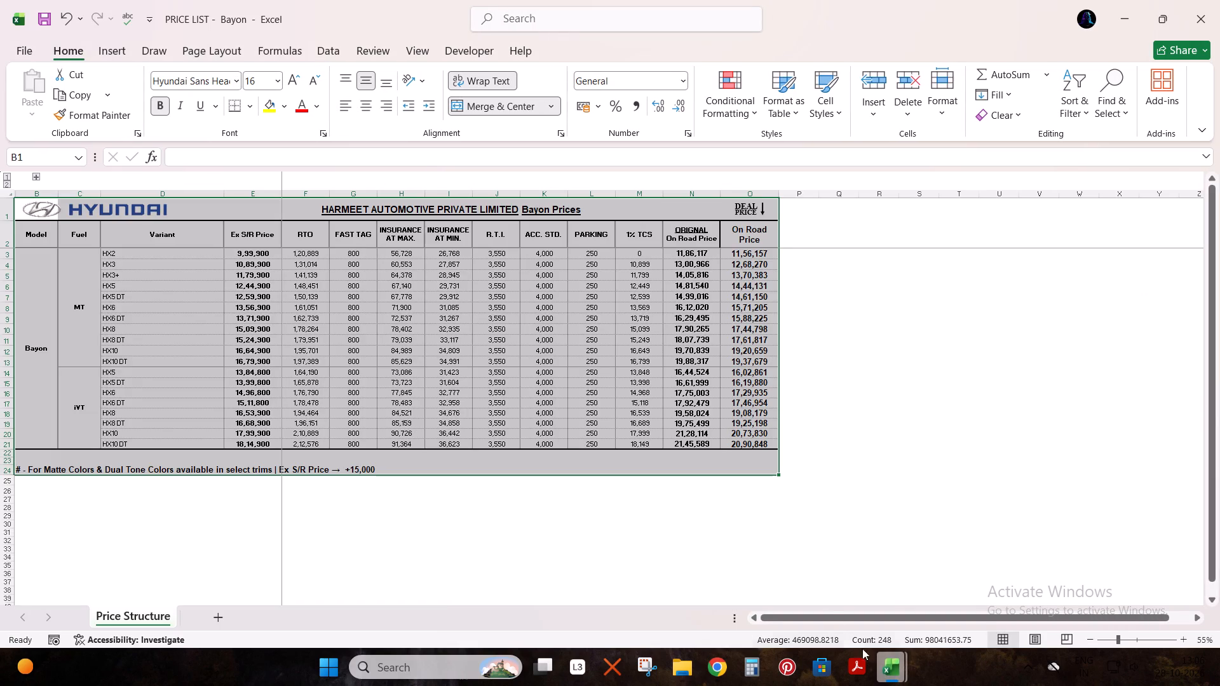
pyautogui.click(895, 666)
pyautogui.click(854, 589)
pyautogui.moveTo(876, 621); pyautogui.dragTo(1056, 621)
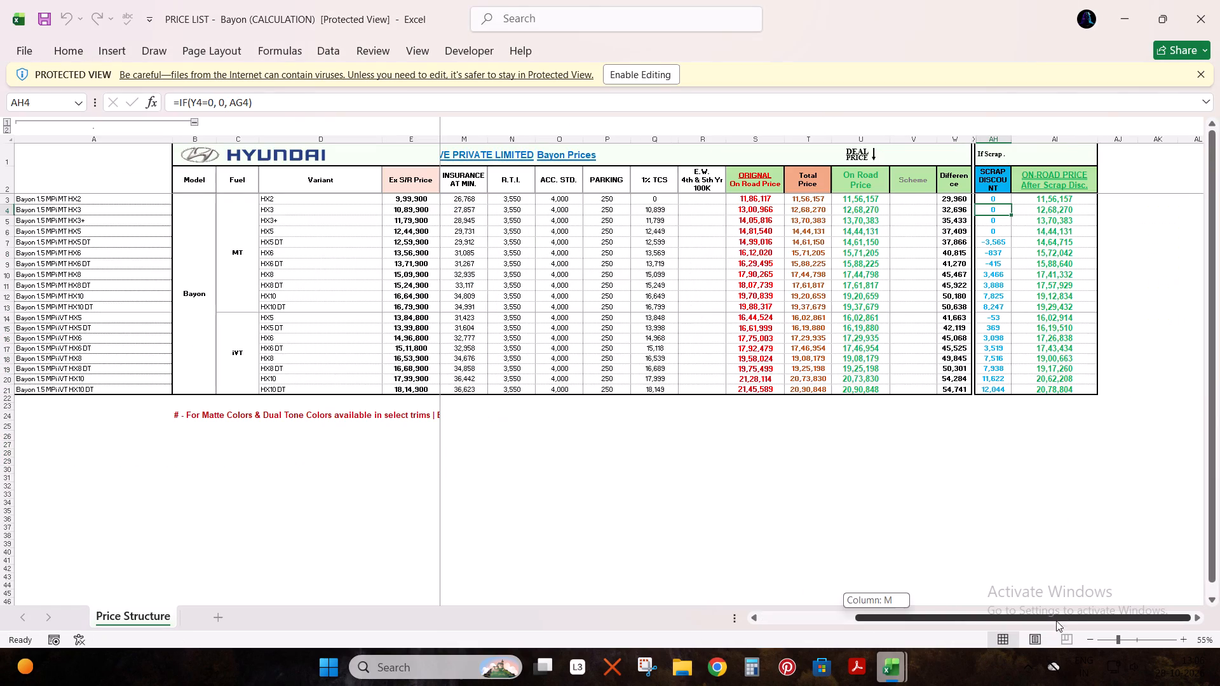
pyautogui.moveTo(1056, 621); pyautogui.dragTo(1069, 619)
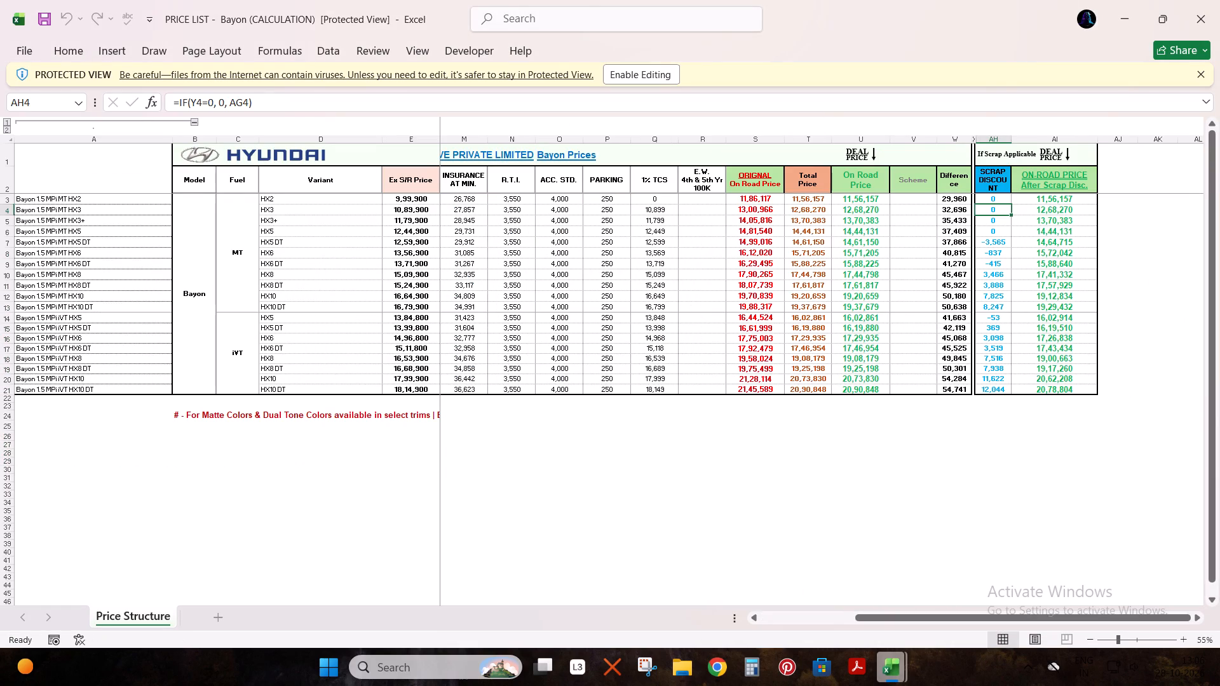
pyautogui.hotkey('alt', 'Tab')
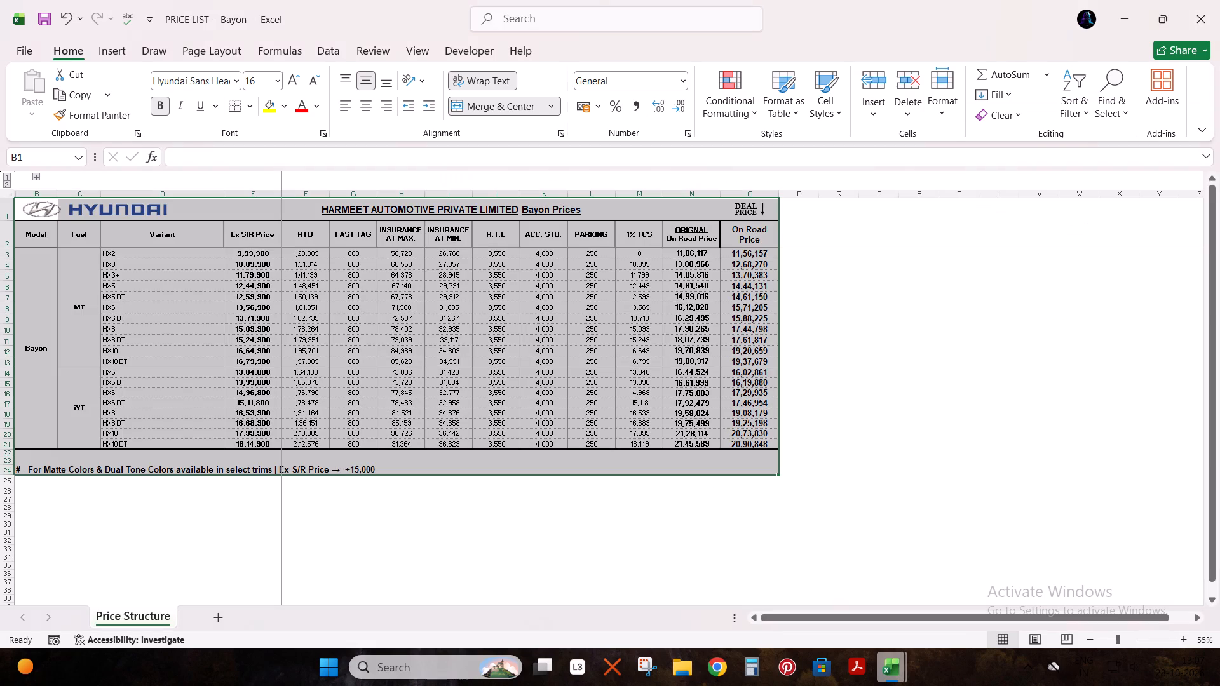
pyautogui.hotkey('alt', 'Tab')
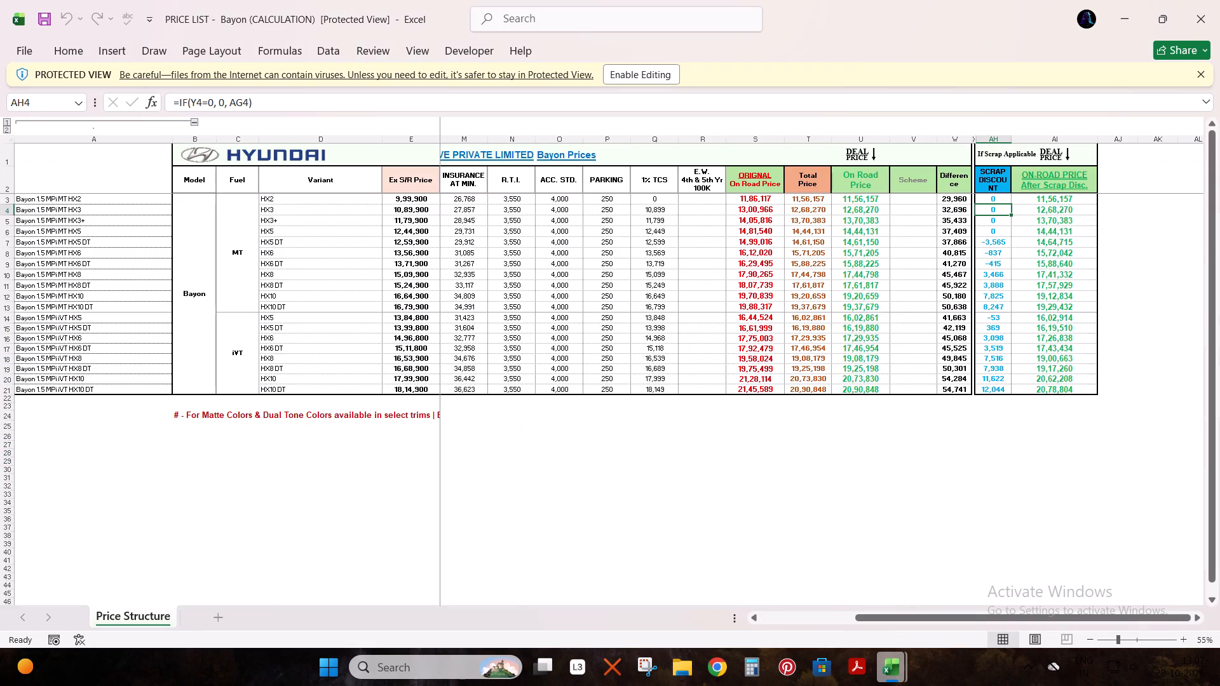
pyautogui.scroll(2, 794, 333)
pyautogui.hotkey('alt', 'Tab')
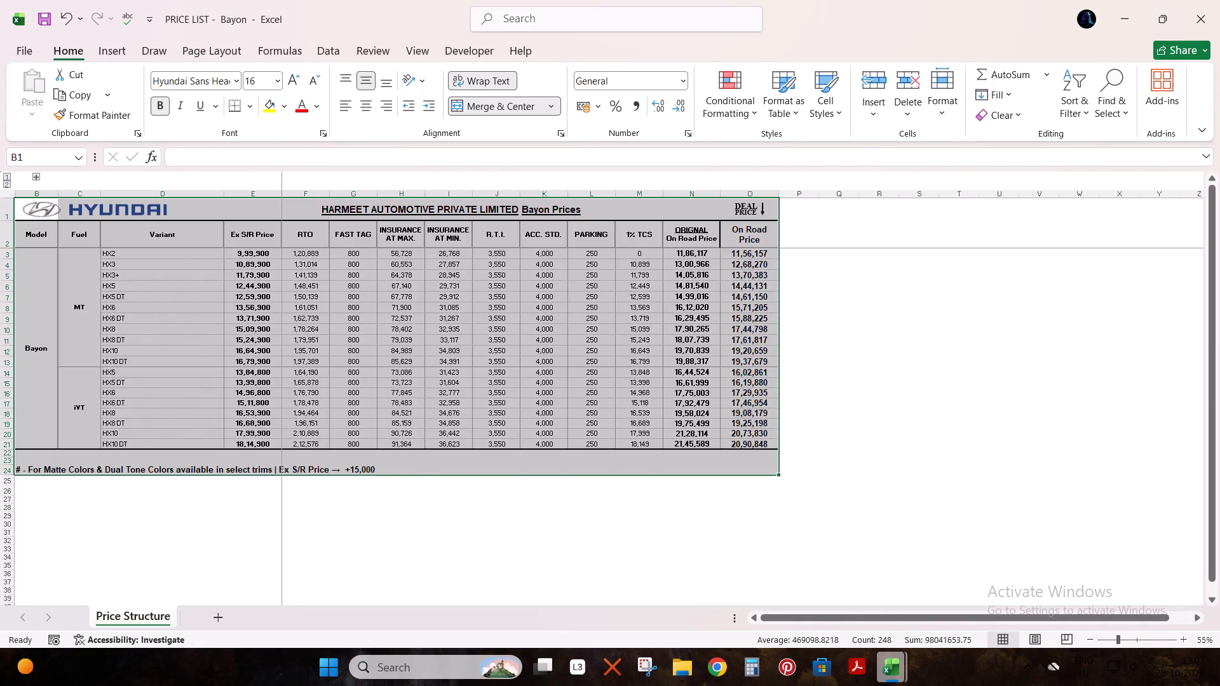
pyautogui.hotkey('alt', 'Tab')
pyautogui.hotkey('alt', 'Tab')
pyautogui.hotkey('alt', 'Tab')
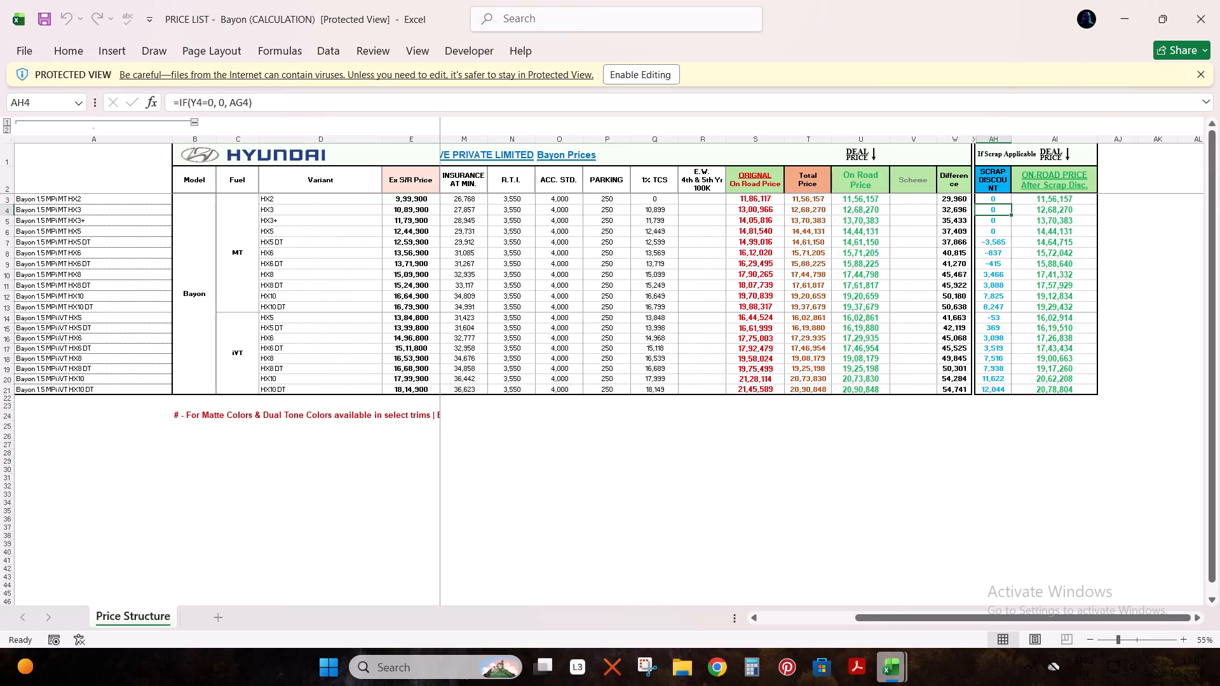
pyautogui.hotkey('alt', 'Tab')
pyautogui.hotkey('alt', 'Tab')
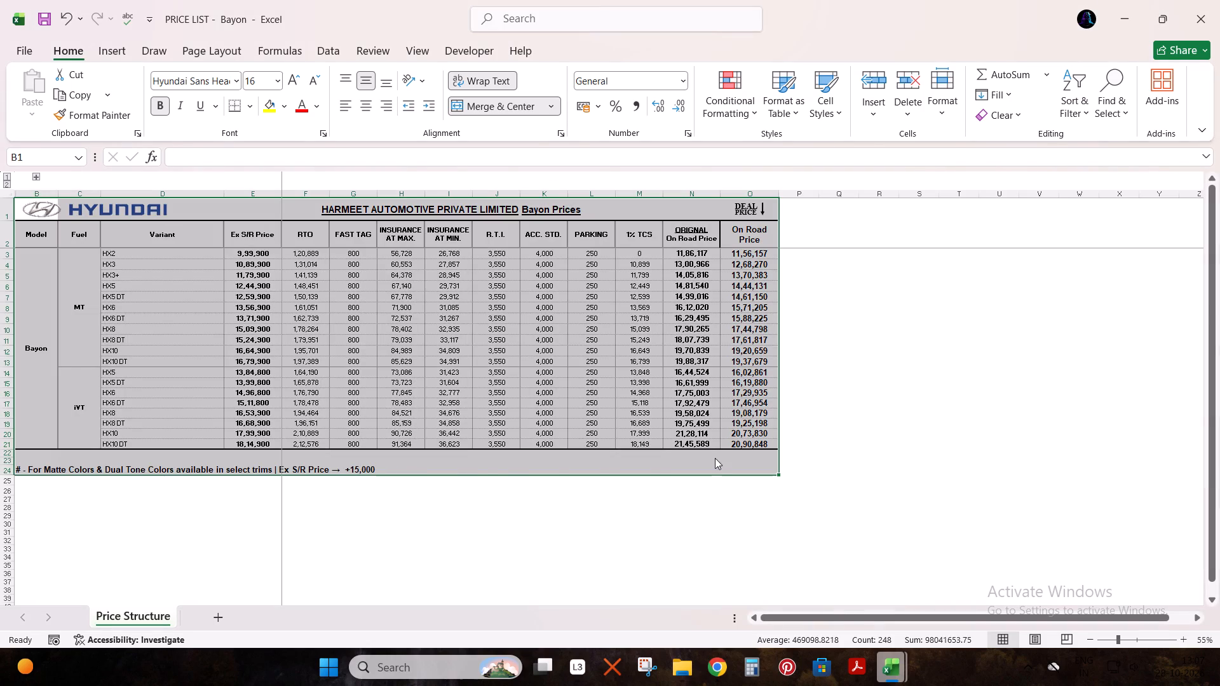
pyautogui.hotkey('alt', 'Tab')
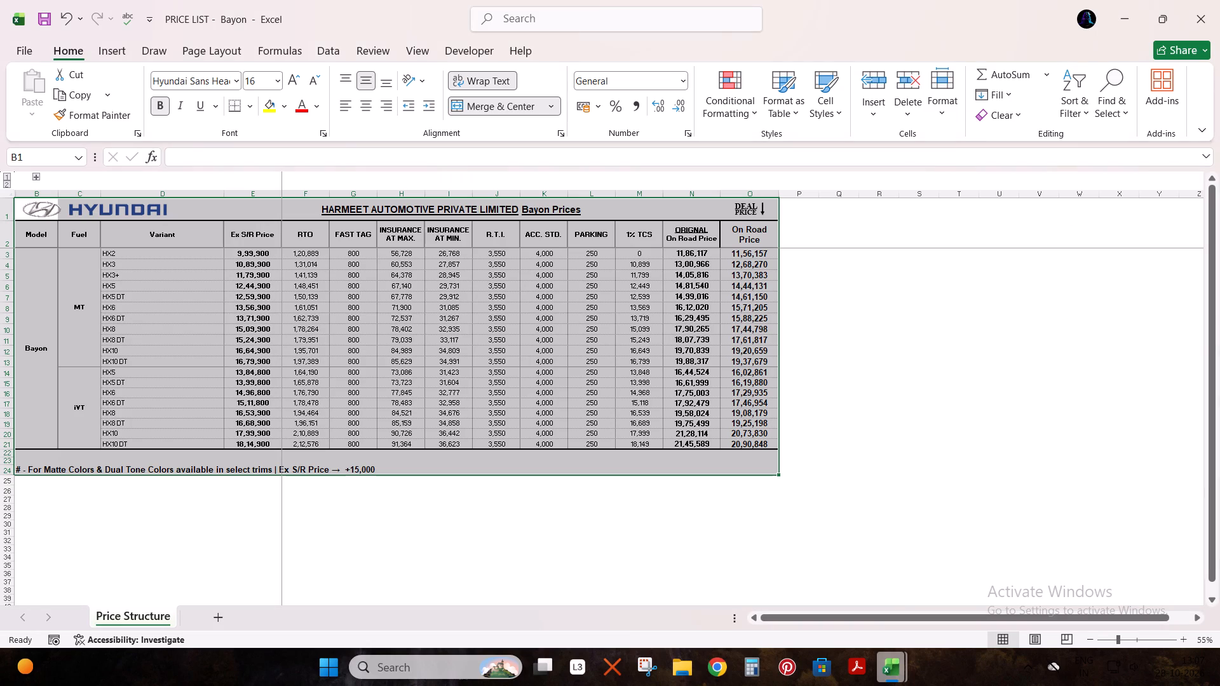
pyautogui.hotkey('alt', 'Tab')
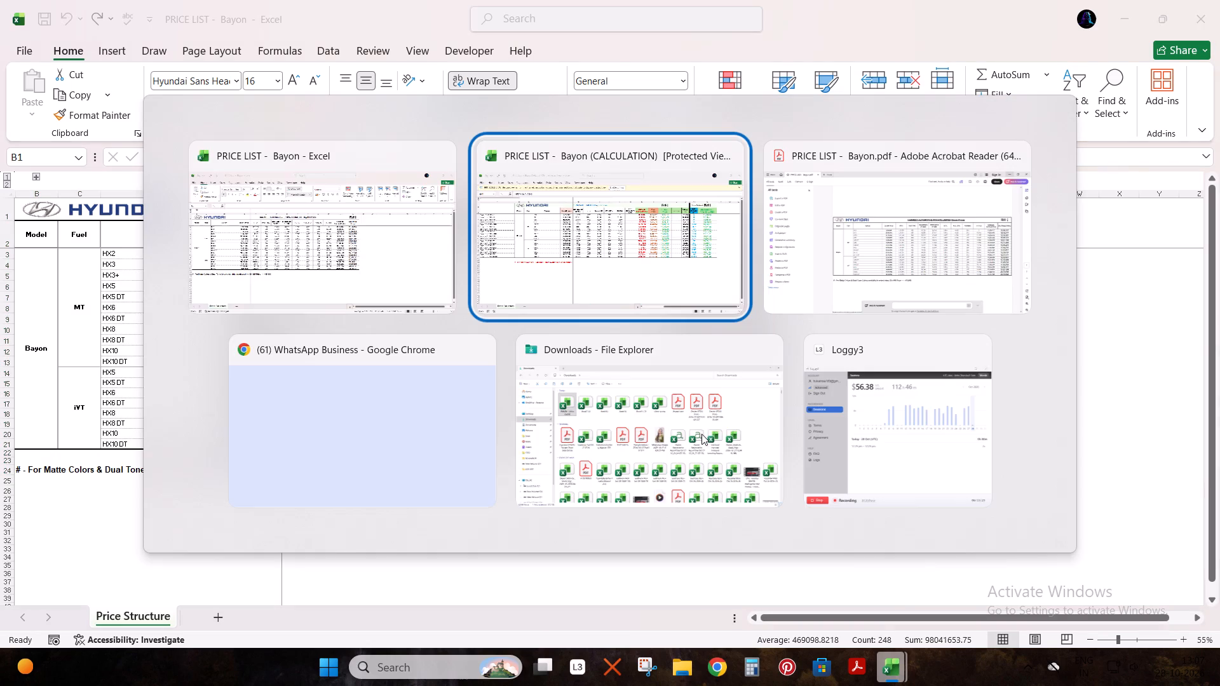
pyautogui.click(681, 273)
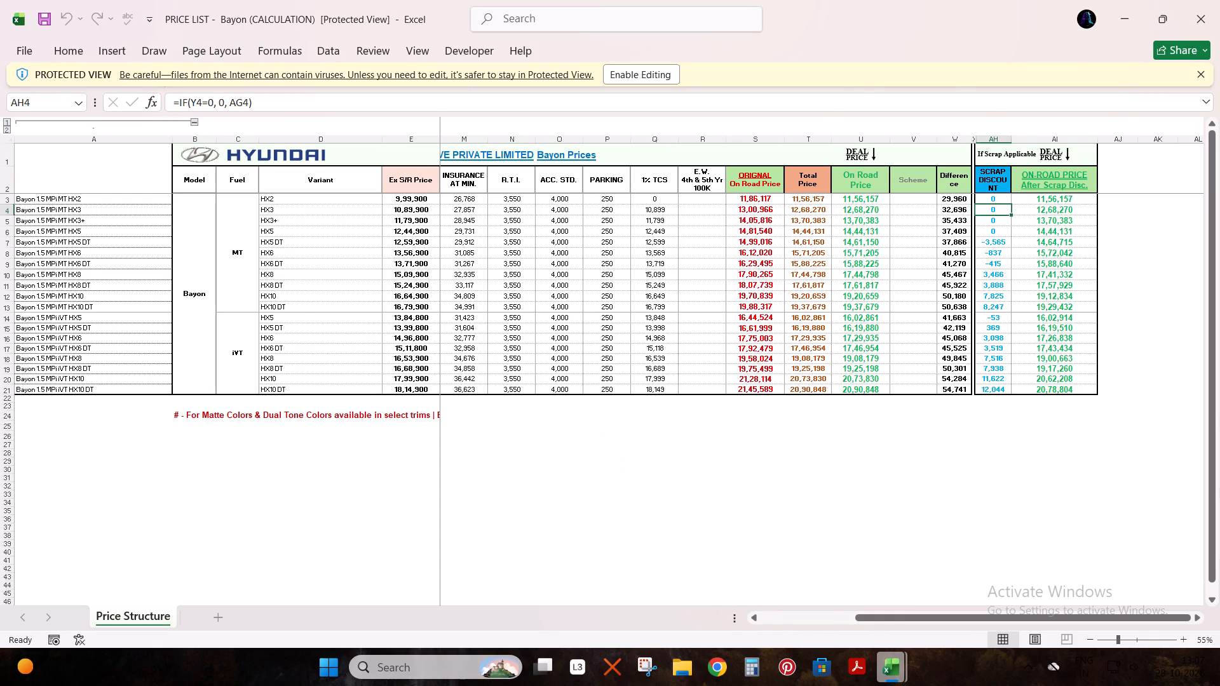
pyautogui.hotkey('alt', 'Tab')
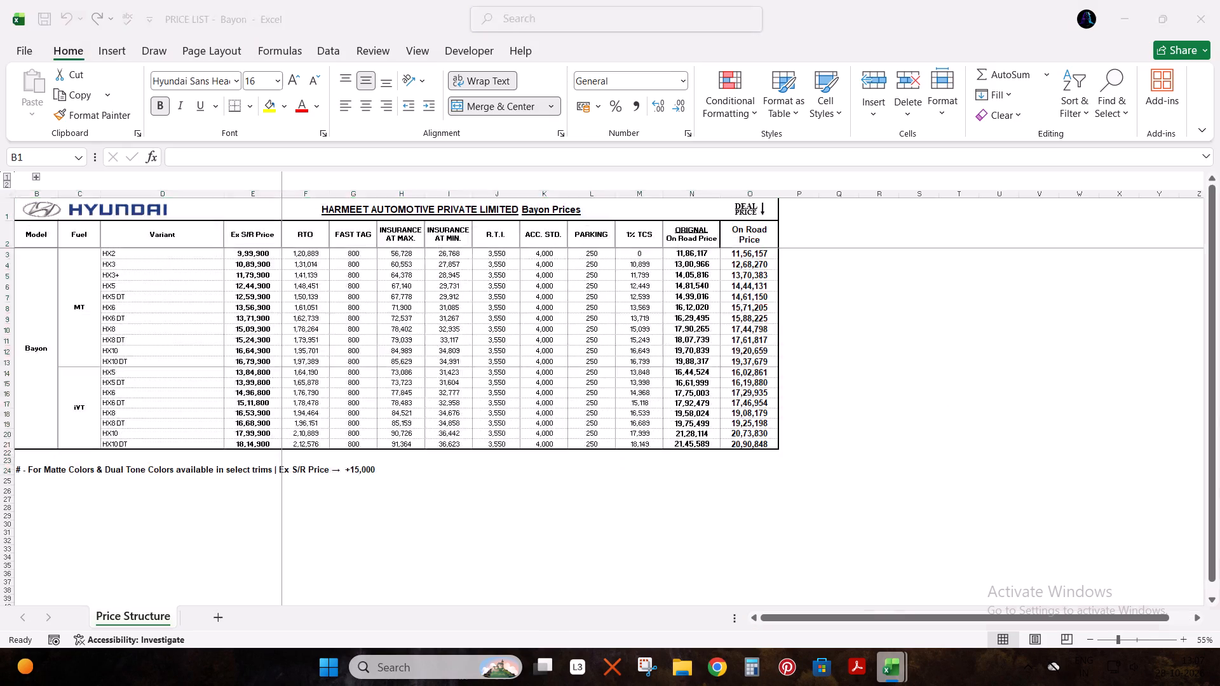
pyautogui.hotkey('alt', 'Tab')
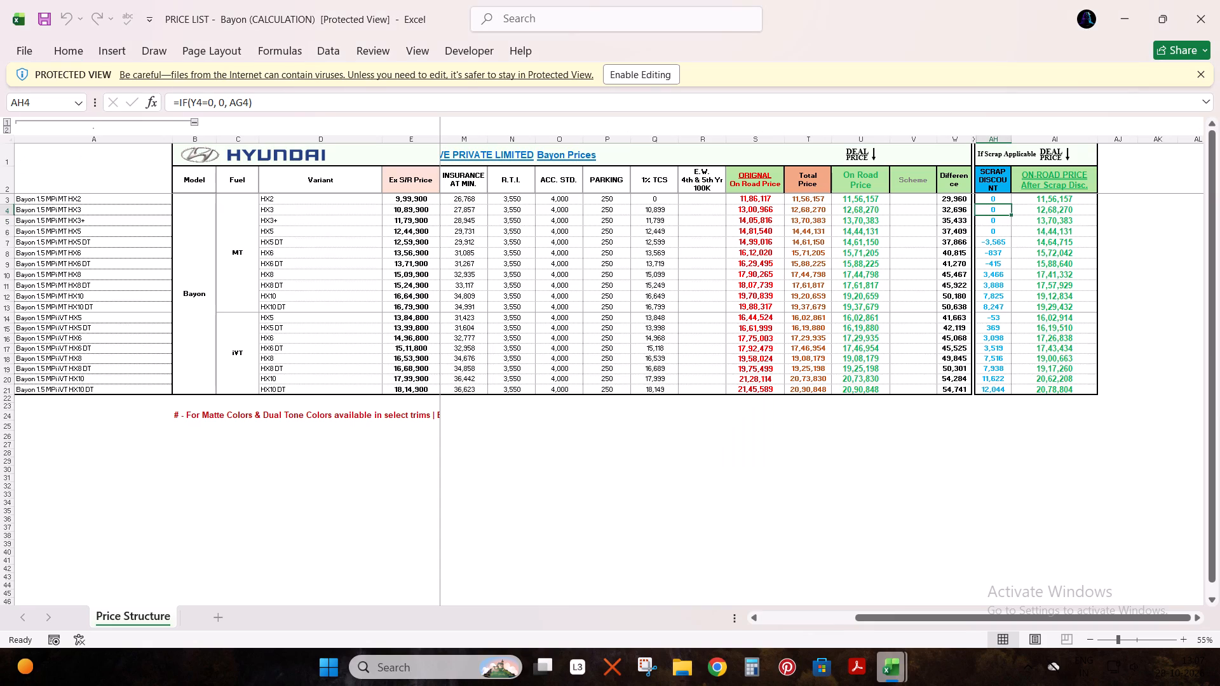
pyautogui.hotkey('alt', 'Tab')
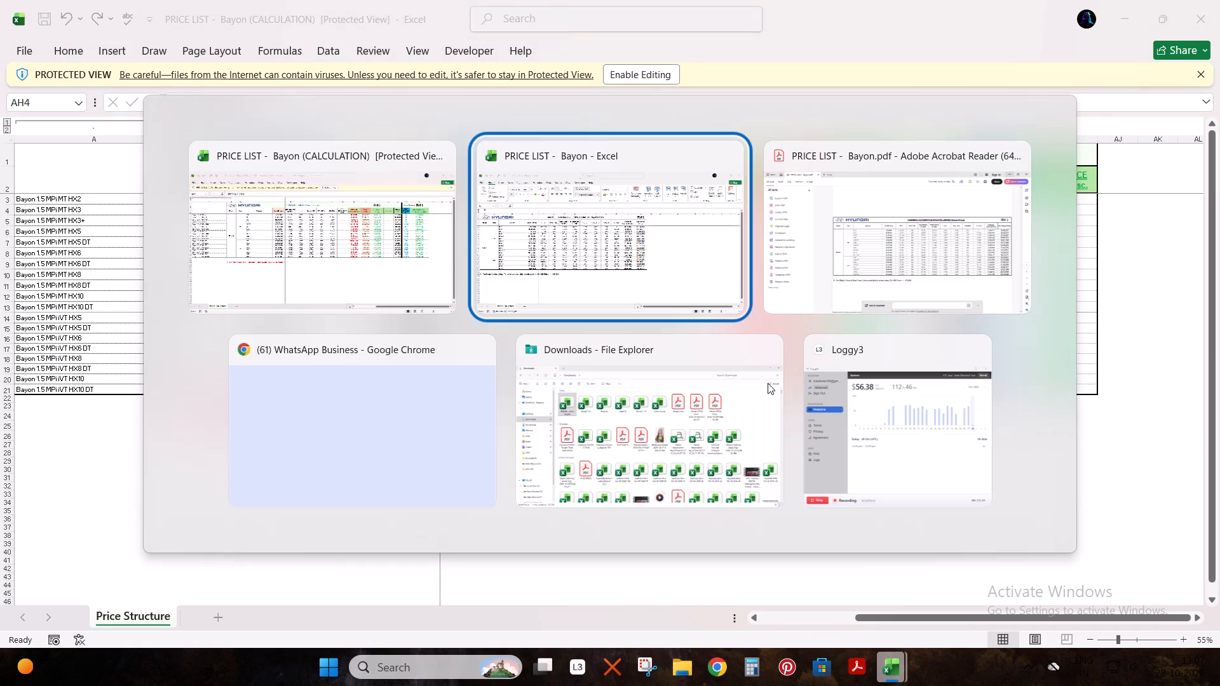
pyautogui.click(627, 221)
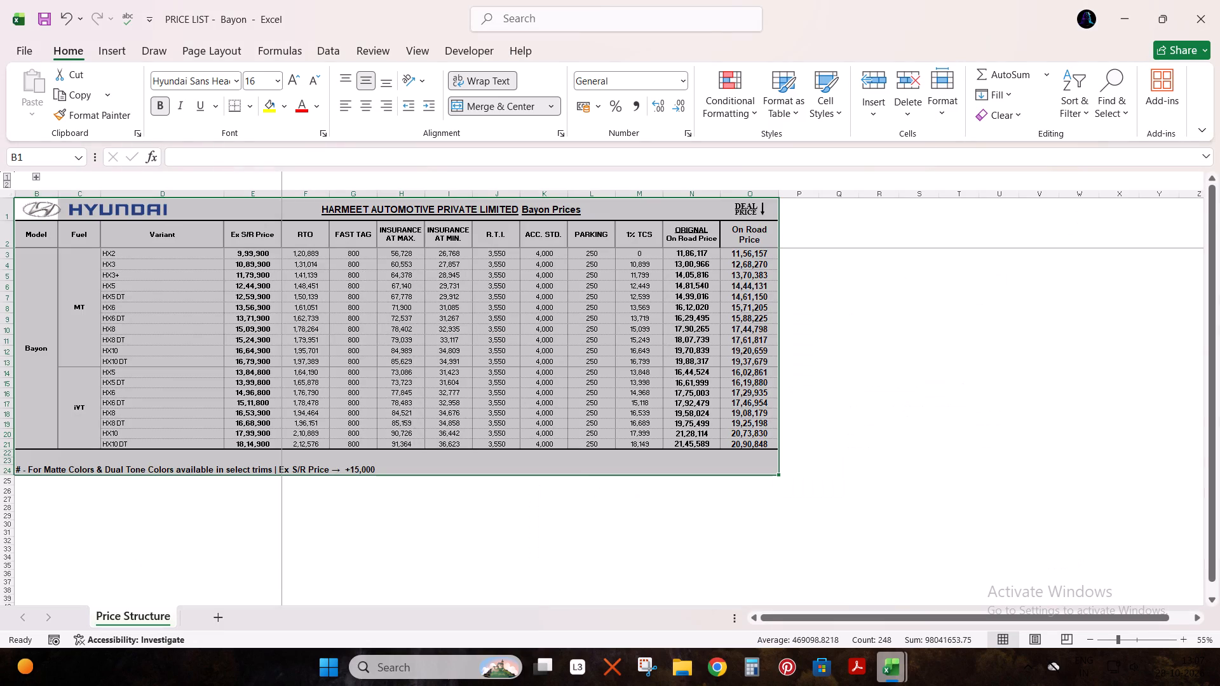
# Compare the PRICE LIST - Bayon PDF with the PRICE LIST - Bayon workbook.
pyautogui.hotkey('alt', 'Tab')
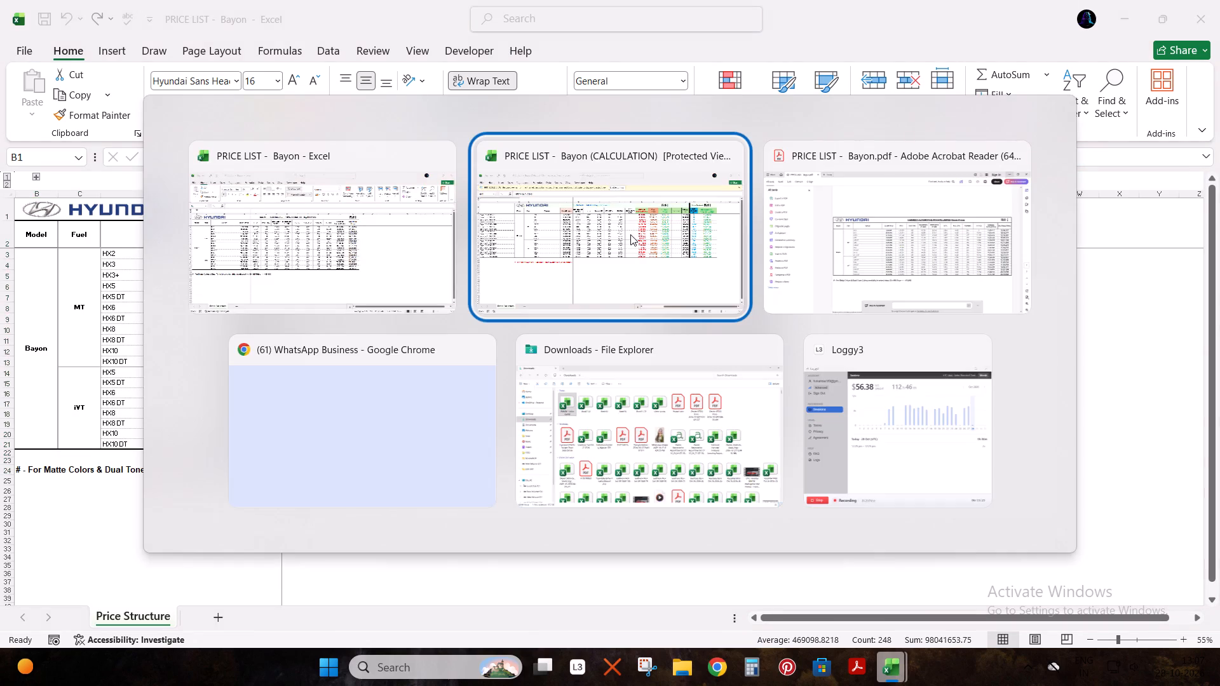
pyautogui.hotkey('alt', 'Tab')
pyautogui.hotkey('alt', 'Tab')
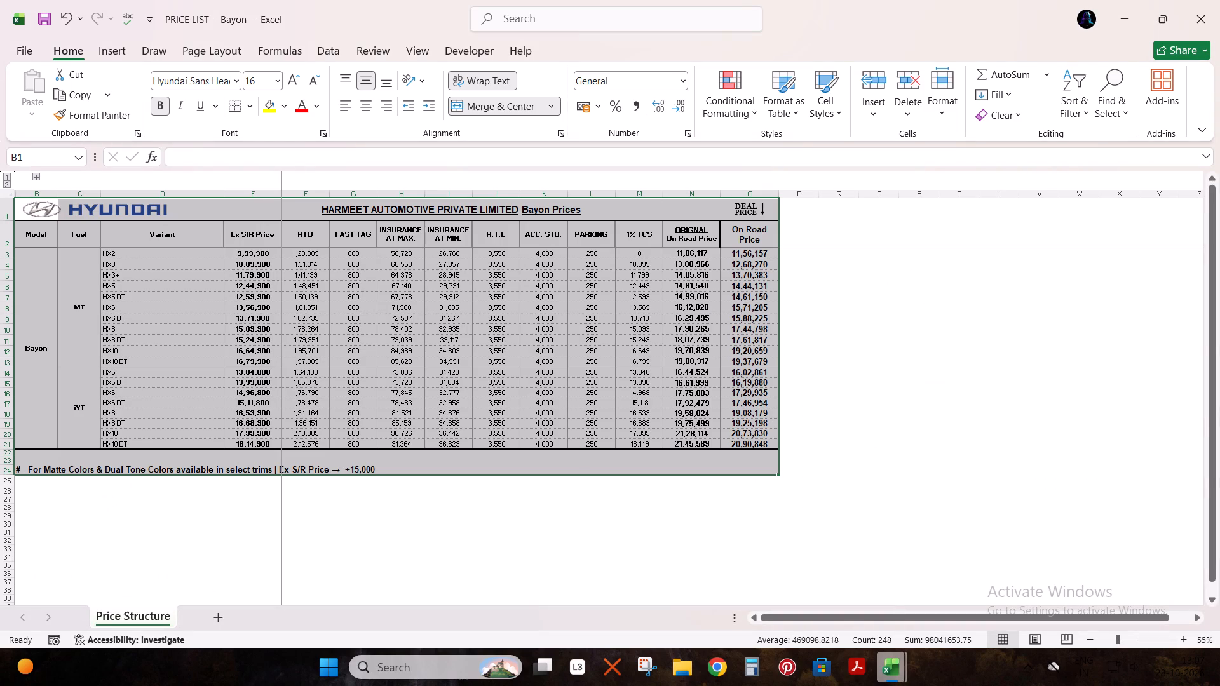
pyautogui.hotkey('alt', 'Tab')
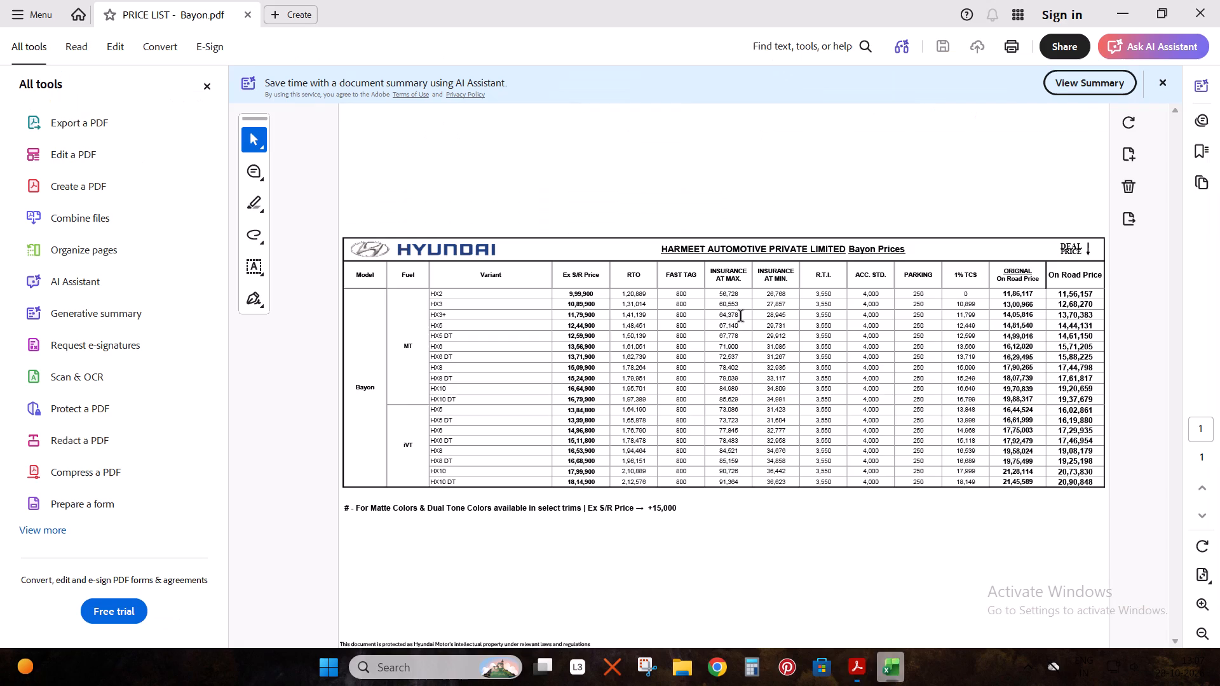
pyautogui.hotkey('alt', 'Tab')
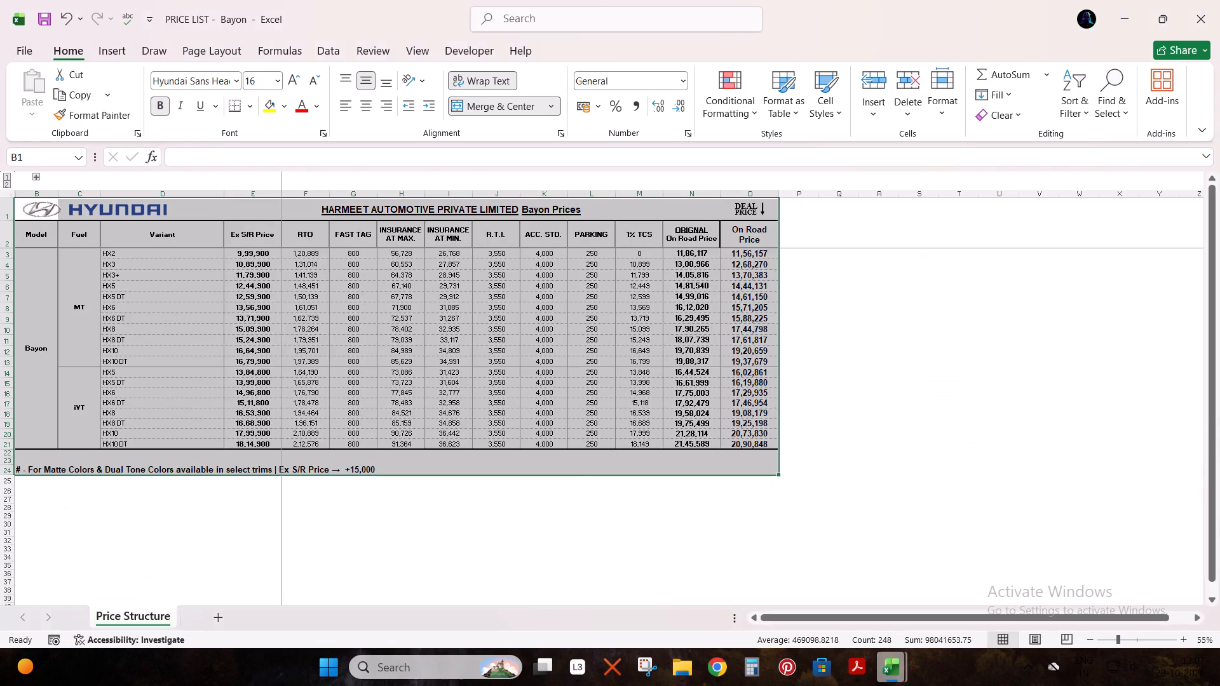
pyautogui.hotkey('alt', 'Tab')
pyautogui.hotkey('alt', 'Tab')
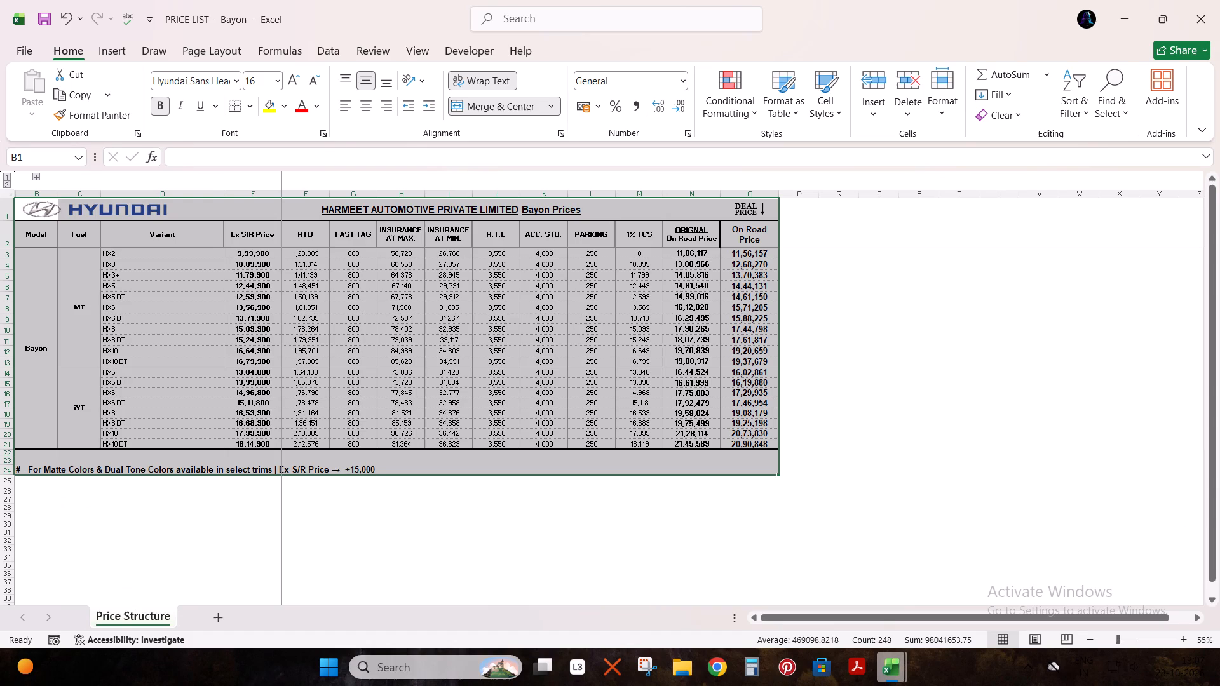
# Examine the PRICE LIST - Bayon (CALCULATION) columns from NDP through the on-road price after scrap discount.
pyautogui.hotkey('alt', 'Tab')
pyautogui.hotkey('alt', 'Tab')
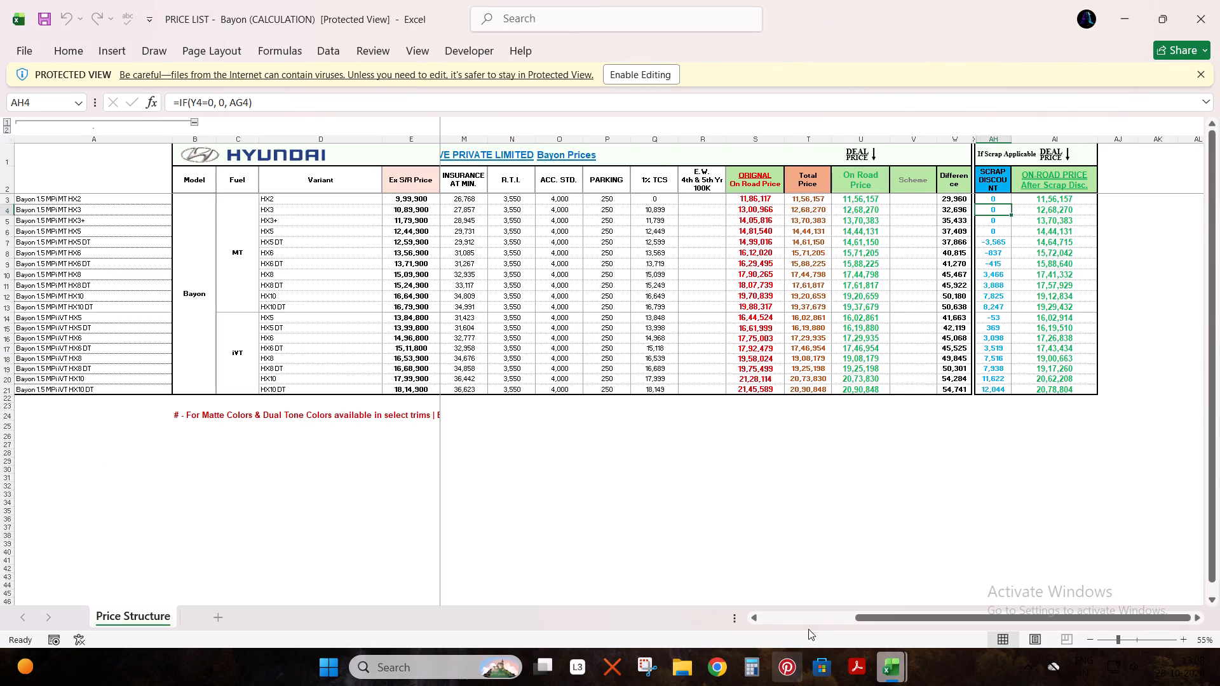
pyautogui.click(797, 620)
pyautogui.moveTo(796, 620); pyautogui.dragTo(746, 620)
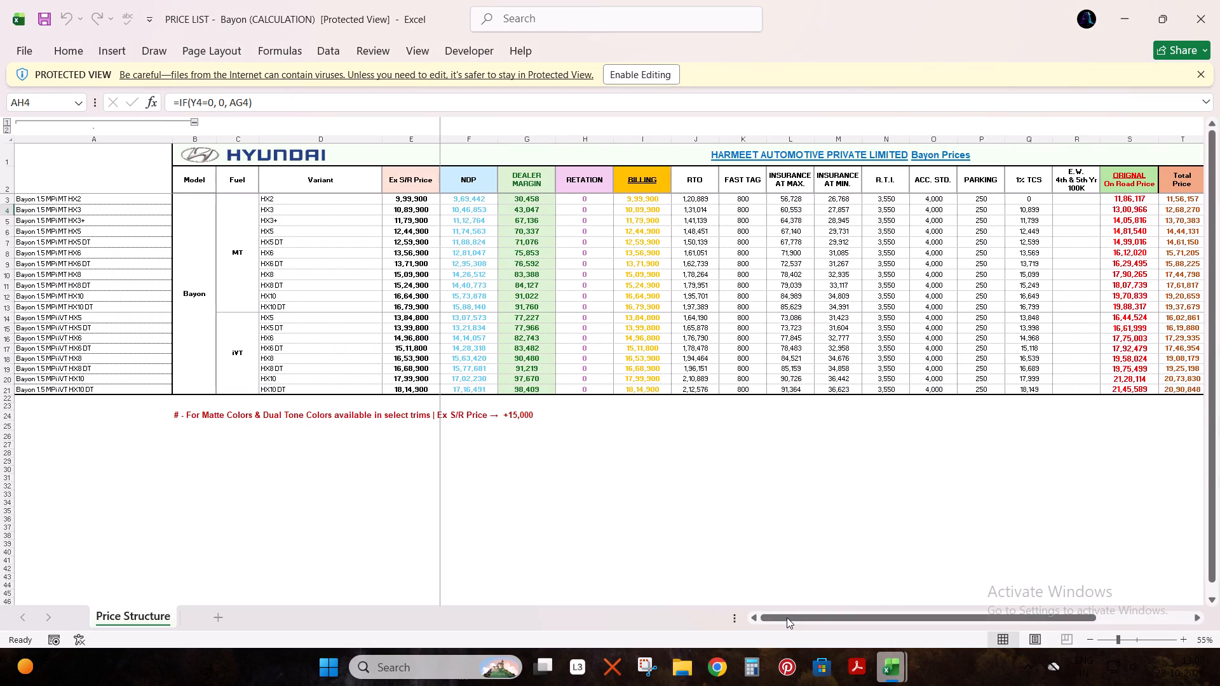
pyautogui.moveTo(787, 617); pyautogui.dragTo(818, 614)
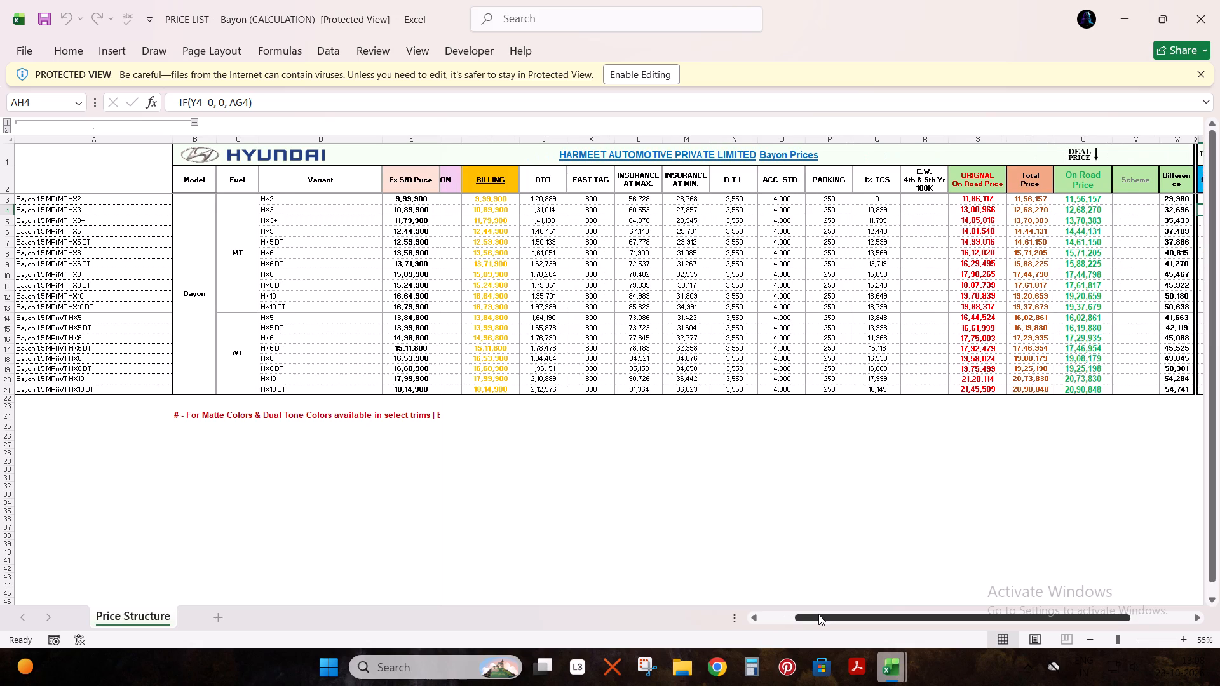
pyautogui.moveTo(818, 614); pyautogui.dragTo(879, 611)
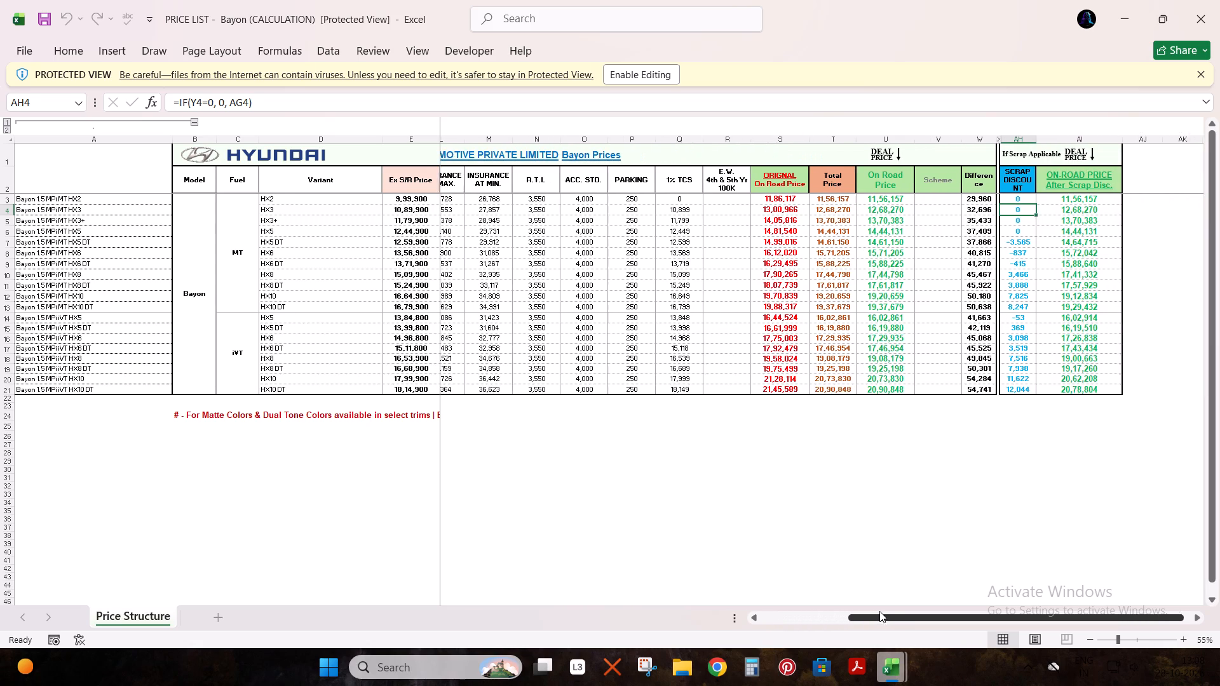
pyautogui.moveTo(879, 611); pyautogui.dragTo(890, 611)
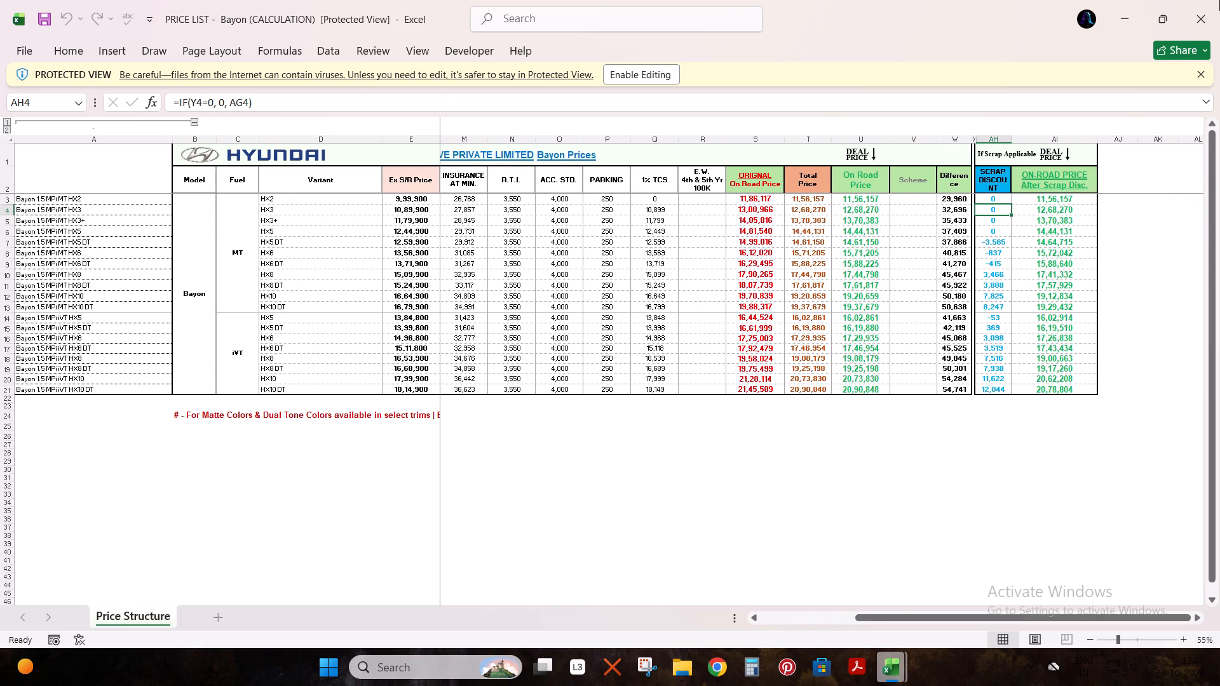
# Close both Bayon price list workbooks and the PRICE LIST - Bayon PDF.
pyautogui.click(1219, 0)
pyautogui.click(1219, 0)
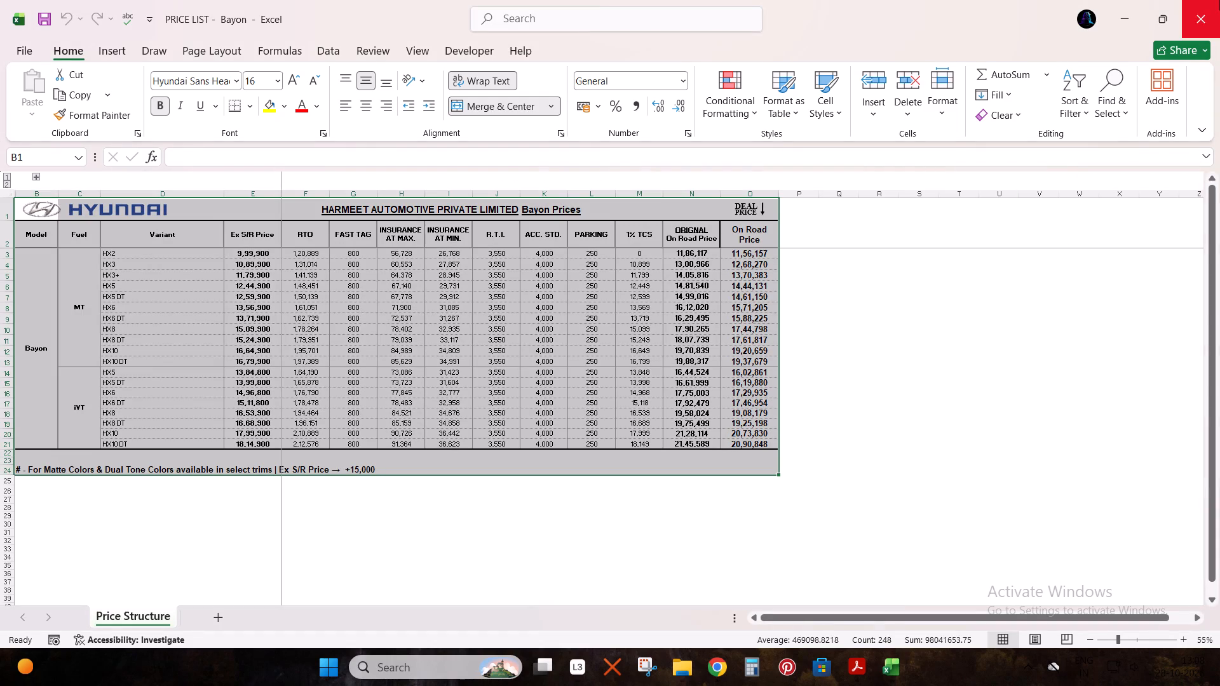
pyautogui.click(1206, 10)
pyautogui.click(1219, 0)
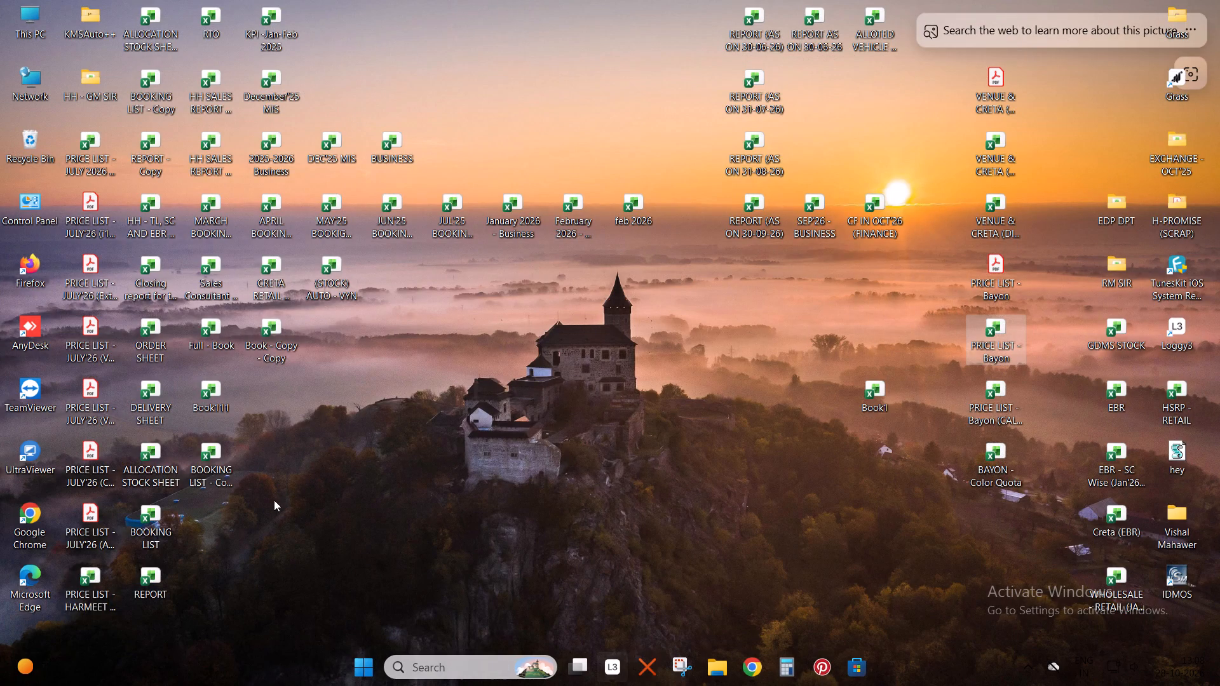
# Open the DELIVERY SHEET workbook from the desktop and go to its AUG. 26 sheet.
pyautogui.doubleClick(161, 412)
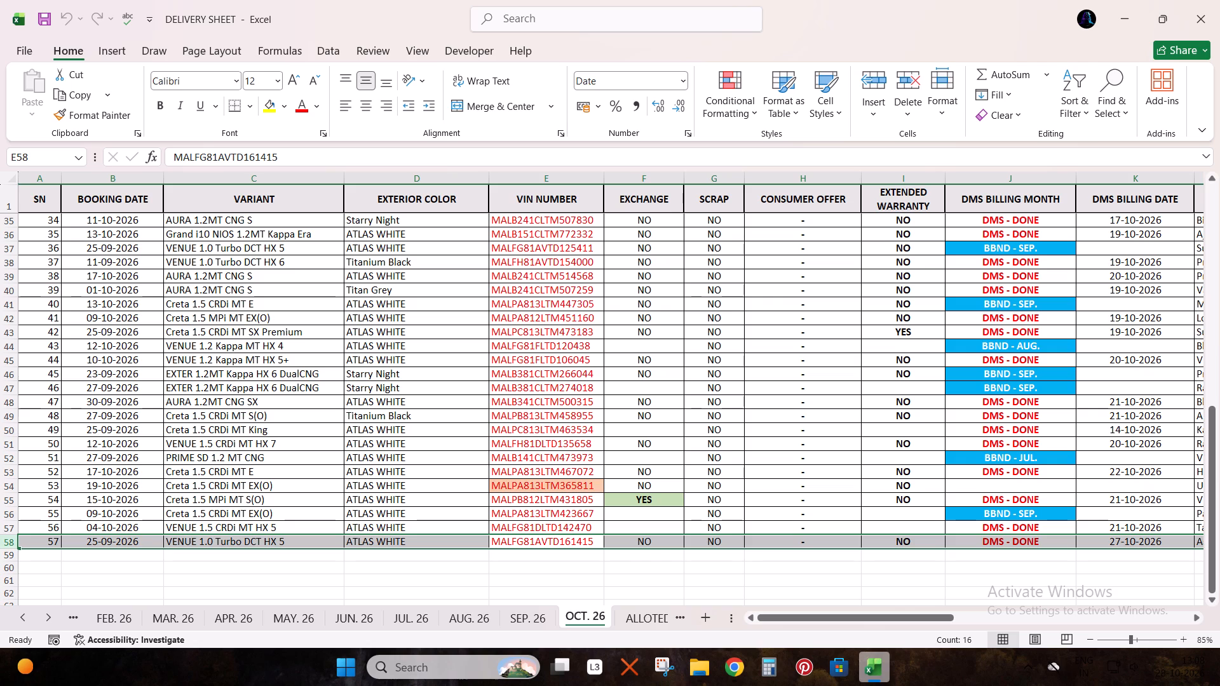
pyautogui.click(472, 614)
pyautogui.click(438, 474)
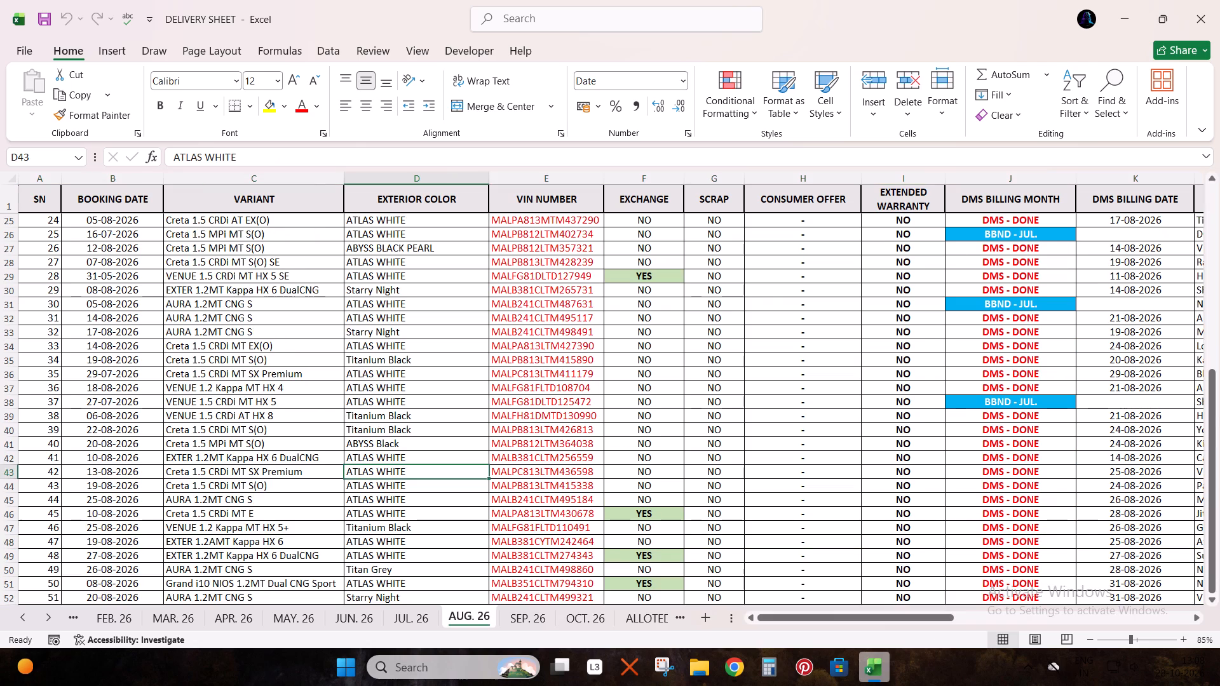
# Search the AUG. 26 sheet for "toshib", then change the search text to "tosib".
pyautogui.hotkey('ctrl', 'f')
pyautogui.write('tos')
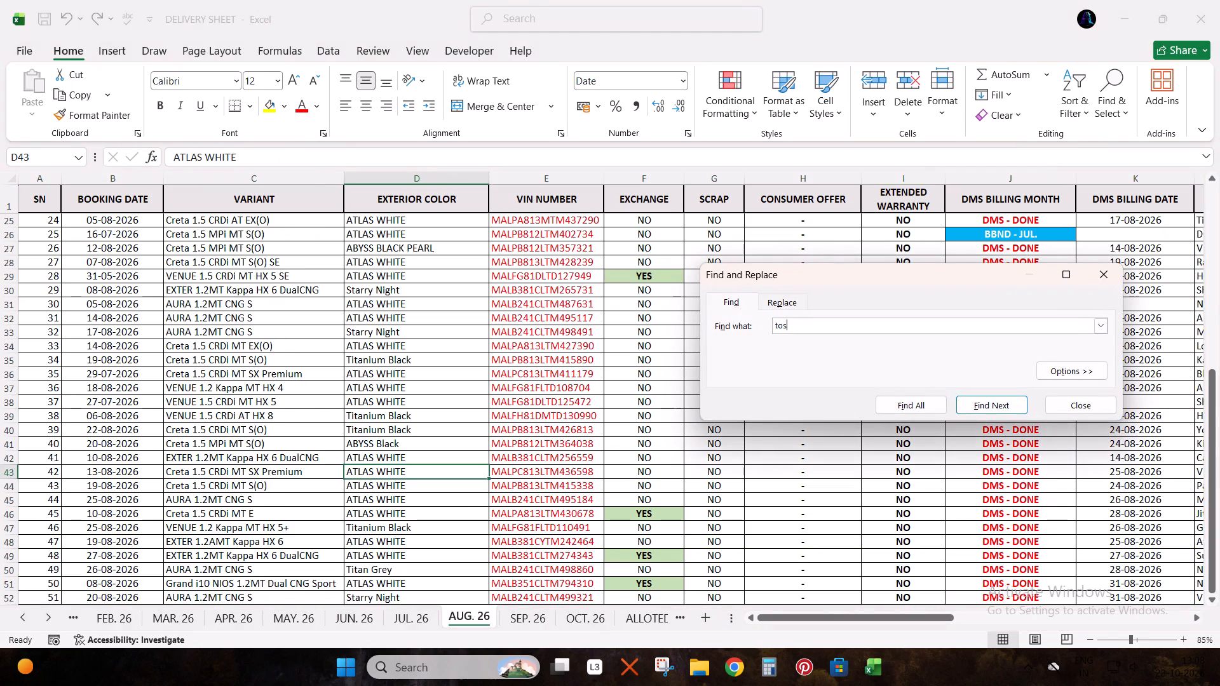
pyautogui.write('hib')
pyautogui.press('Return')
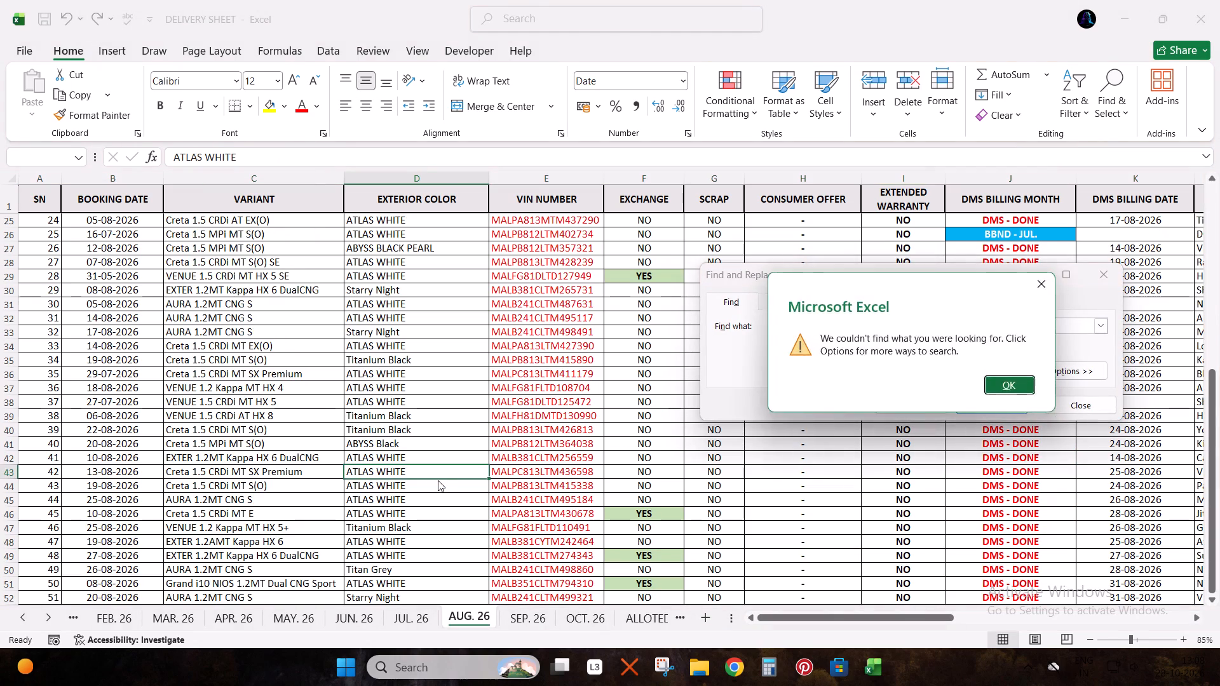
pyautogui.press('Return')
pyautogui.press('BackSpace')
pyautogui.press('BackSpace')
pyautogui.press('BackSpace')
pyautogui.write('ib')
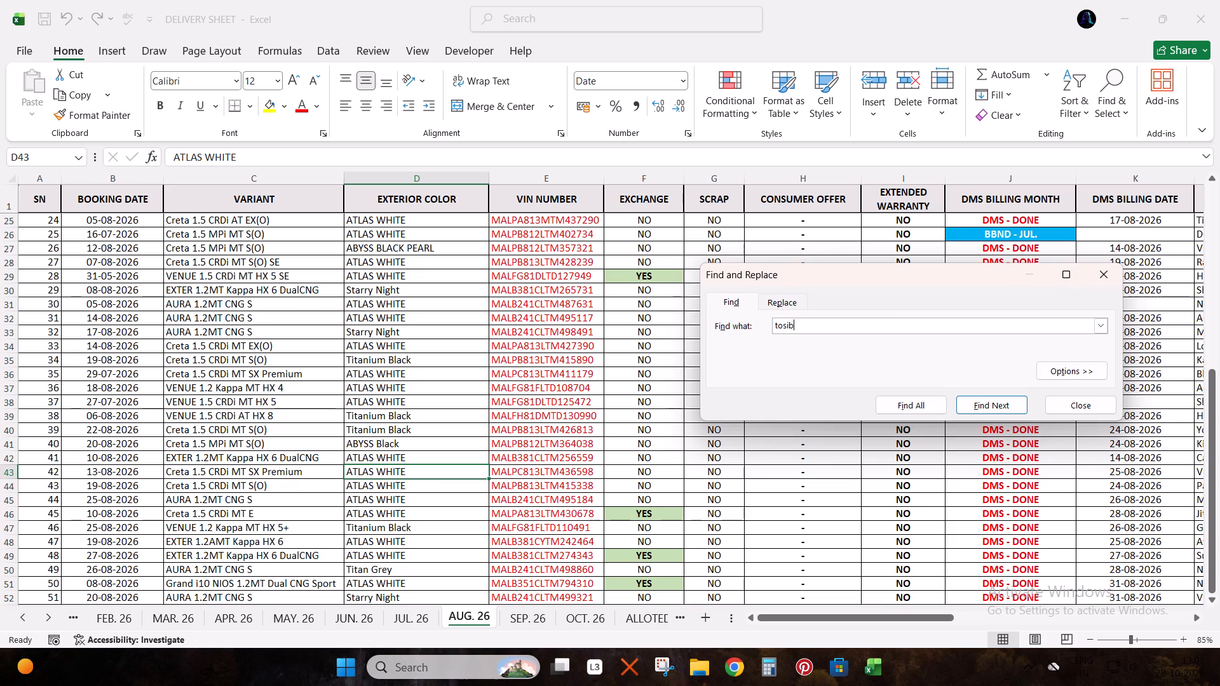
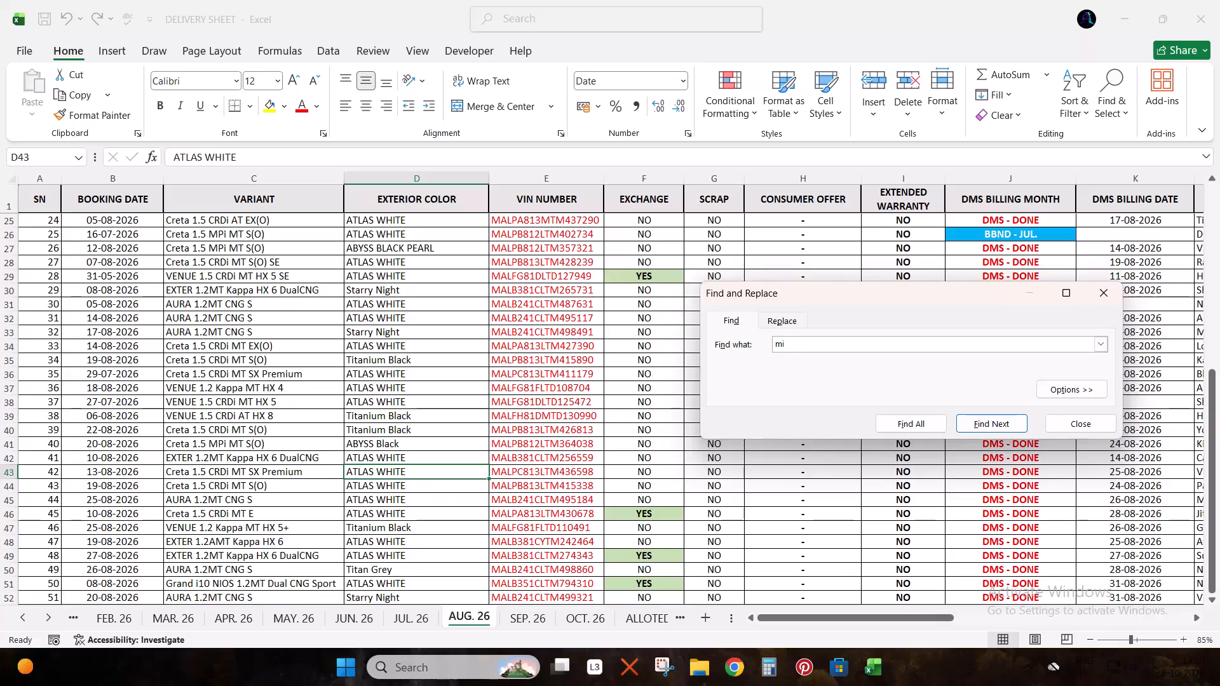
# Search the AUG. 26 sheet for the customer's surname, stepping through the matches.
pyautogui.write('rza')
pyautogui.press('Return')
pyautogui.press('Return')
pyautogui.press('Return')
pyautogui.press('Return')
pyautogui.press('Escape')
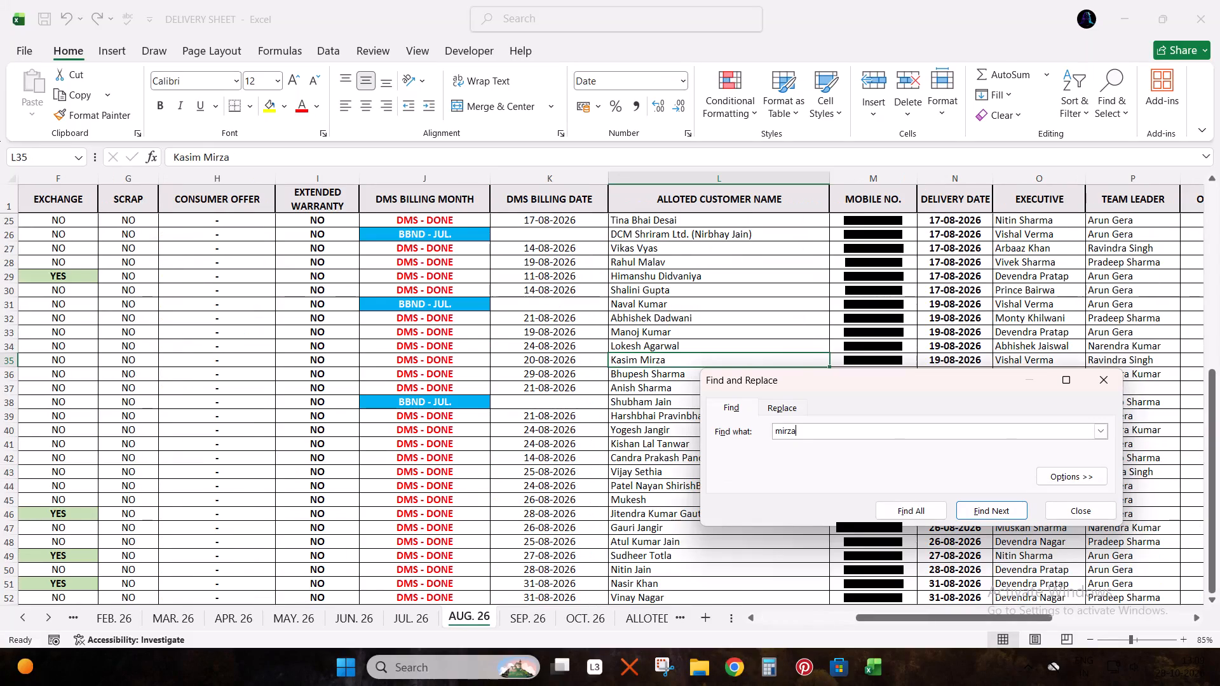
# Search the SEP. 26 sheet for the same customer surname.
pyautogui.hotkey('ctrl', 'pagedown')
pyautogui.press('Right')
pyautogui.hotkey('ctrl', 'f')
pyautogui.press('Right')
pyautogui.press('Return')
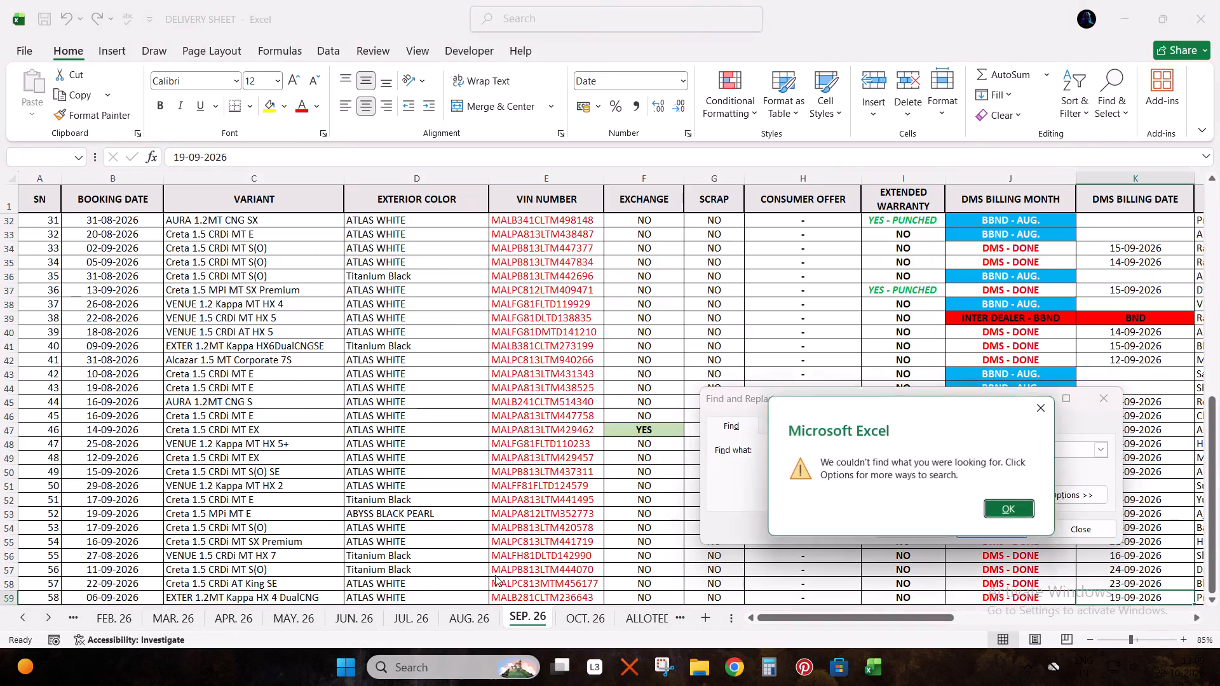
pyautogui.press('Return')
pyautogui.press('Escape')
pyautogui.press('Escape')
# Search the JUL. 26 sheet for the same surname and select the entire row of the matching customer's delivery record.
pyautogui.hotkey('ctrl', 'pageup')
pyautogui.hotkey('ctrl', 'pageup')
pyautogui.press('Right')
pyautogui.hotkey('ctrl', 'f')
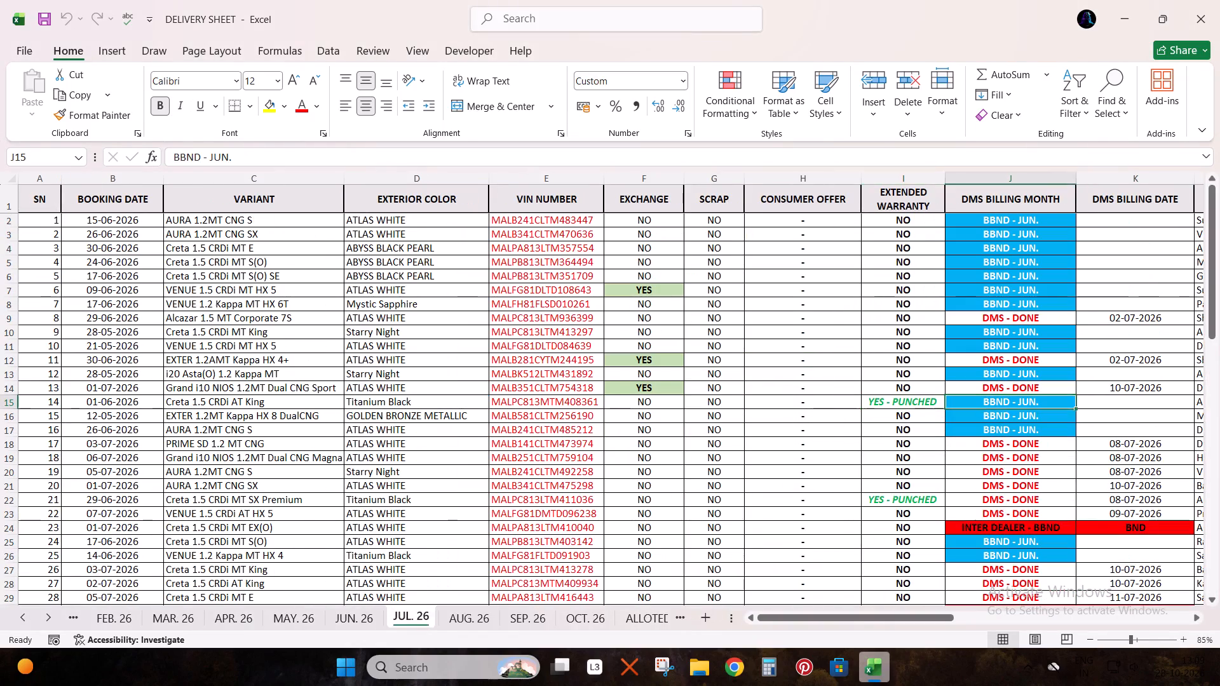
pyautogui.press('Right')
pyautogui.press('Return')
pyautogui.press('Return')
pyautogui.press('Return')
pyautogui.press('Escape')
pyautogui.hotkey('shift', 'space')
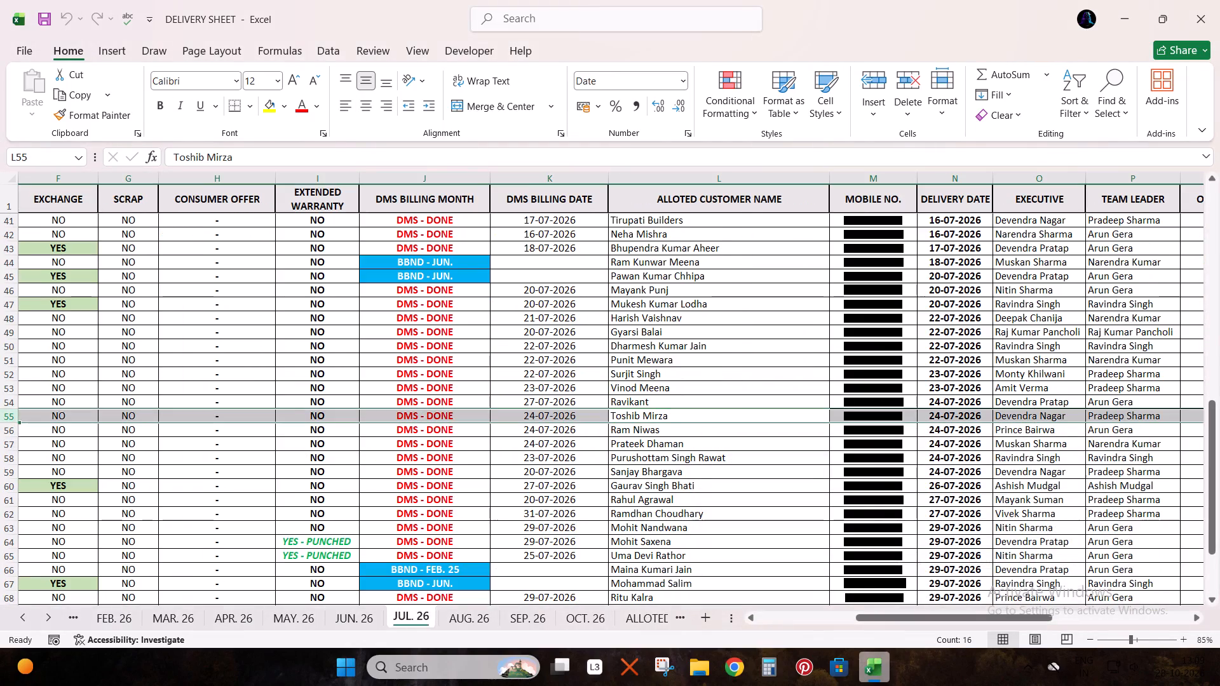
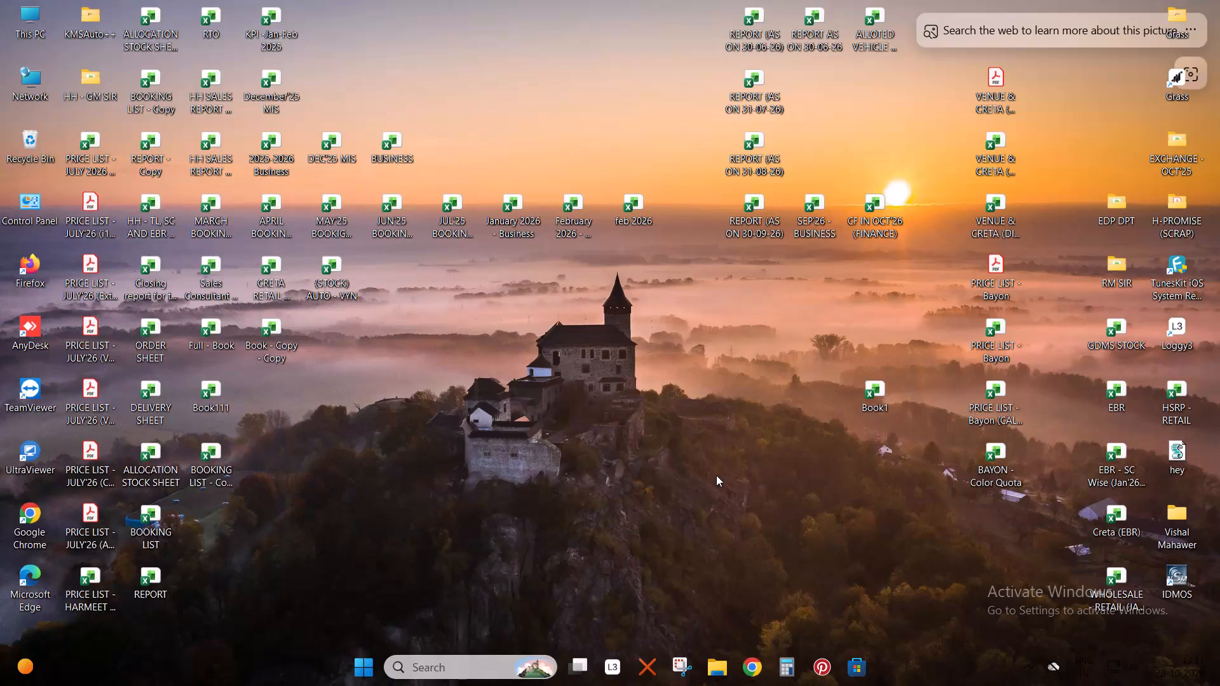
# Open the BOOKING LIST and Book - Copy - Copy workbooks together from the desktop.
pyautogui.moveTo(191, 544); pyautogui.dragTo(139, 473)
pyautogui.keyDown('ctrl'); pyautogui.click(264, 334); pyautogui.keyUp('ctrl')
pyautogui.press('Return')
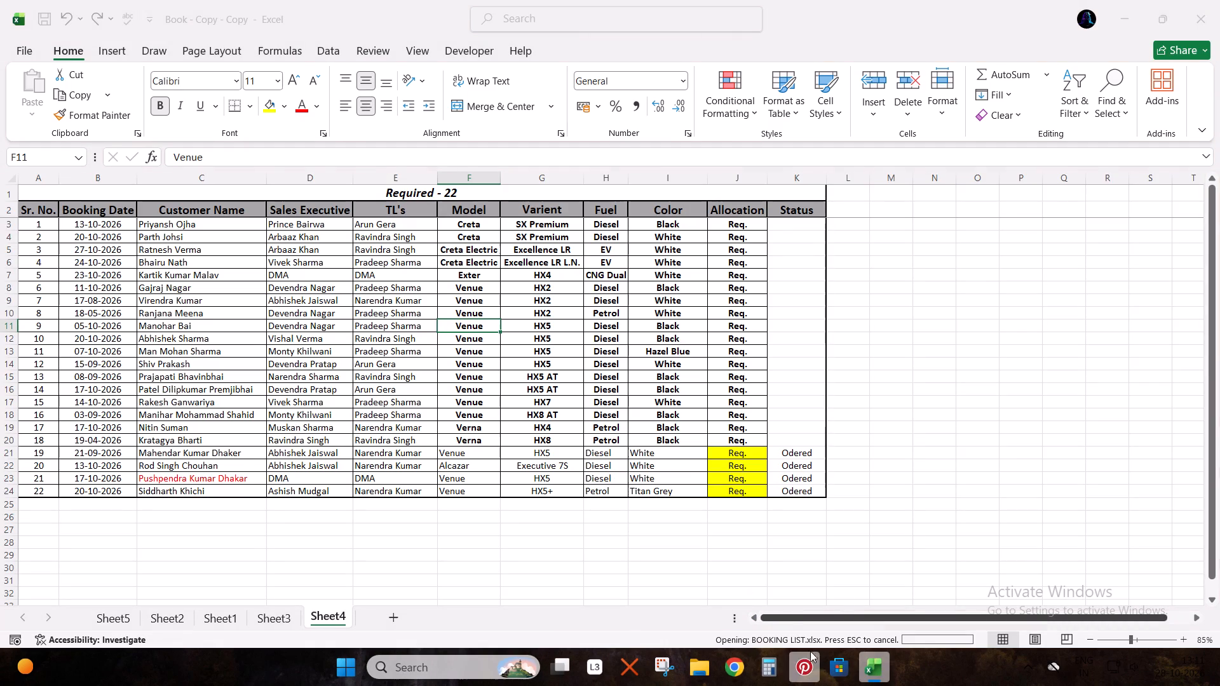
# Open the PRICE LIST - Bayon PDF from the desktop, print it on the MF280 Series printer and close it.
pyautogui.click(1219, 685)
pyautogui.doubleClick(991, 305)
pyautogui.doubleClick(991, 284)
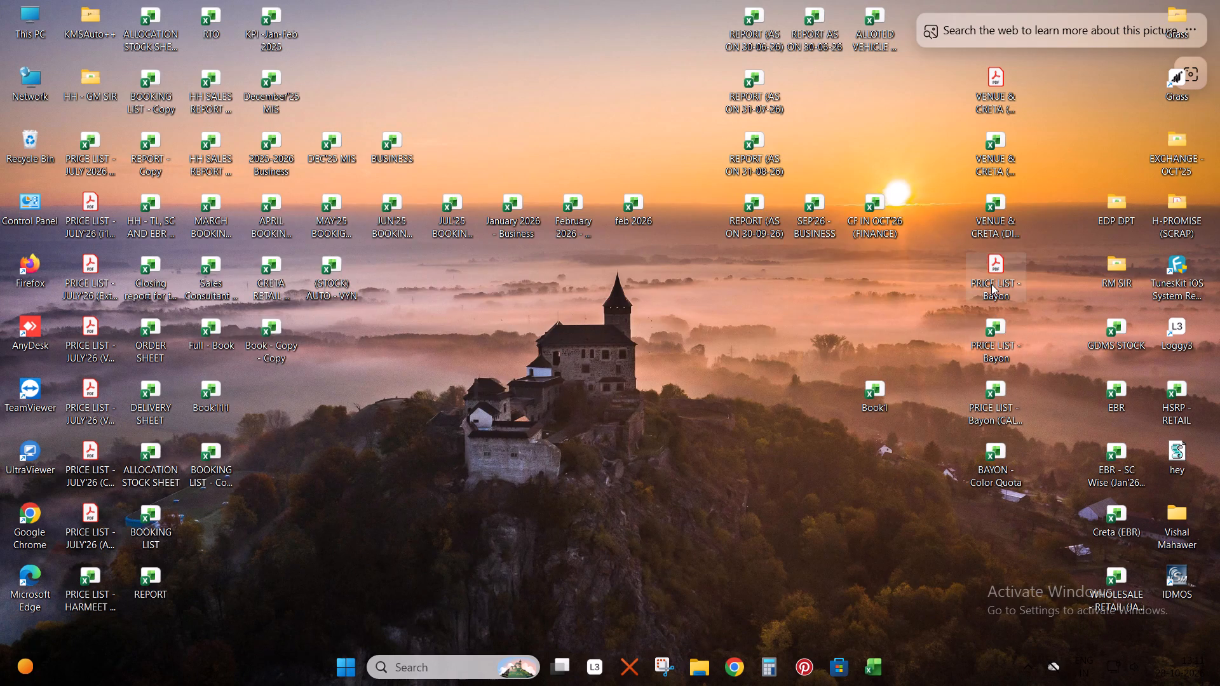
pyautogui.click(1007, 44)
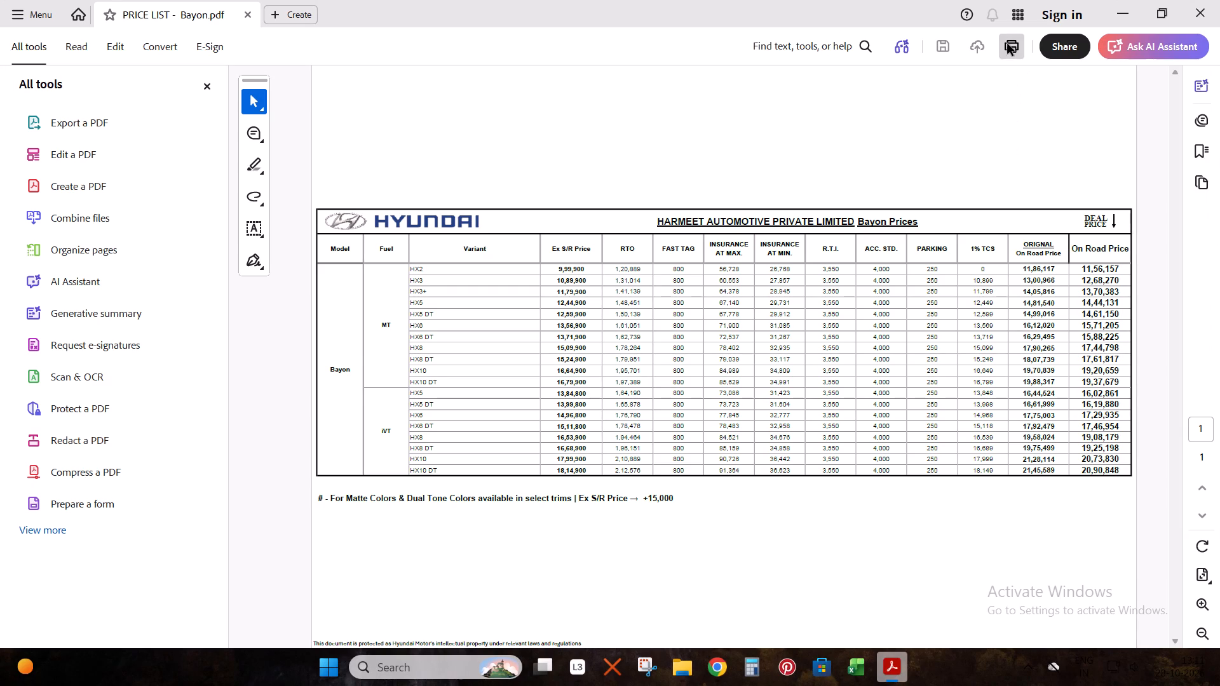
pyautogui.click(436, 151)
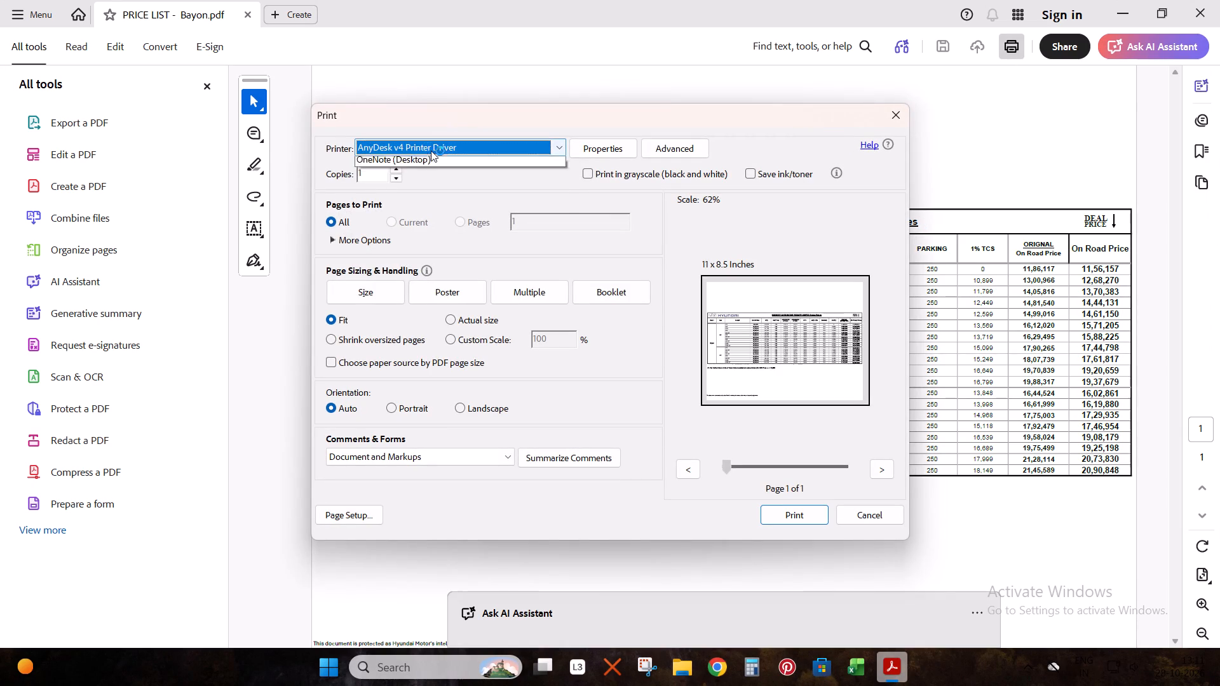
pyautogui.click(399, 179)
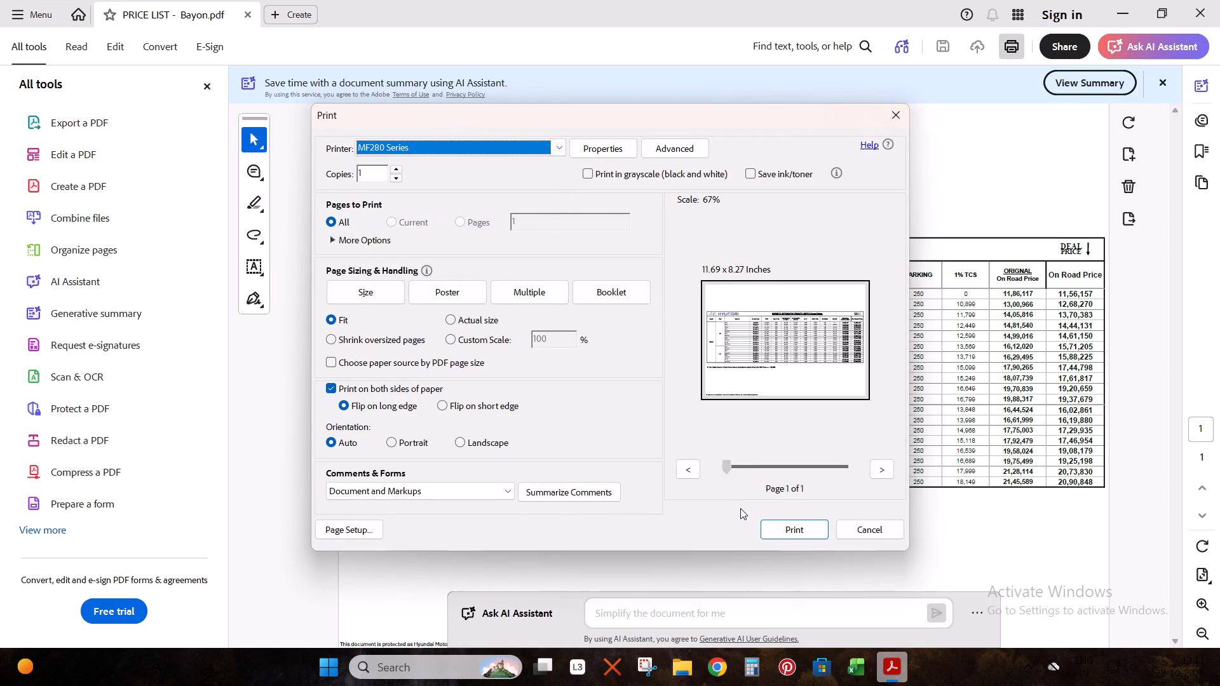
pyautogui.click(787, 531)
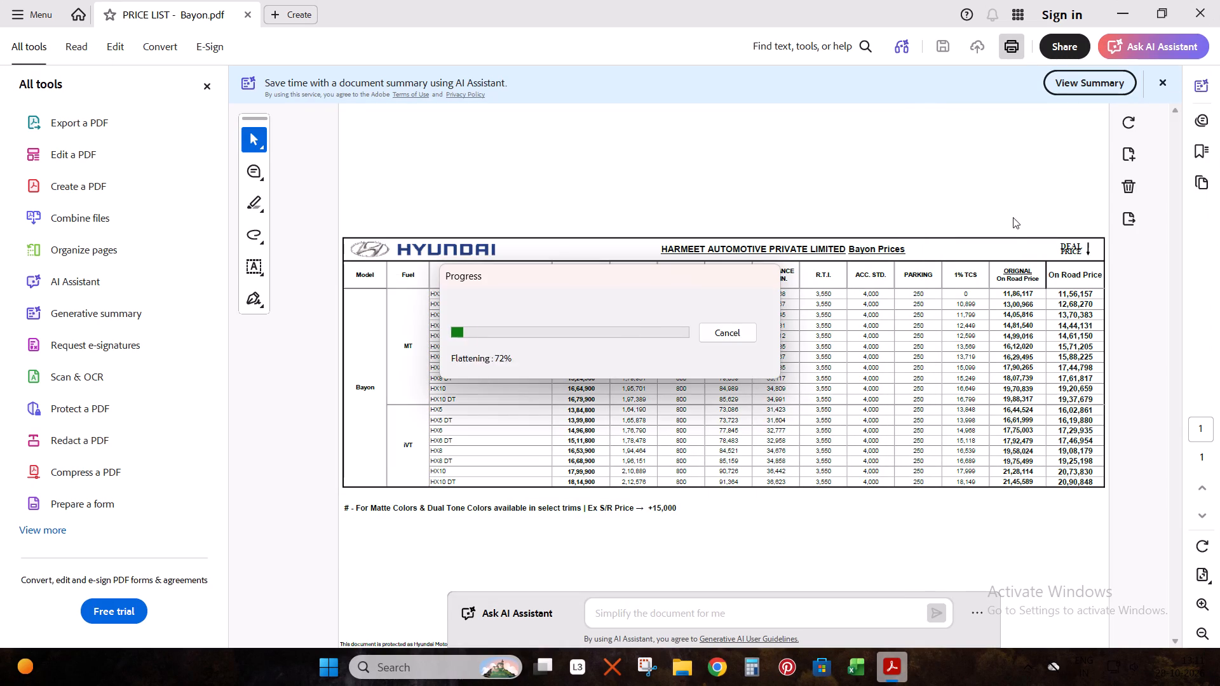
pyautogui.click(1219, 0)
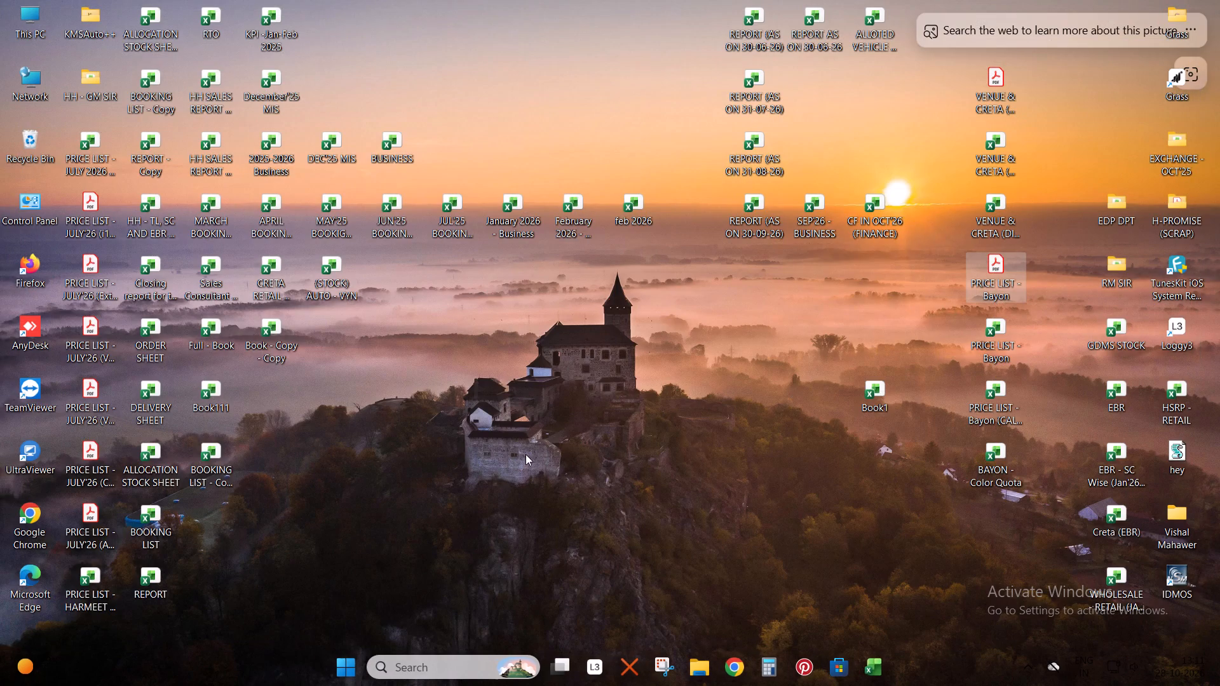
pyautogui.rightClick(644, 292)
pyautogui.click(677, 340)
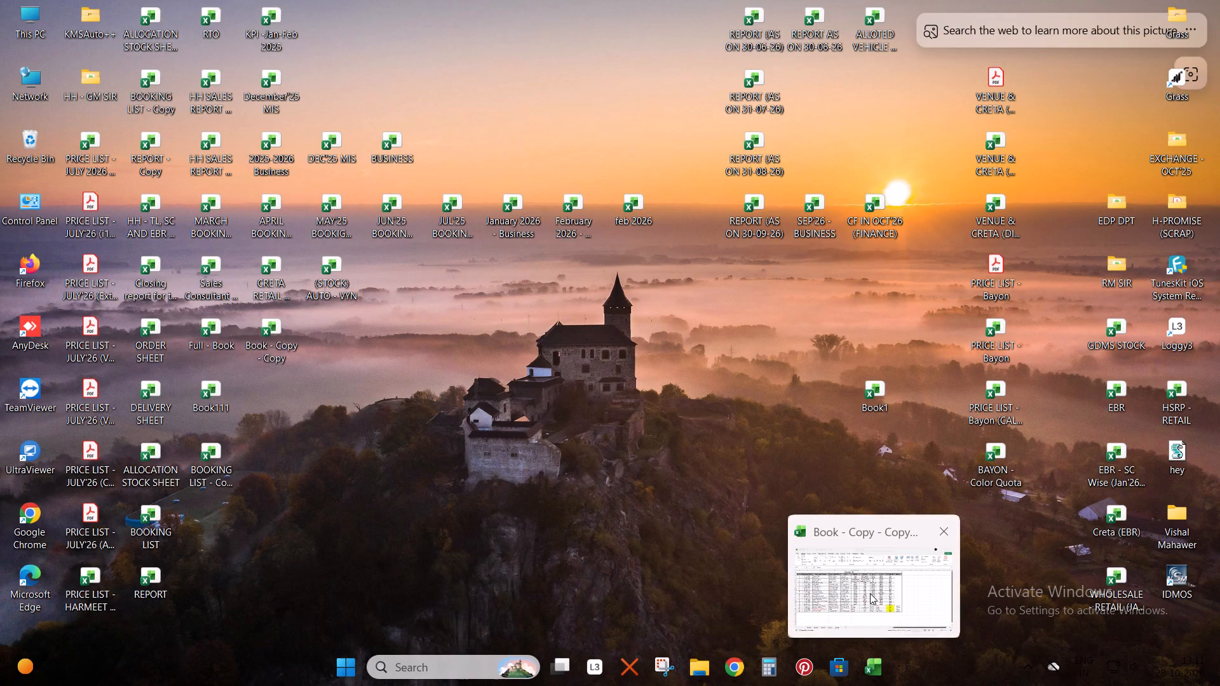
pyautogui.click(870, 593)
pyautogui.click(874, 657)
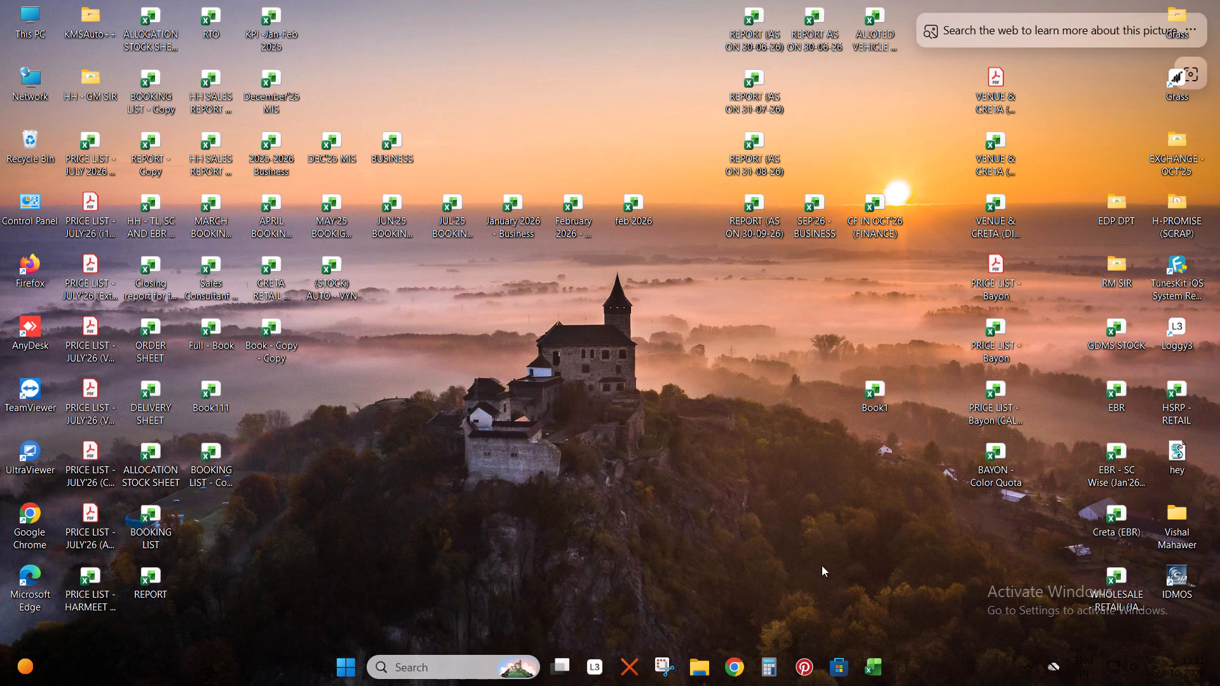
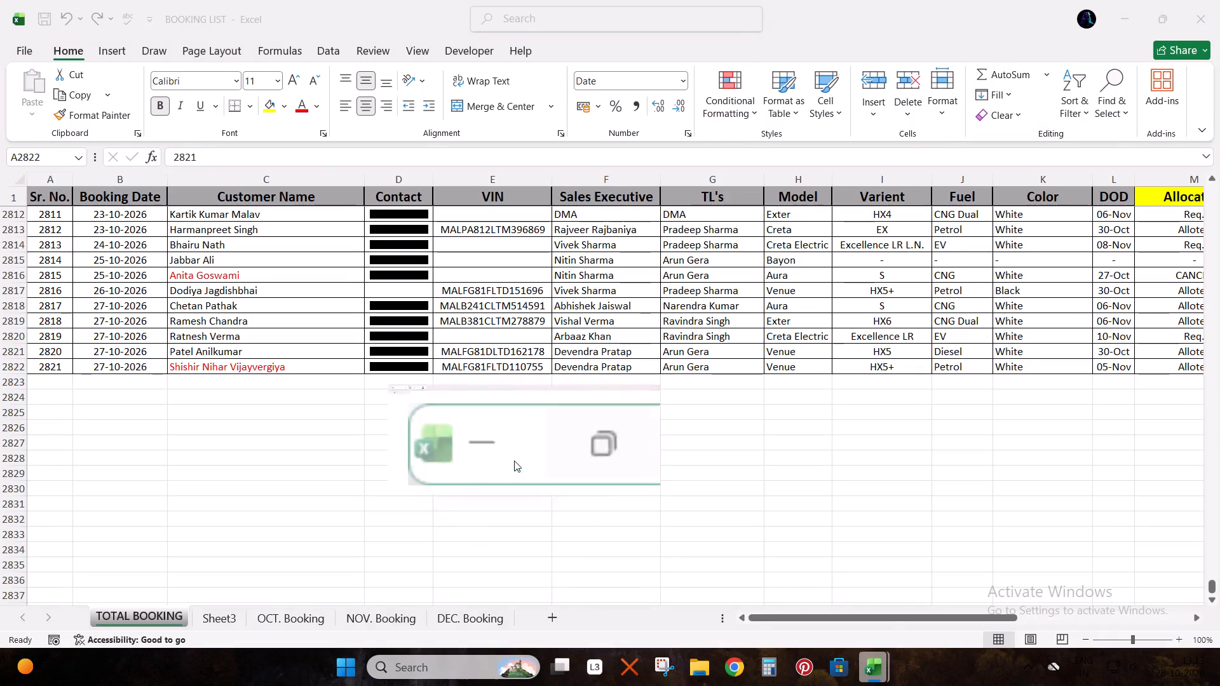
# In the BOOKING LIST workbook's TOTAL BOOKING sheet, set the Source of booking 2821 to Car Dekho.
pyautogui.hotkey('alt', 'Tab')
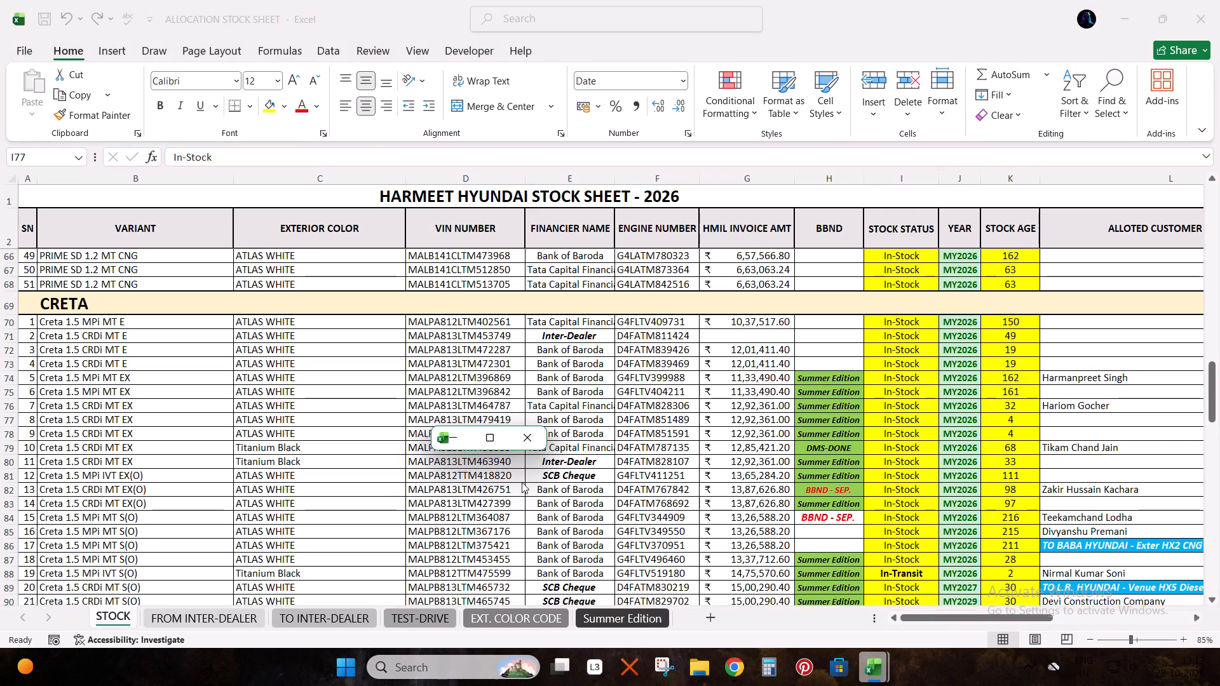
pyautogui.click(480, 441)
pyautogui.hotkey('alt', 'Tab')
pyautogui.hotkey('alt', 'Tab')
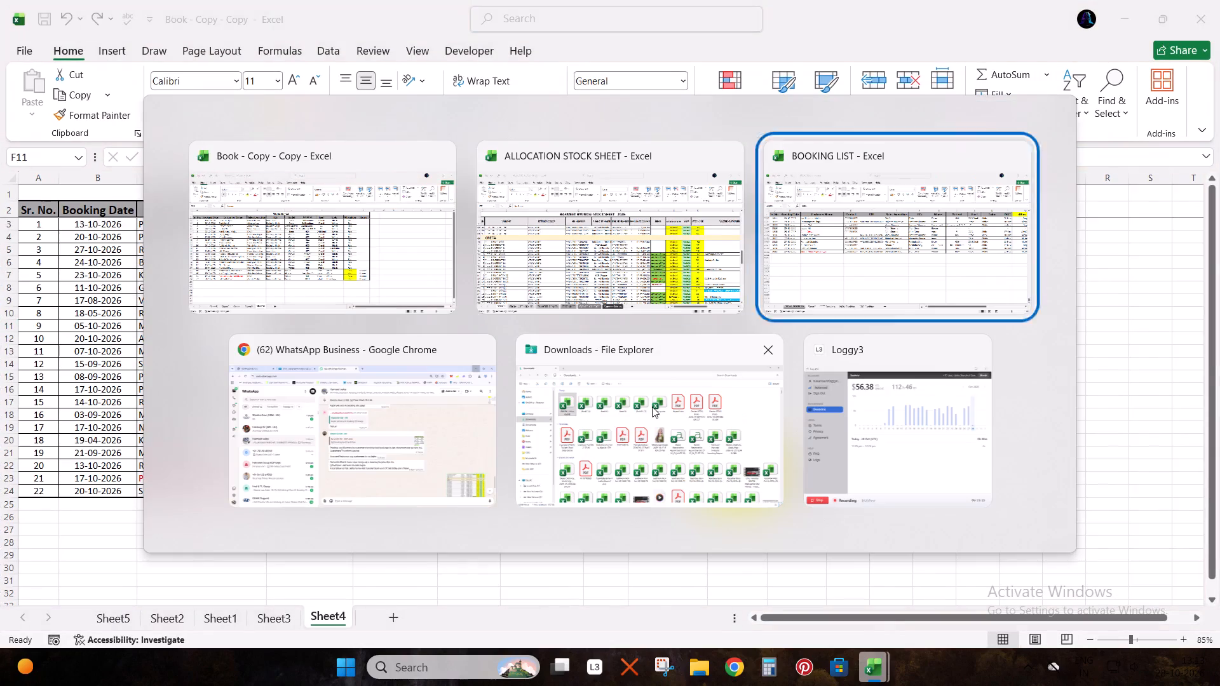
pyautogui.click(281, 370)
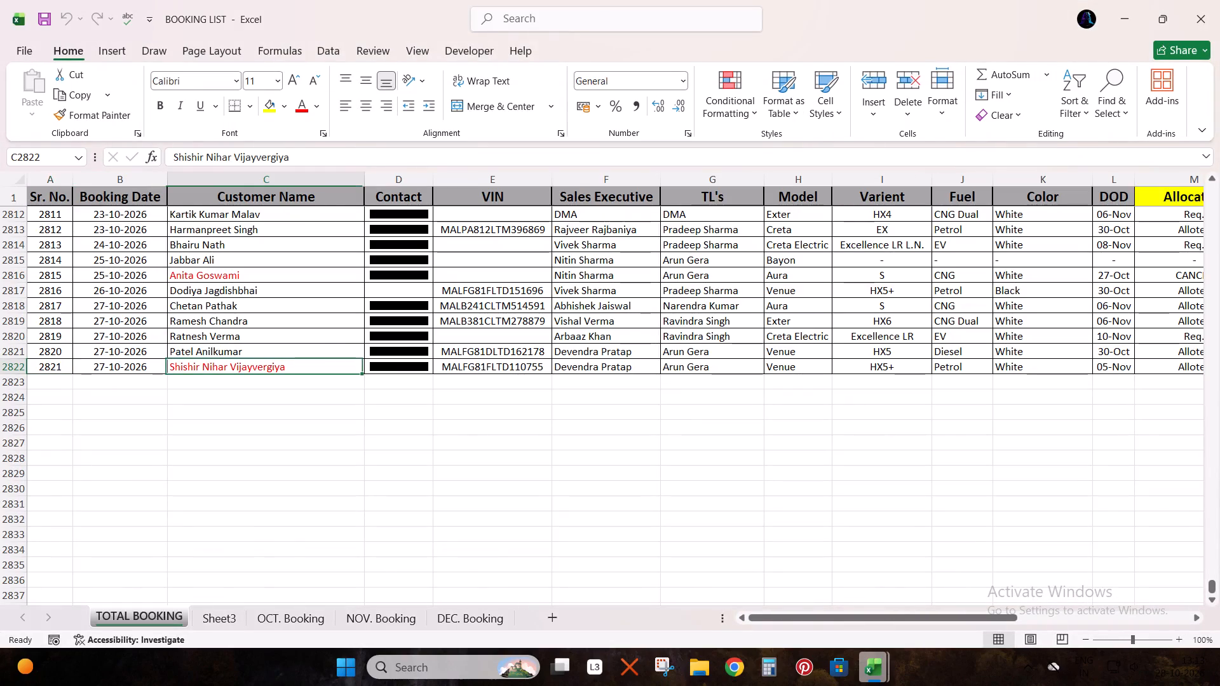
pyautogui.press('Right')
pyautogui.press('Right')
pyautogui.press('Right')
pyautogui.press('Right')
pyautogui.press('Right')
pyautogui.press('Right')
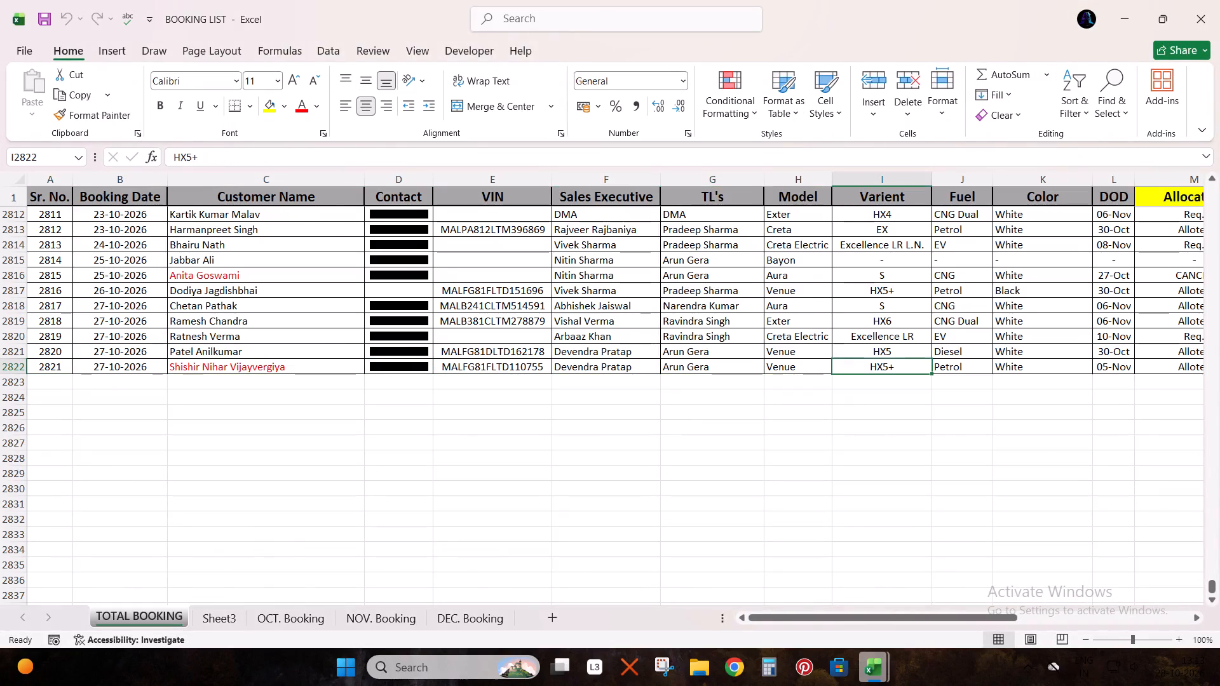
pyautogui.press('Right')
pyautogui.press('Right')
pyautogui.press('Right')
pyautogui.press('Right')
pyautogui.press('Right')
pyautogui.press('Right')
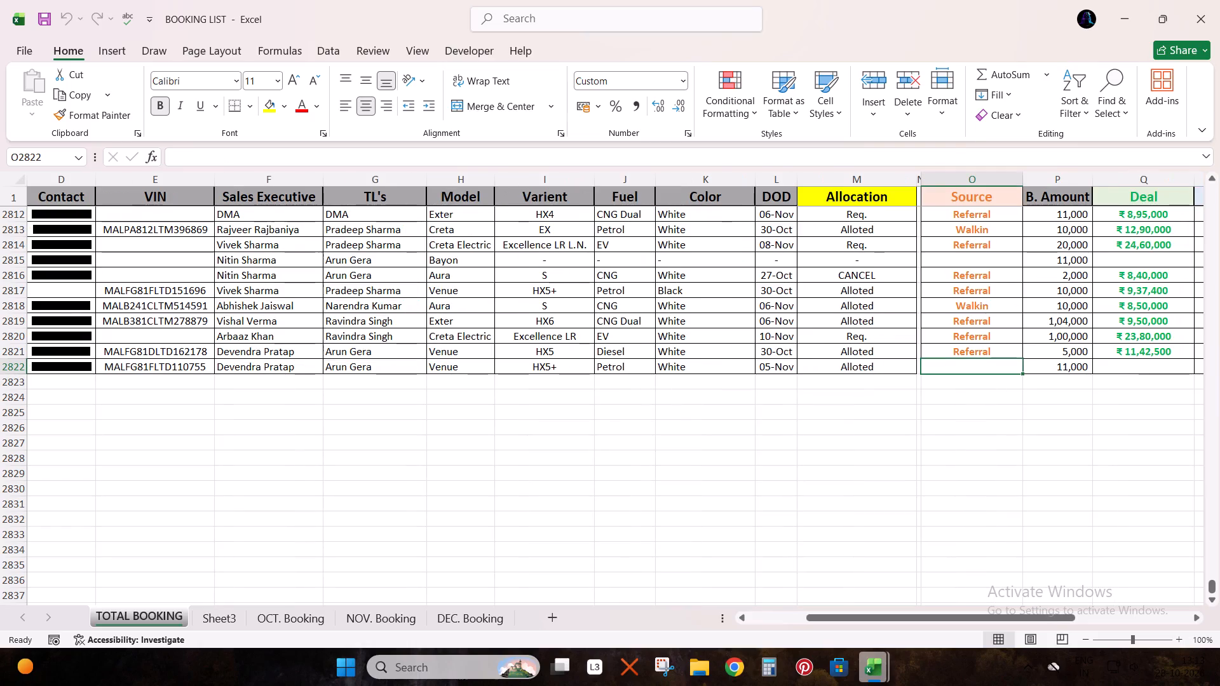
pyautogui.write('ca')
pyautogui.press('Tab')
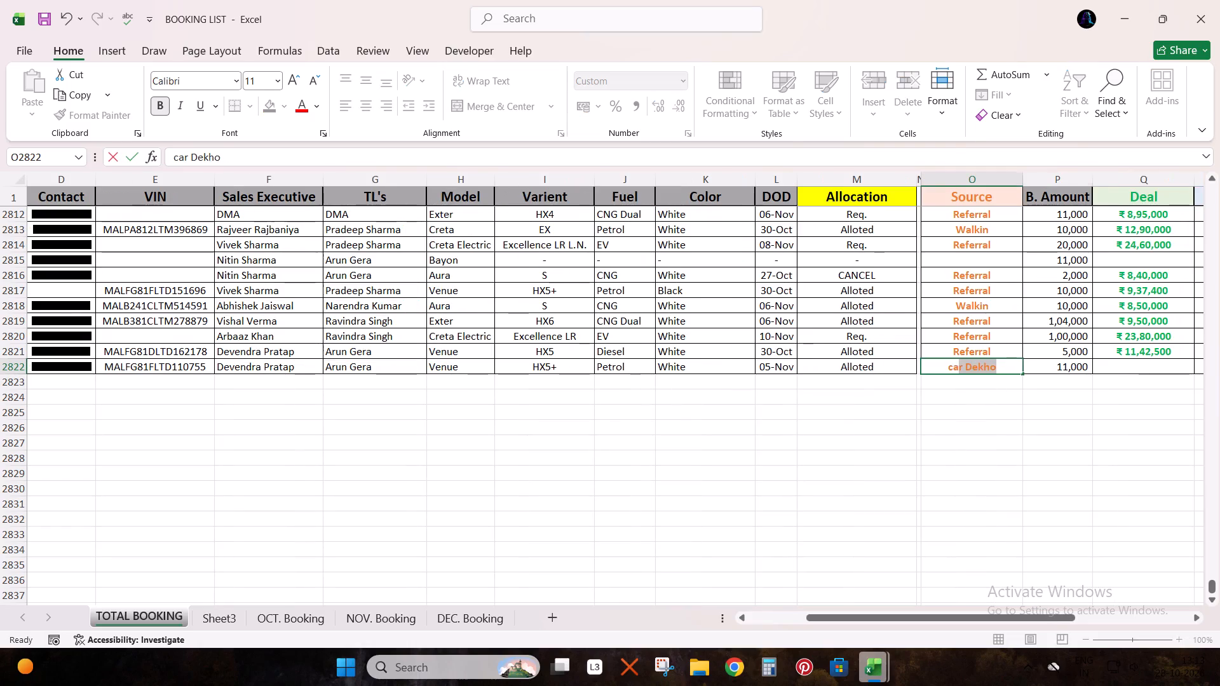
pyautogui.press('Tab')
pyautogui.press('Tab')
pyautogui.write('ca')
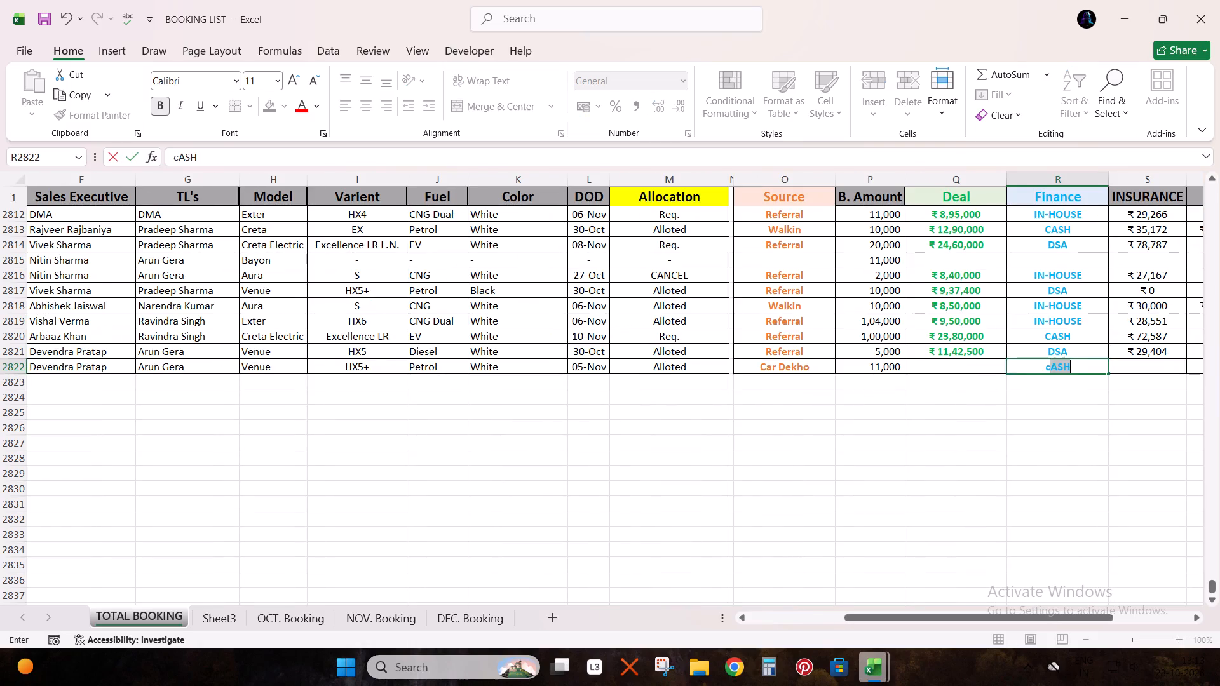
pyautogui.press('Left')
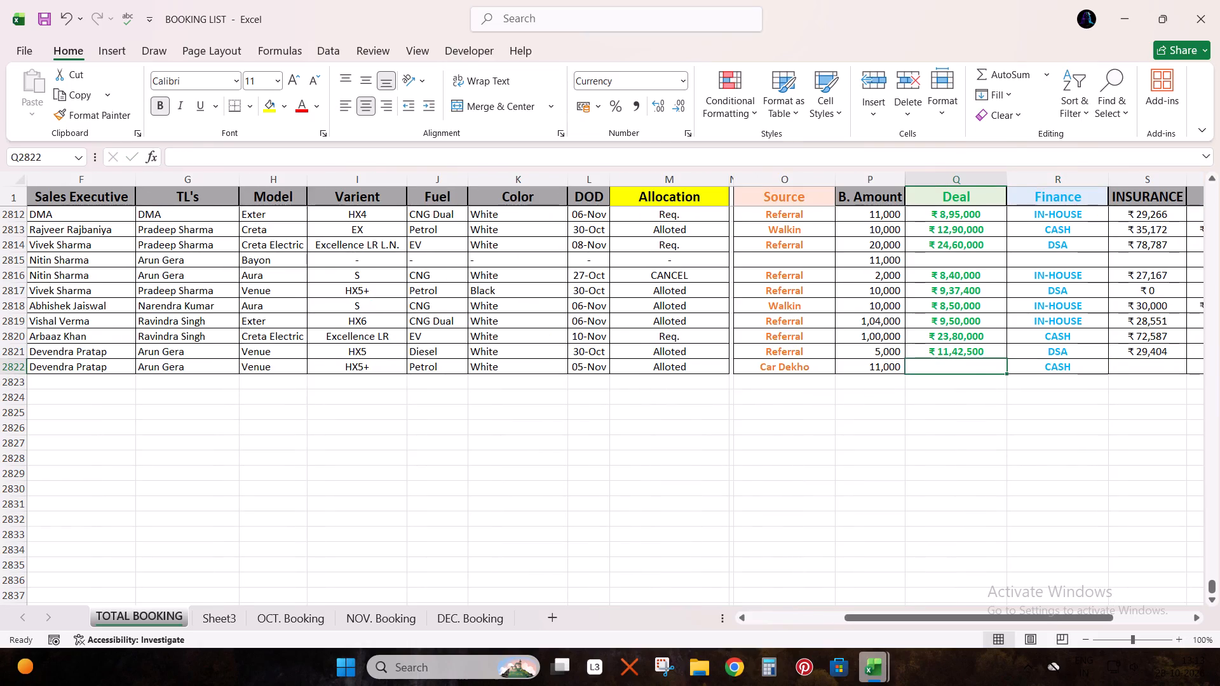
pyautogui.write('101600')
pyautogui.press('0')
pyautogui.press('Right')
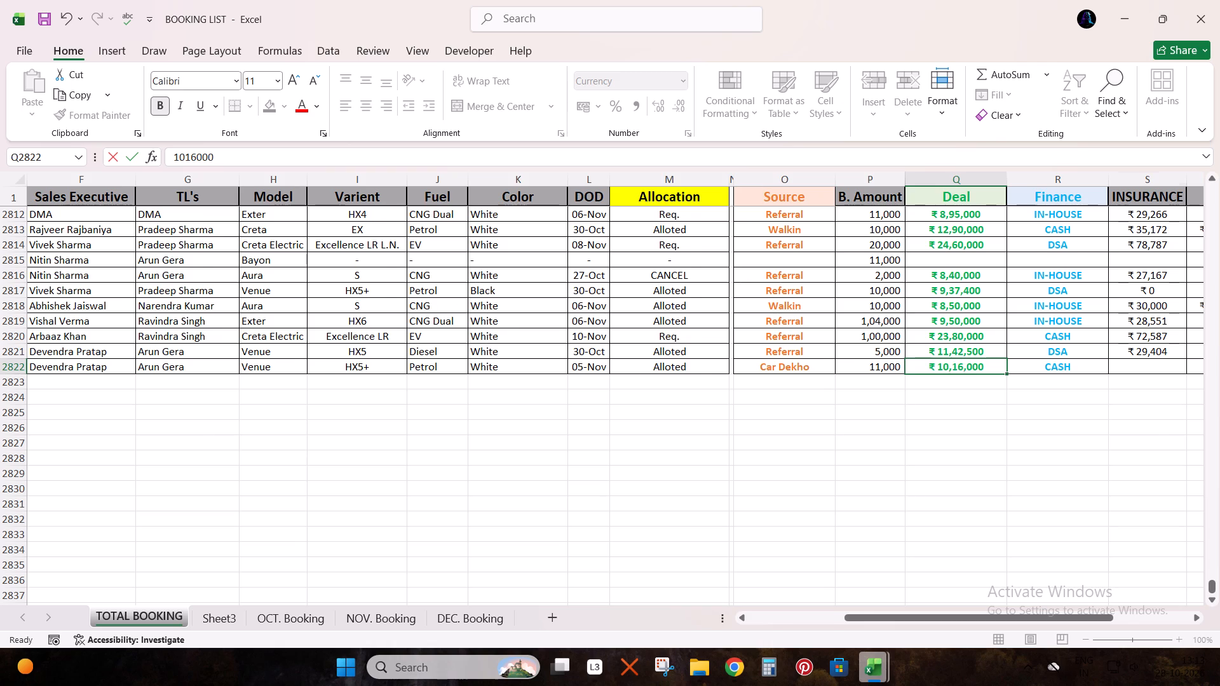
# Fill in booking 2821's costs: INSURANCE 29903, RTO 20000, ACCESSORIES 15000, TCS 0 and SCREP COST 0.
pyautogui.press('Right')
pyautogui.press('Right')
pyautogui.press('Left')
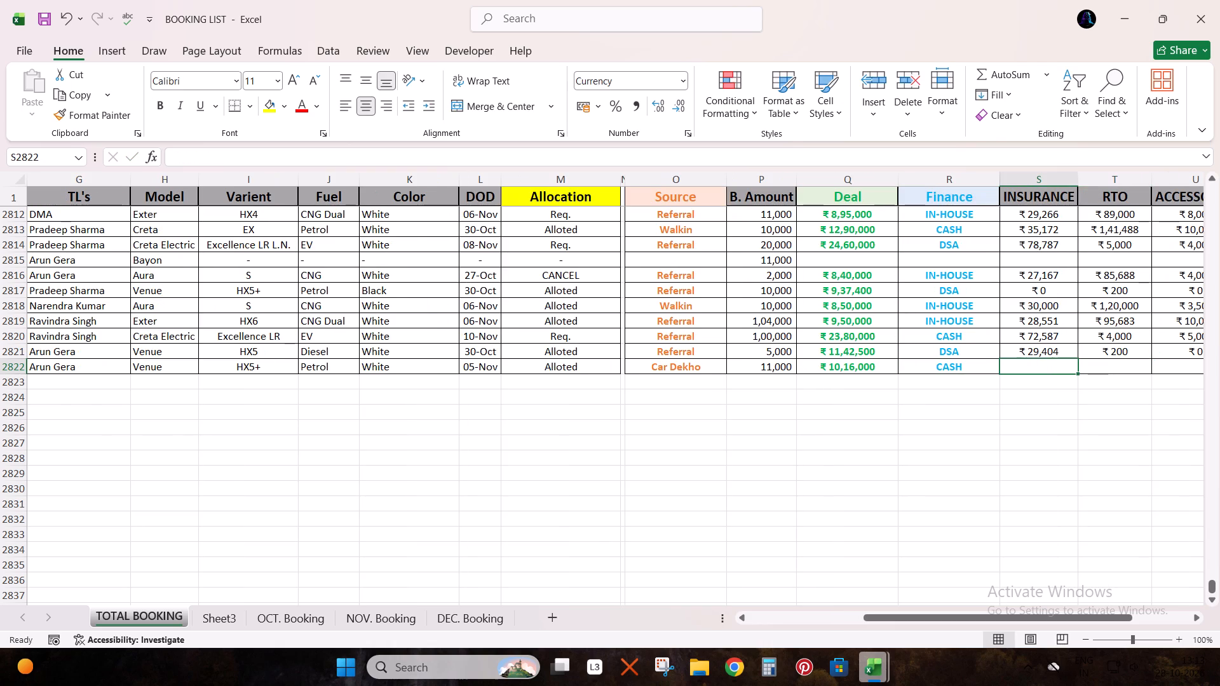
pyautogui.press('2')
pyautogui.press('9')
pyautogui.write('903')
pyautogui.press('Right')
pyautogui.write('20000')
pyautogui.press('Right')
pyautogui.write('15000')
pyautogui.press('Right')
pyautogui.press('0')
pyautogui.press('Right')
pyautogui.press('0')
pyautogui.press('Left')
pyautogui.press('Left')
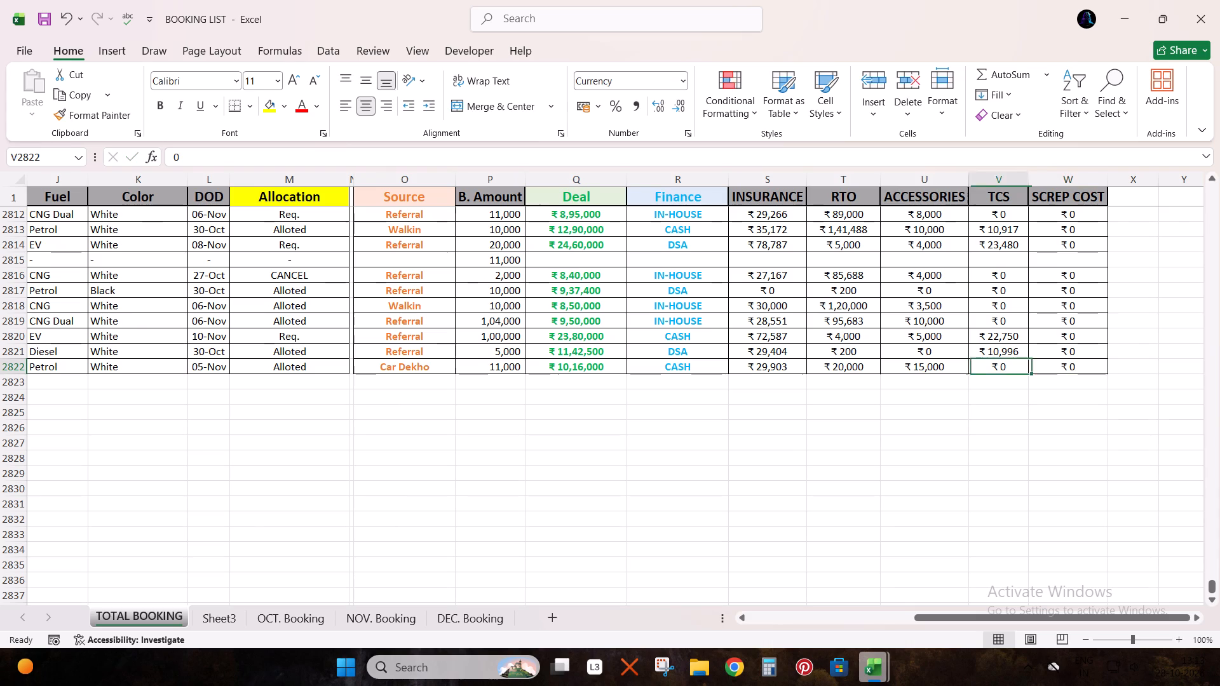
# Copy the cell formatting of booking 2820's customer name onto the red customer name of booking 2821.
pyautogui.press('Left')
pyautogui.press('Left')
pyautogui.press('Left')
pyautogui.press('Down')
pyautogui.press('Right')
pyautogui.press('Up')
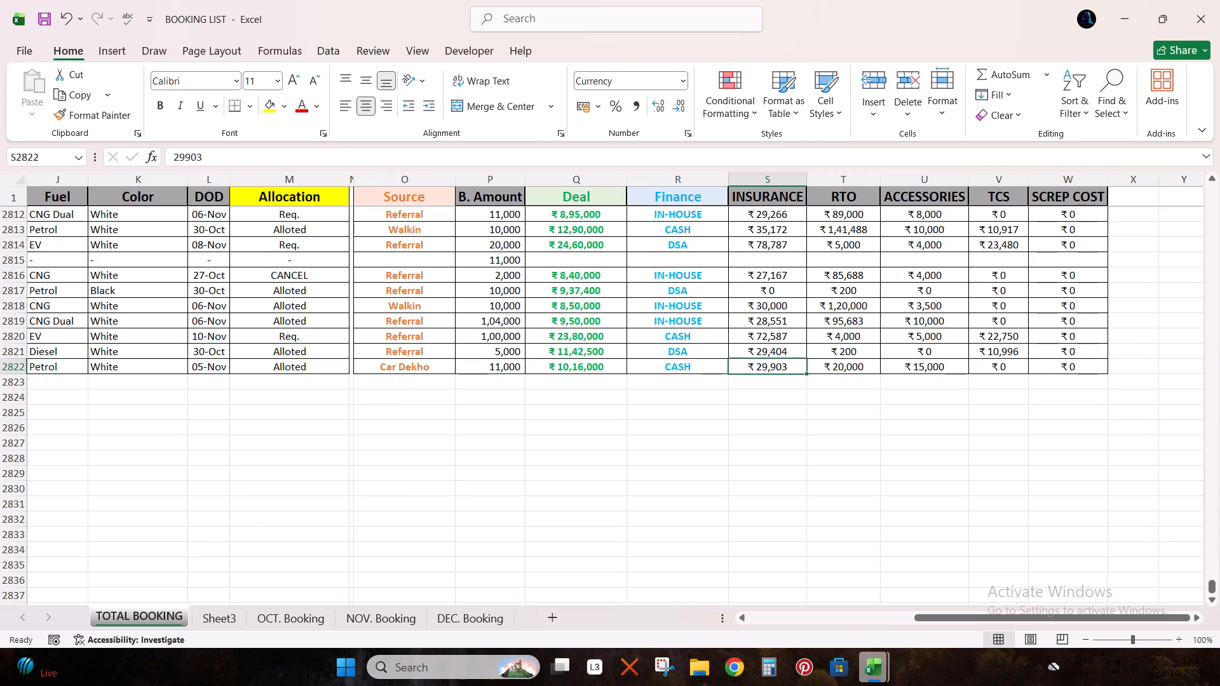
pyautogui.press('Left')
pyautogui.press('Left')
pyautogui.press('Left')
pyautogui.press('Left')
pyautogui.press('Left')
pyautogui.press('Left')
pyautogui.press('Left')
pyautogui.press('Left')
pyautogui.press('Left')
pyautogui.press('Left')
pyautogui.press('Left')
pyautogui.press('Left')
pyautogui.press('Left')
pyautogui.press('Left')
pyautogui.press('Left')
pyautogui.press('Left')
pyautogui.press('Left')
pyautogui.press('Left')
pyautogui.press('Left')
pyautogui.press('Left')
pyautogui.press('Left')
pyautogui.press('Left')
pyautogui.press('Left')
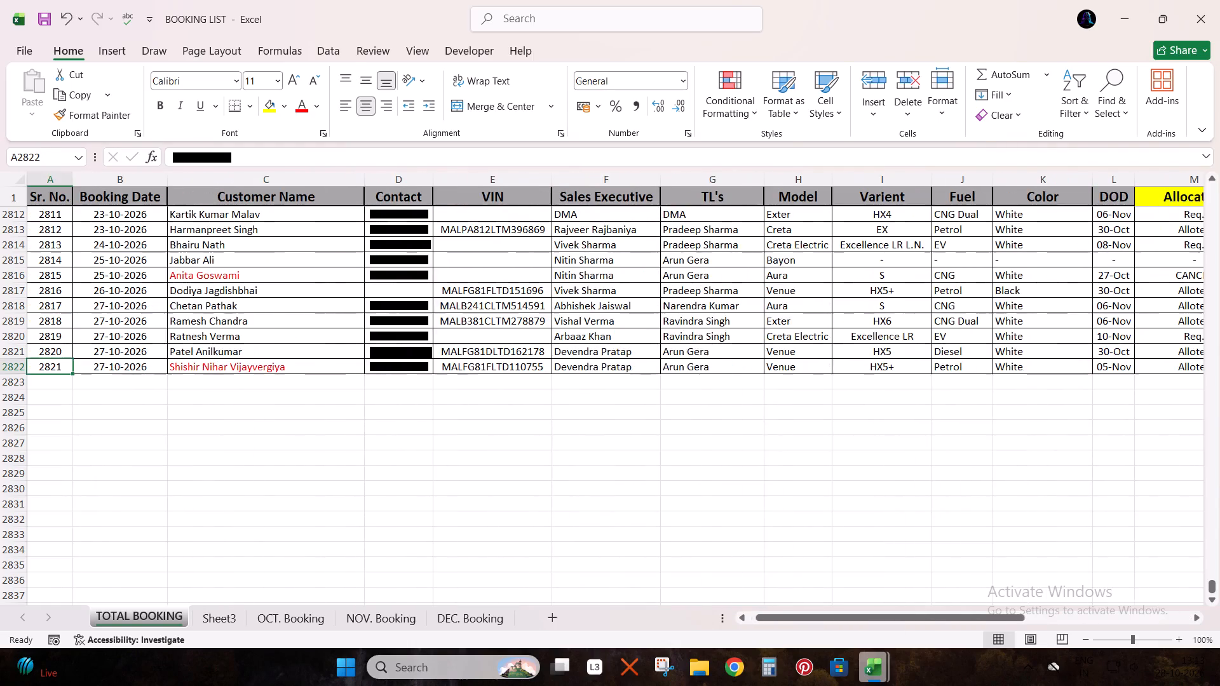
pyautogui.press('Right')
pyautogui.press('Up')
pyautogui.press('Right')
pyautogui.click(100, 126)
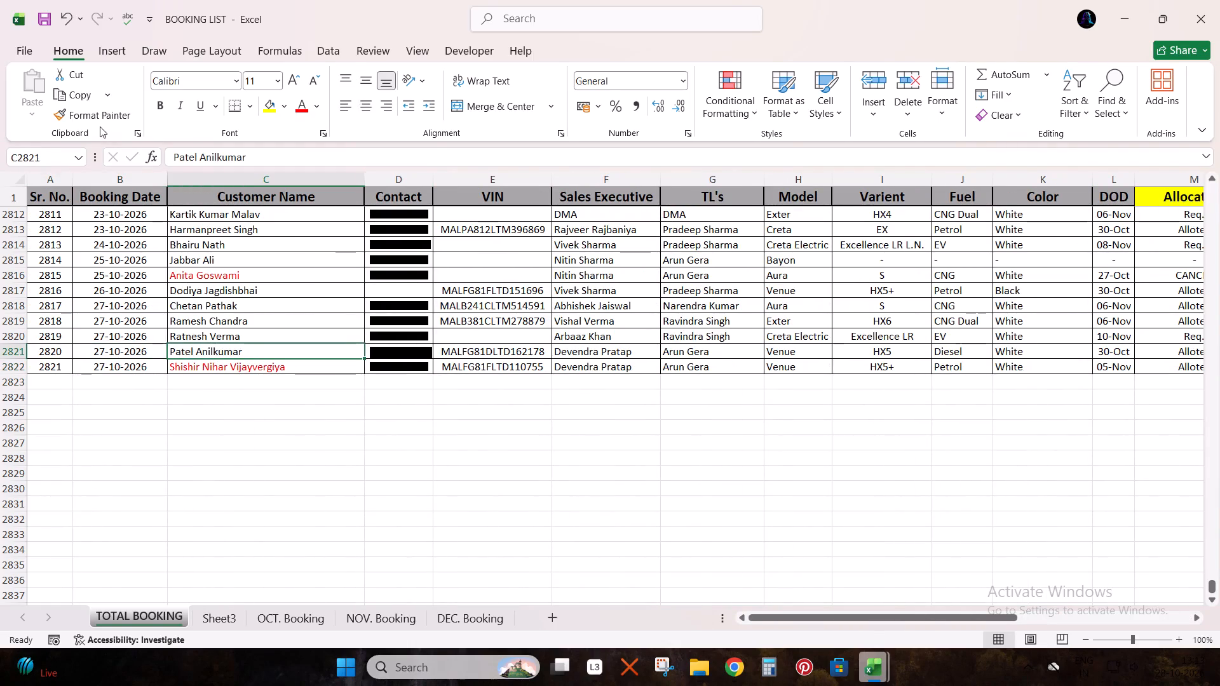
pyautogui.click(100, 120)
pyautogui.press('Down')
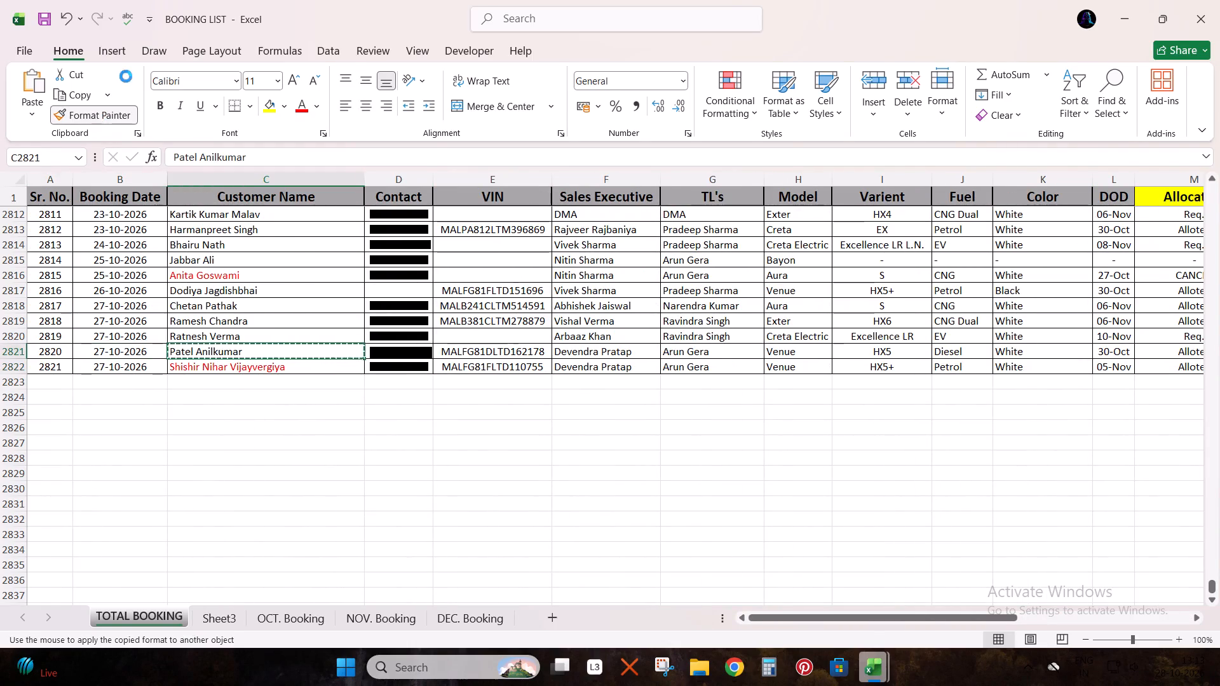
# Save the BOOKING LIST workbook.
pyautogui.click(43, 23)
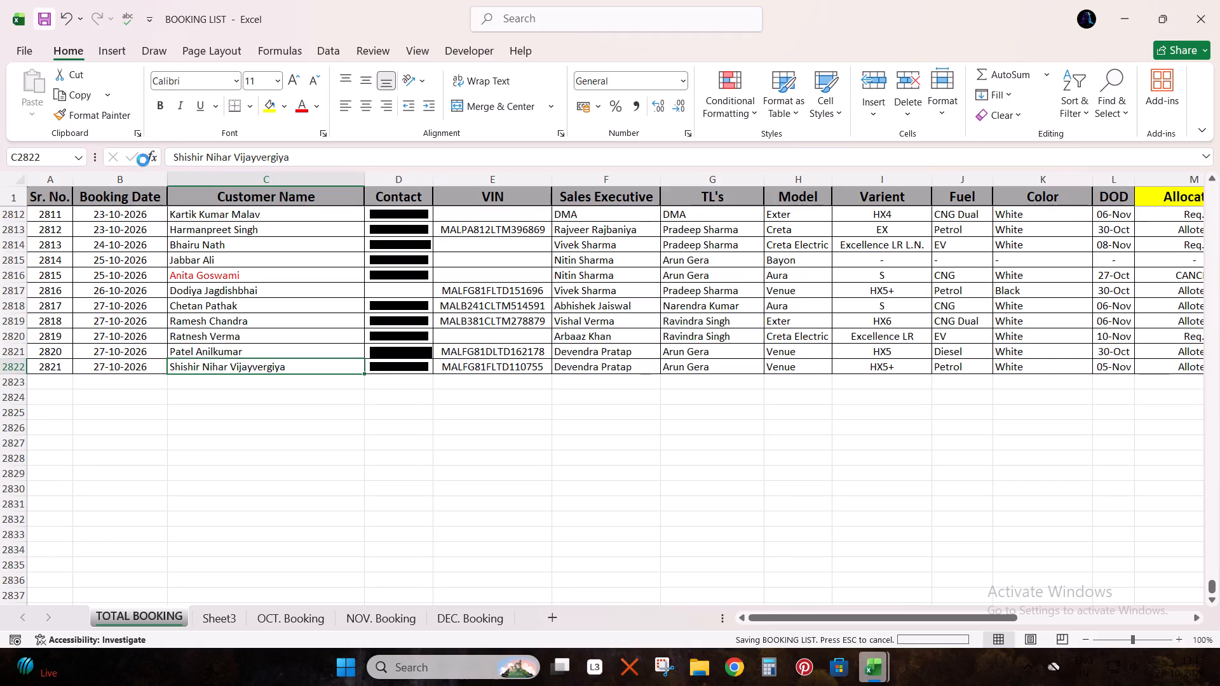